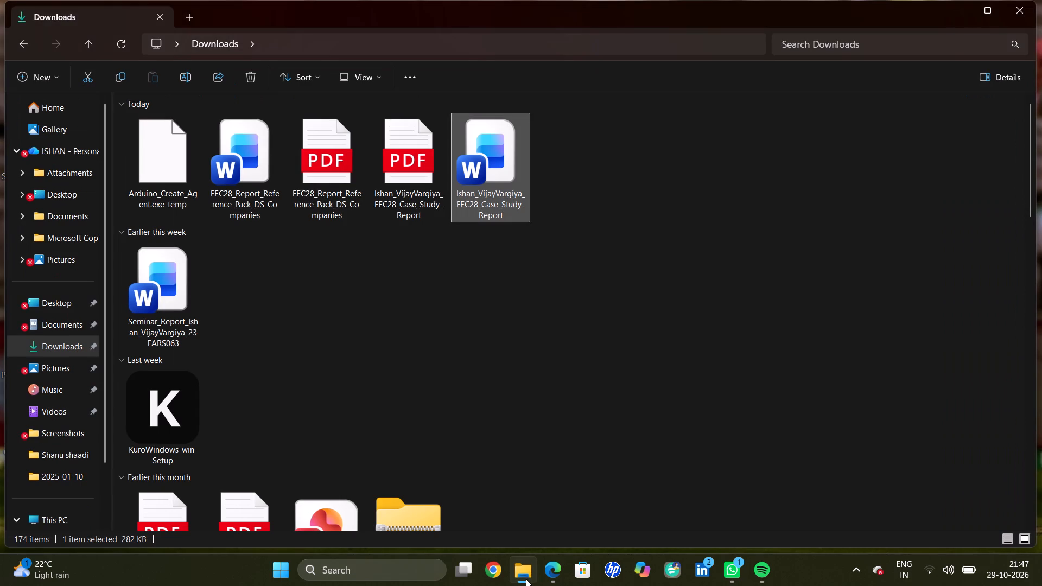
scroll(338, 330, "down", 1)
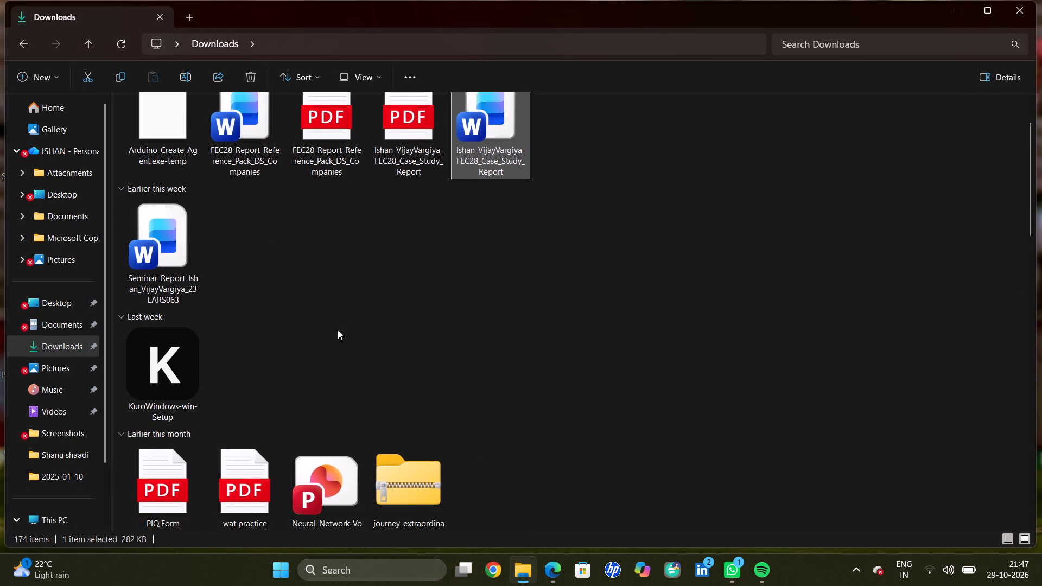
scroll(338, 330, "down", 2)
scroll(338, 330, "up", 4)
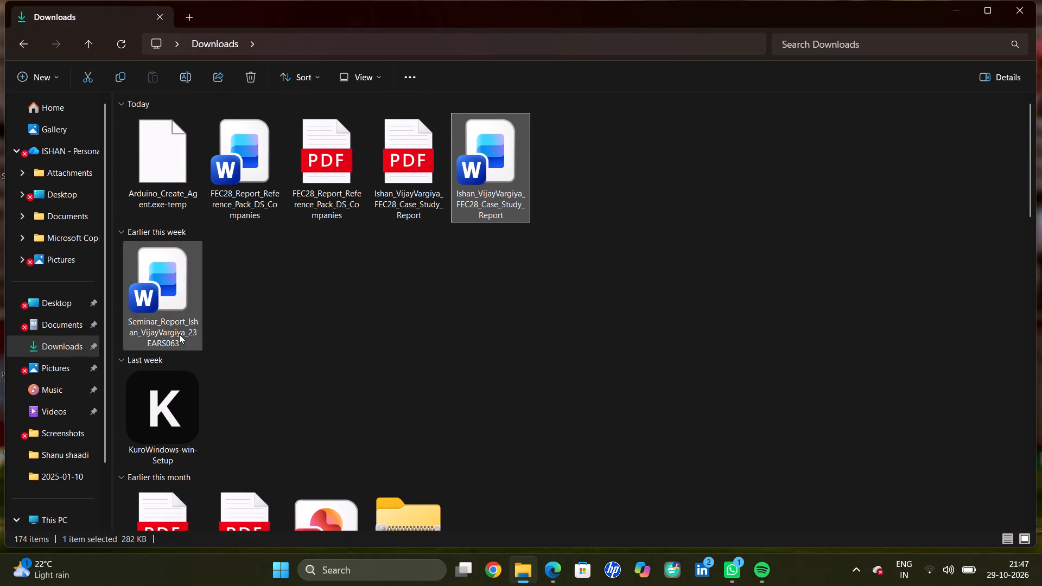
left_click(59, 296)
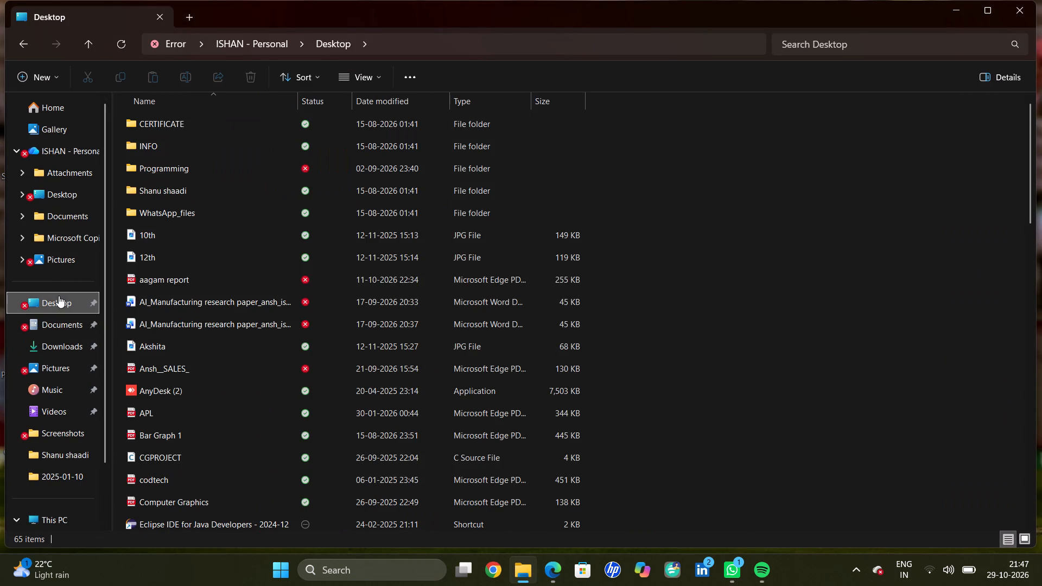
scroll(212, 239, "down", 3)
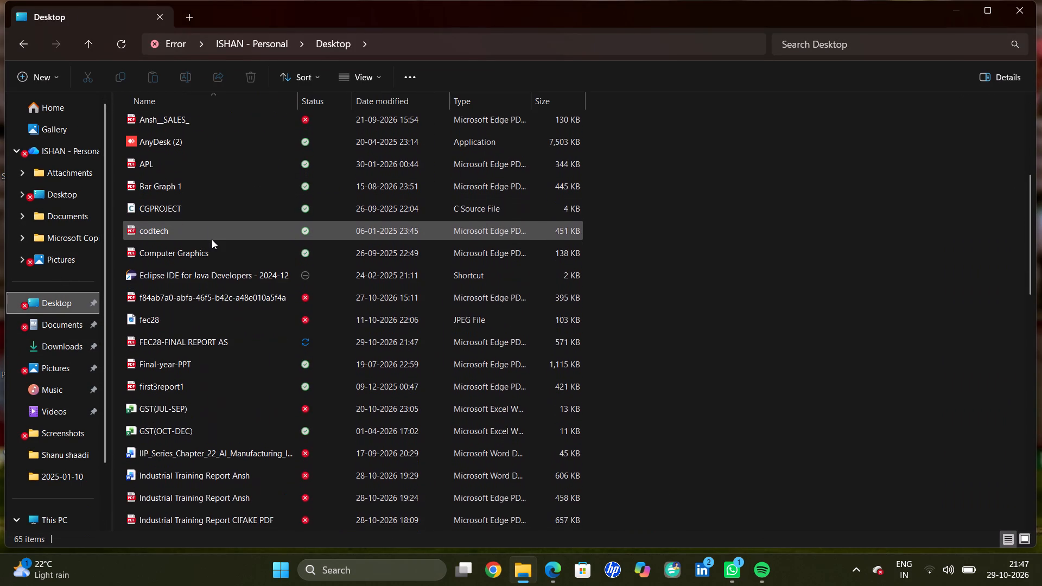
scroll(212, 239, "down", 5)
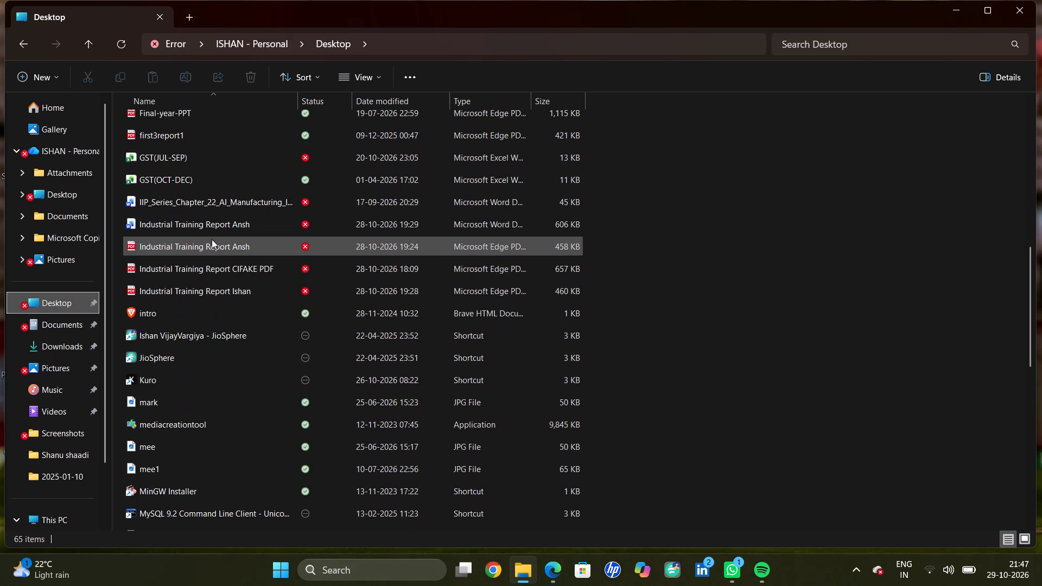
Look through the files in the Desktop folder for the FEC28 report, and close the folder window.
scroll(212, 239, "down", 3)
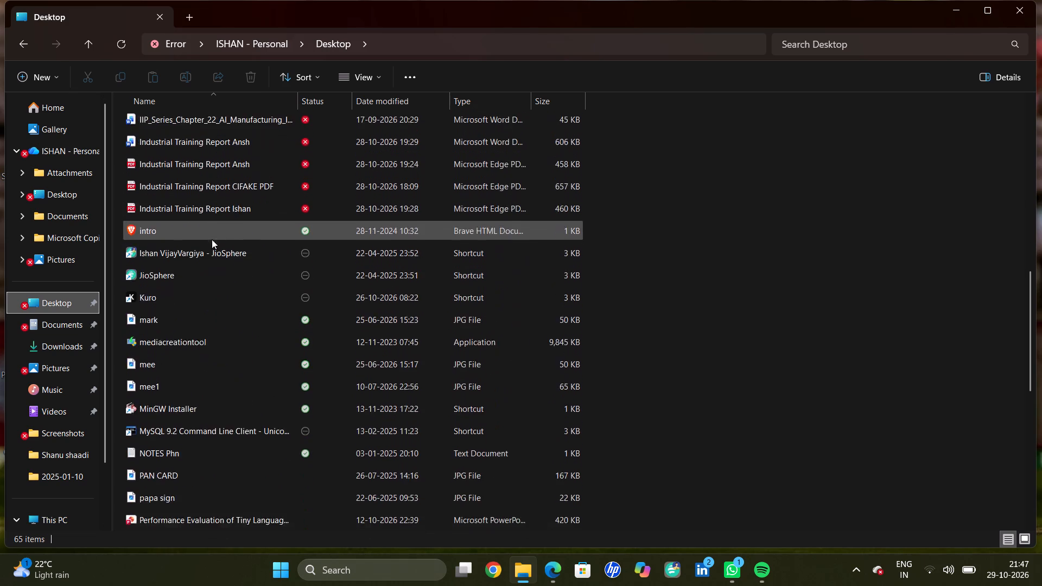
scroll(212, 239, "down", 11)
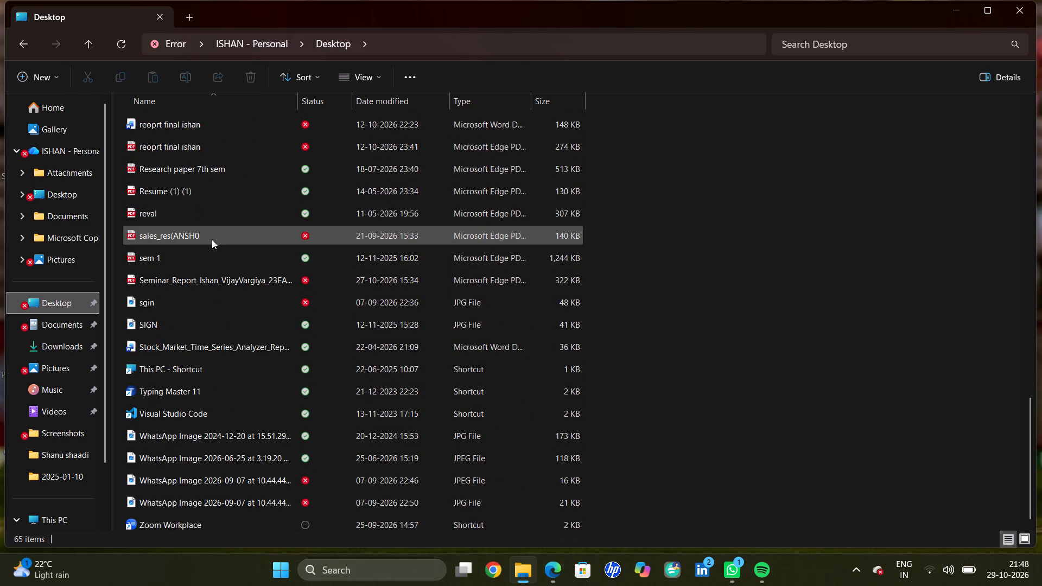
scroll(212, 239, "down", 9)
scroll(212, 239, "up", 7)
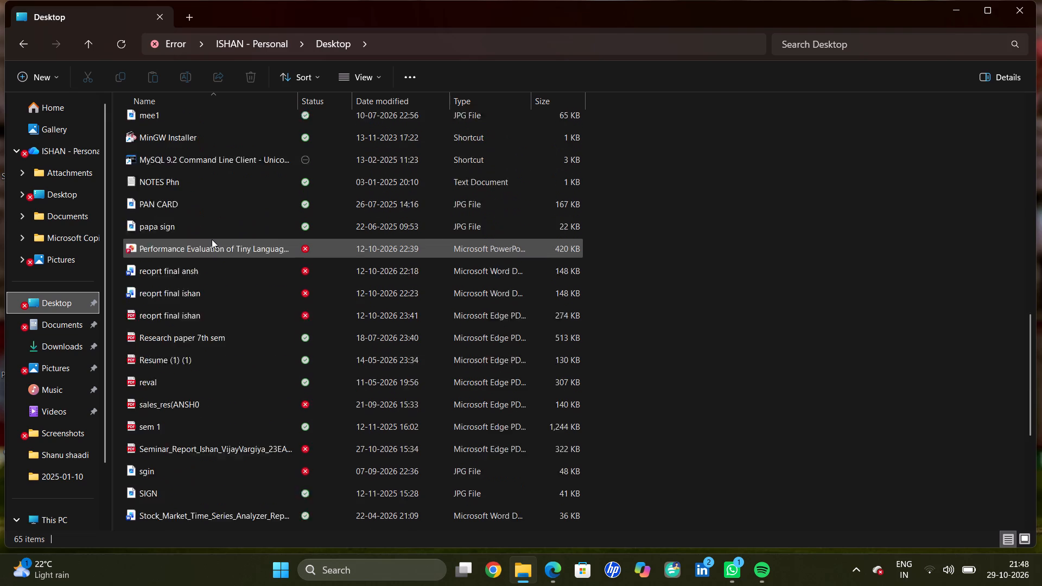
scroll(212, 239, "up", 5)
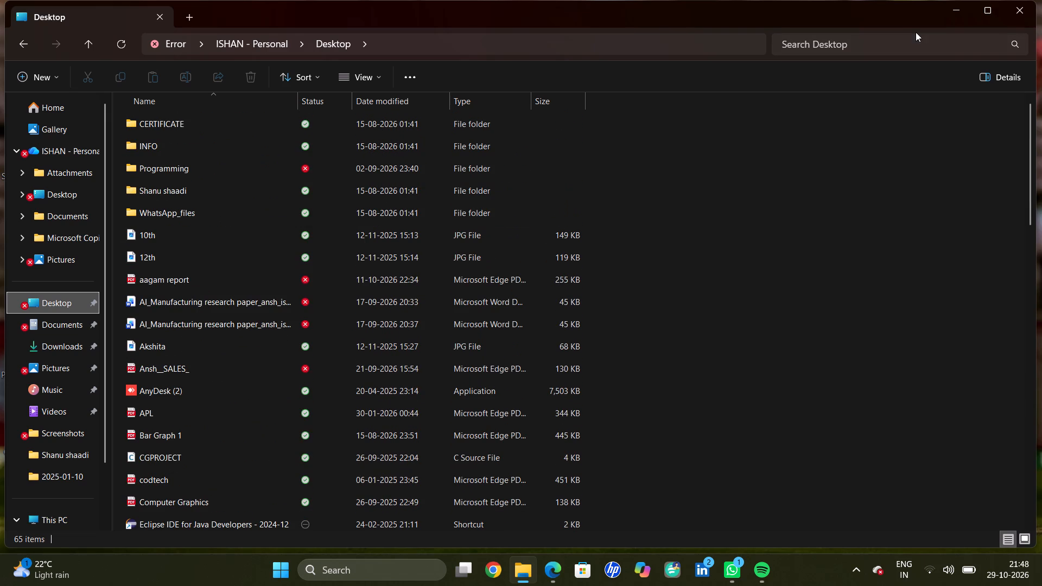
left_click(1016, 5)
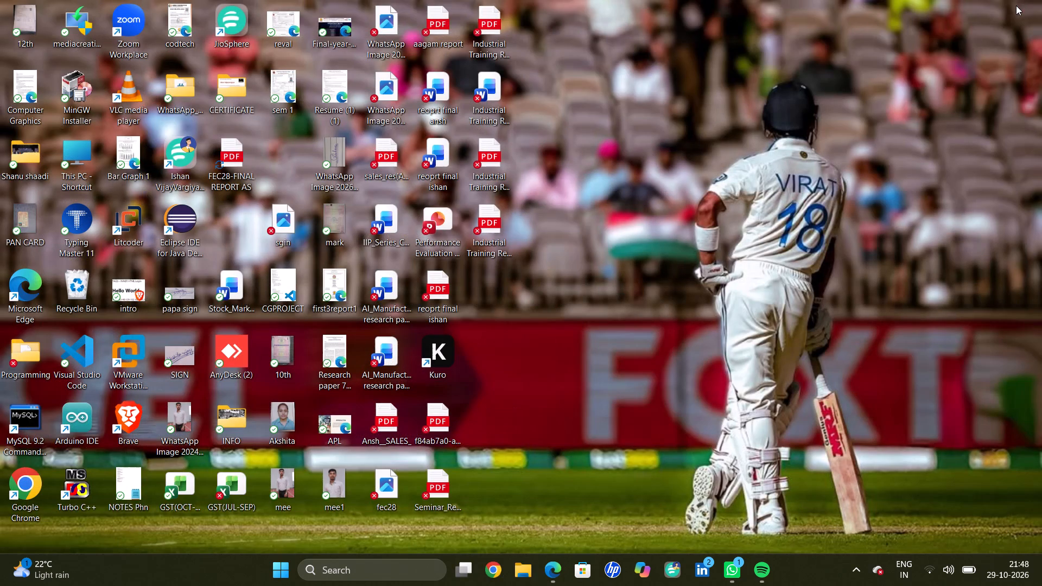
Refresh the desktop and move the FEC28-FINAL REPORT AS PDF to the empty area beside the other icons.
right_click(727, 245)
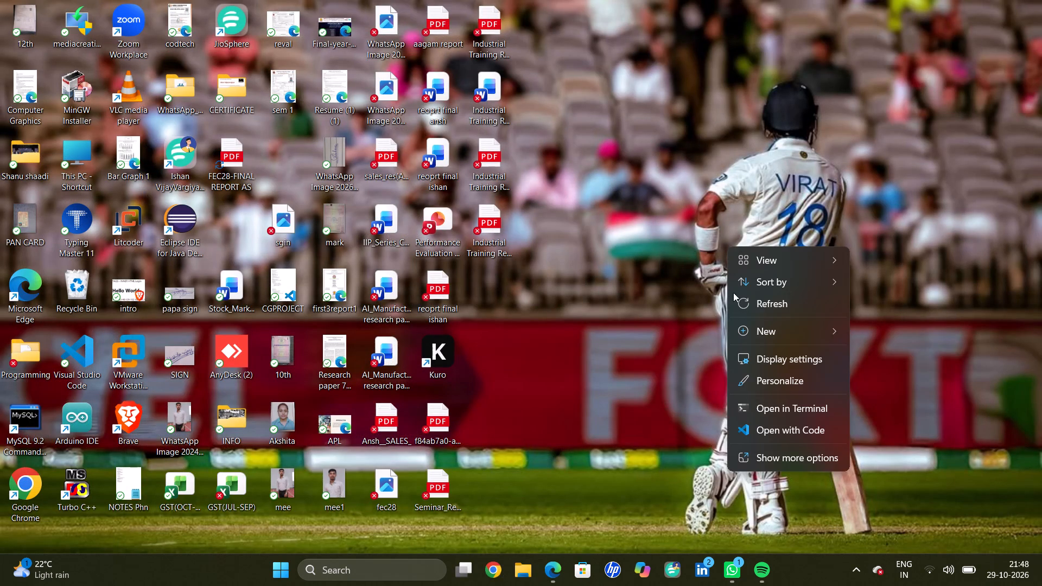
left_click(745, 307)
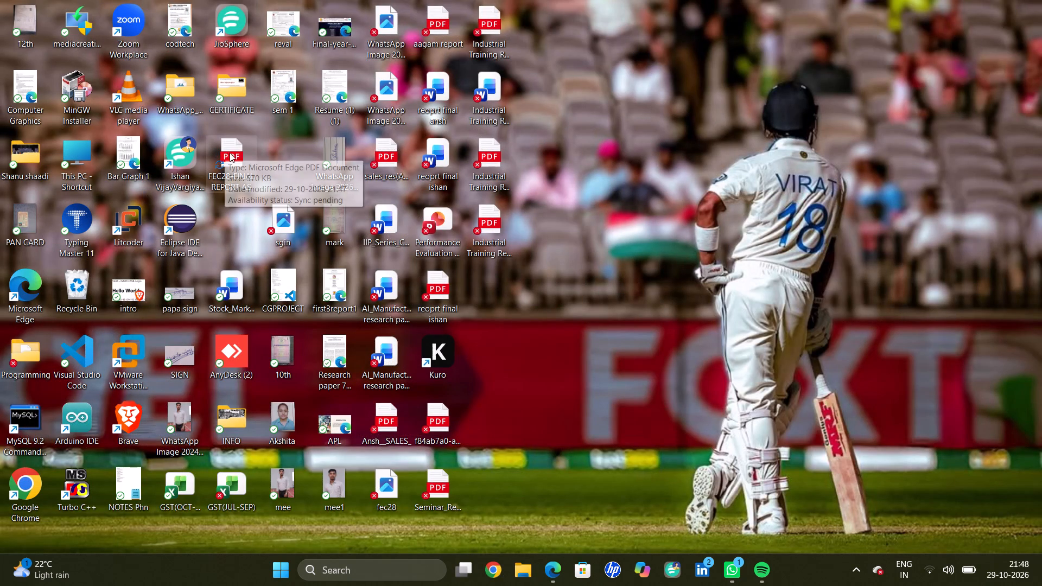
left_click_drag(231, 154, 520, 322)
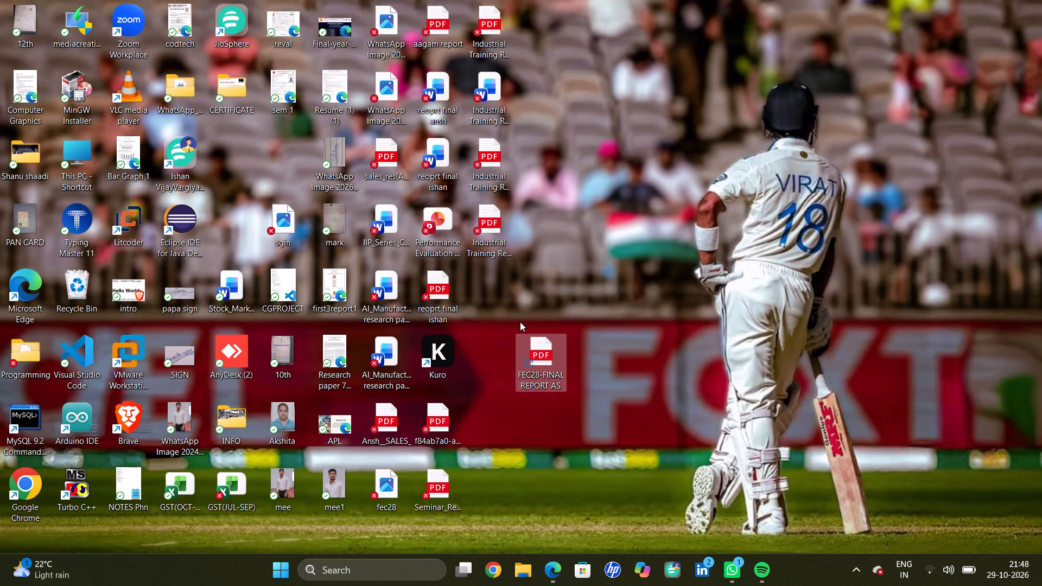
Open the FEC28-FINAL REPORT AS PDF with Word, for this one time only.
right_click(542, 367)
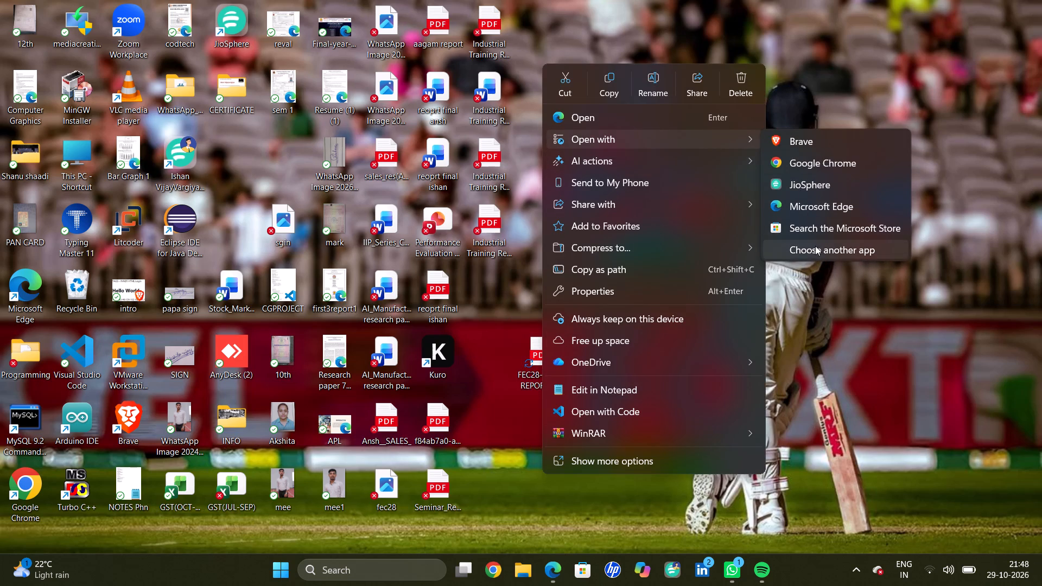
left_click(815, 246)
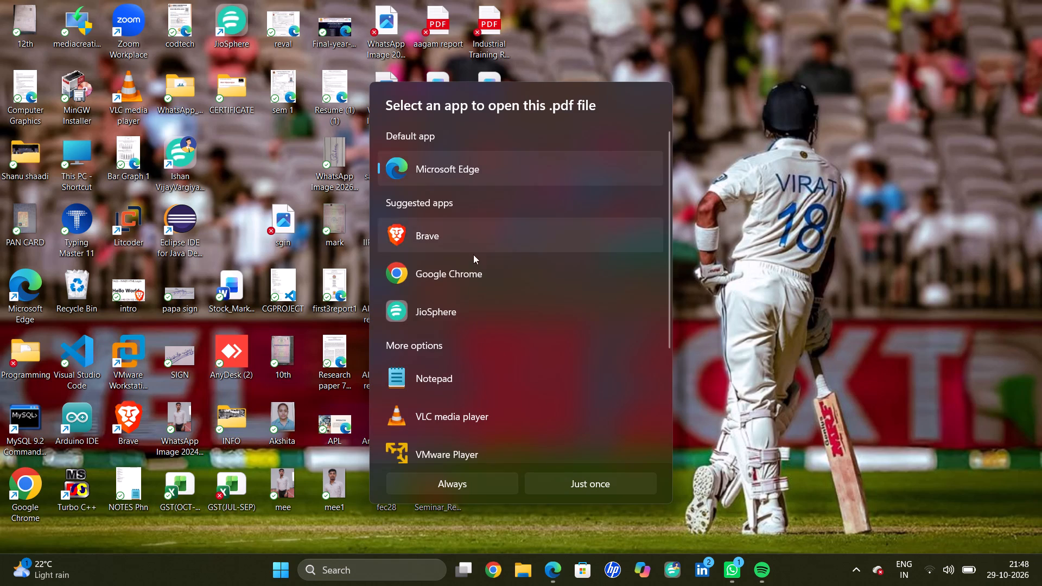
scroll(469, 339, "down", 5)
left_click(421, 387)
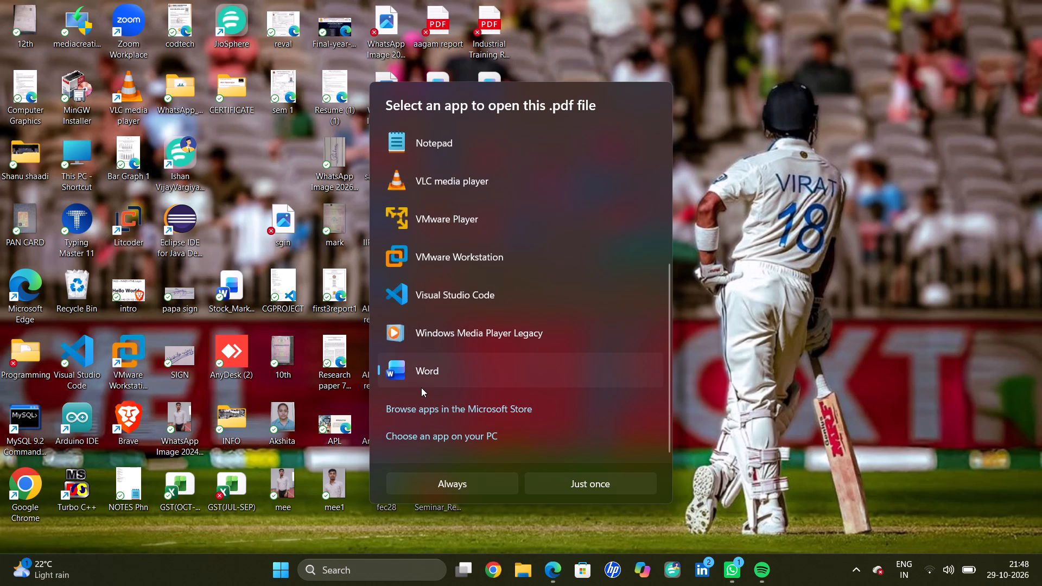
left_click(579, 479)
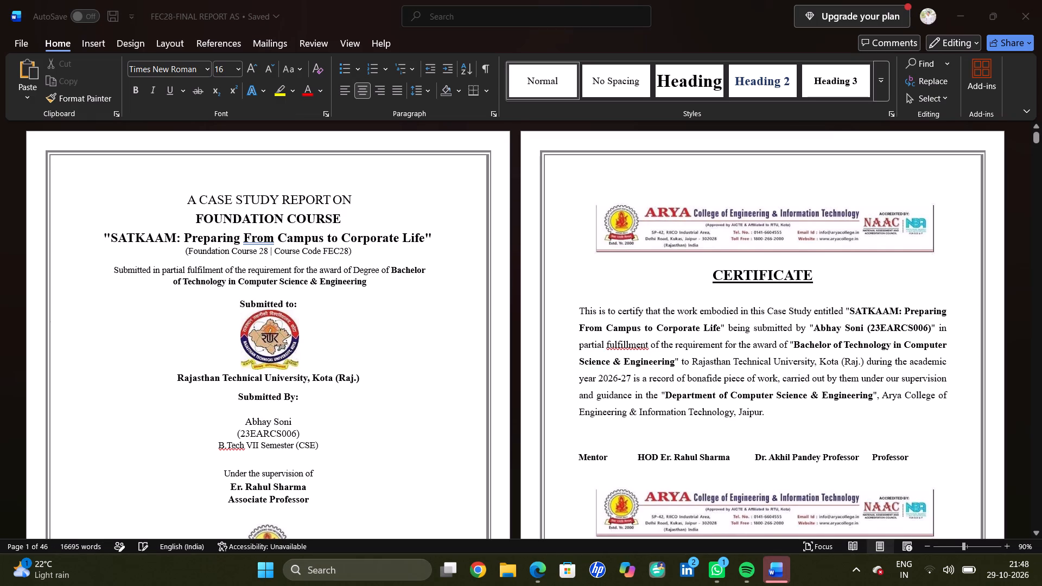
Insert blank lines below the certificate's Mentor and HOD signature line so the Acknowledgement section starts on a new page.
scroll(579, 479, "down", 2)
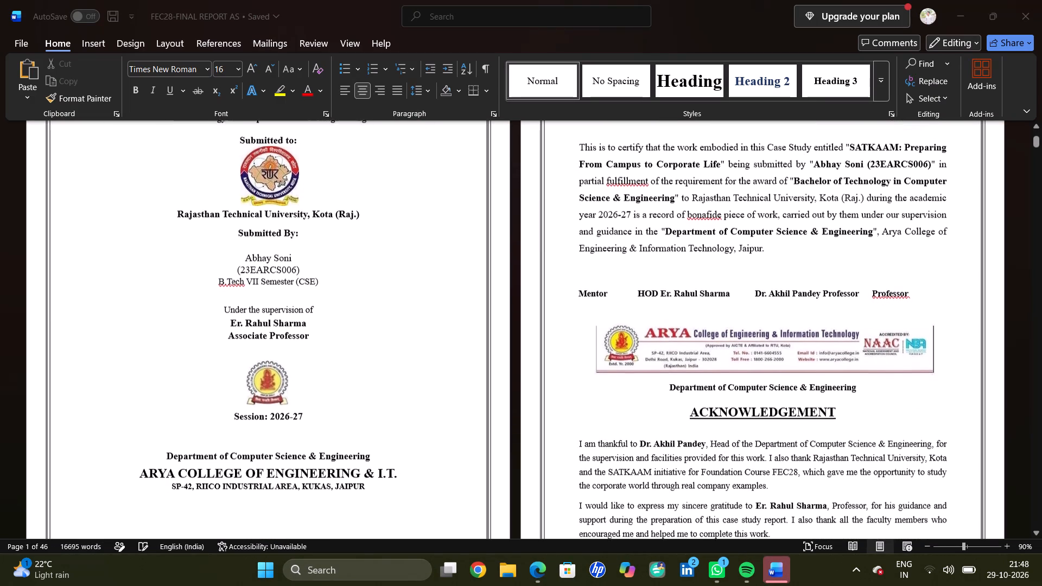
scroll(579, 479, "down", 1)
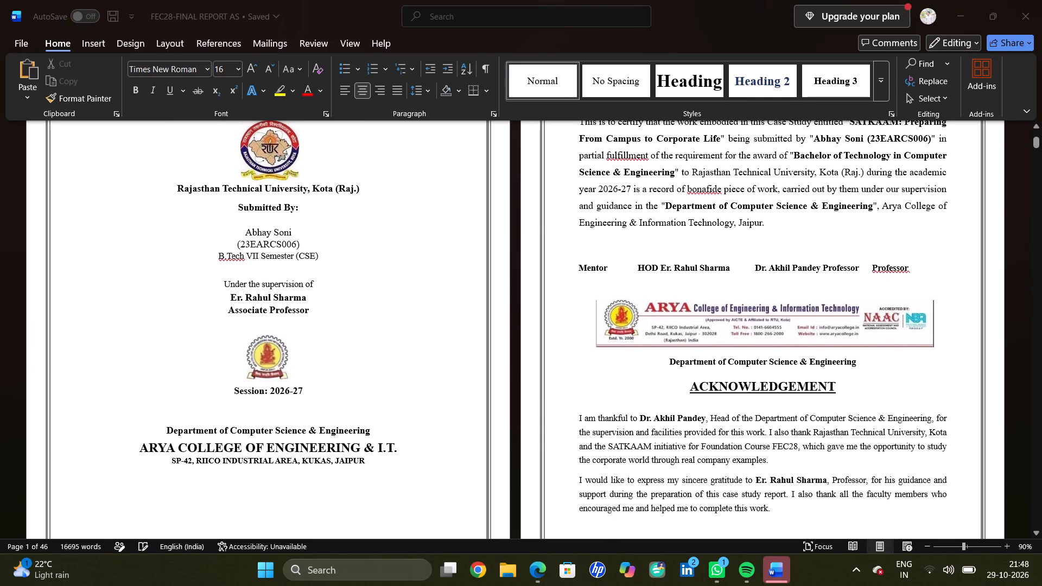
left_click(629, 288)
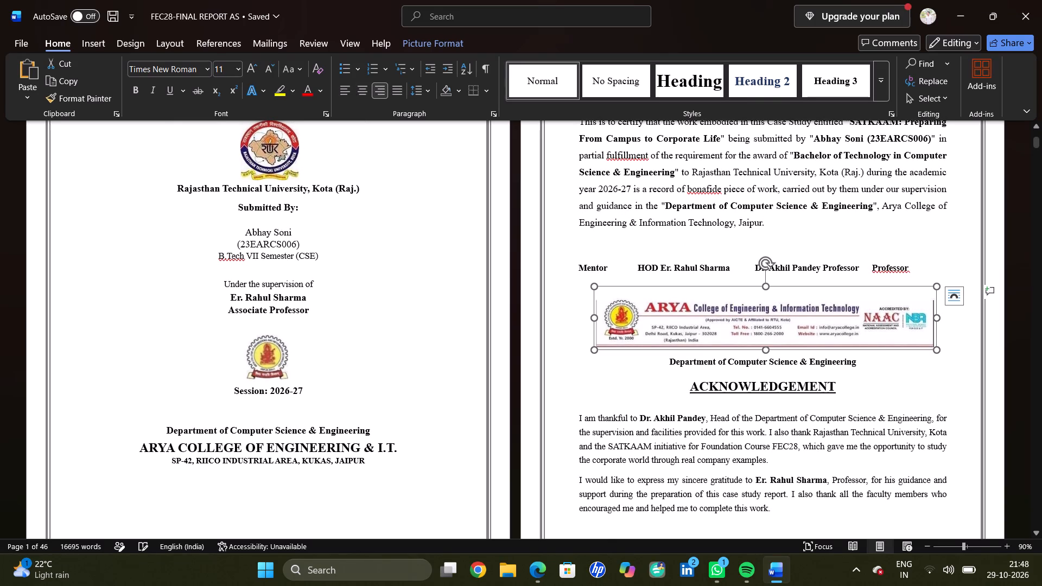
left_click(932, 258)
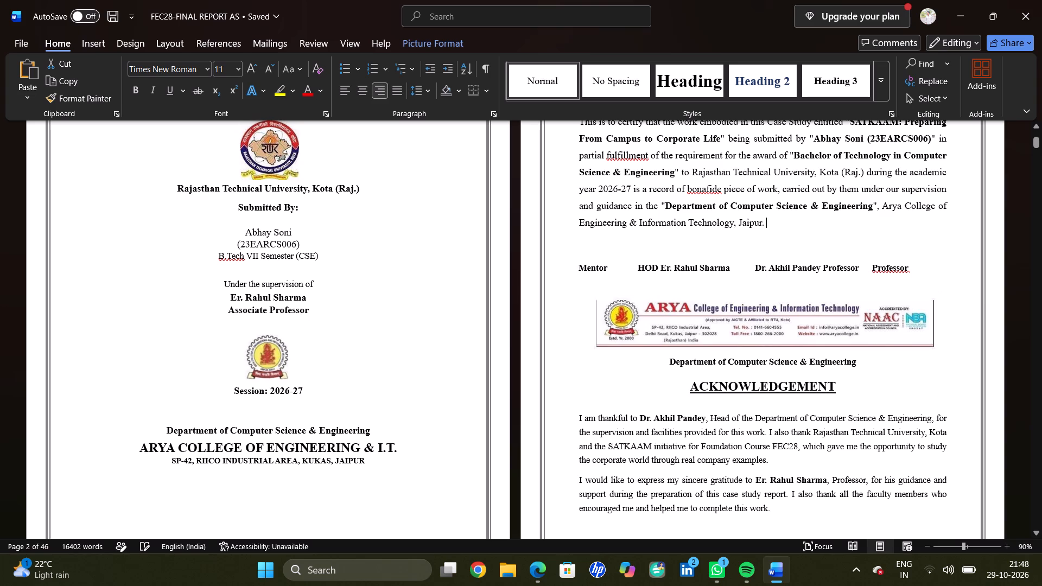
left_click(923, 275)
key("Return")
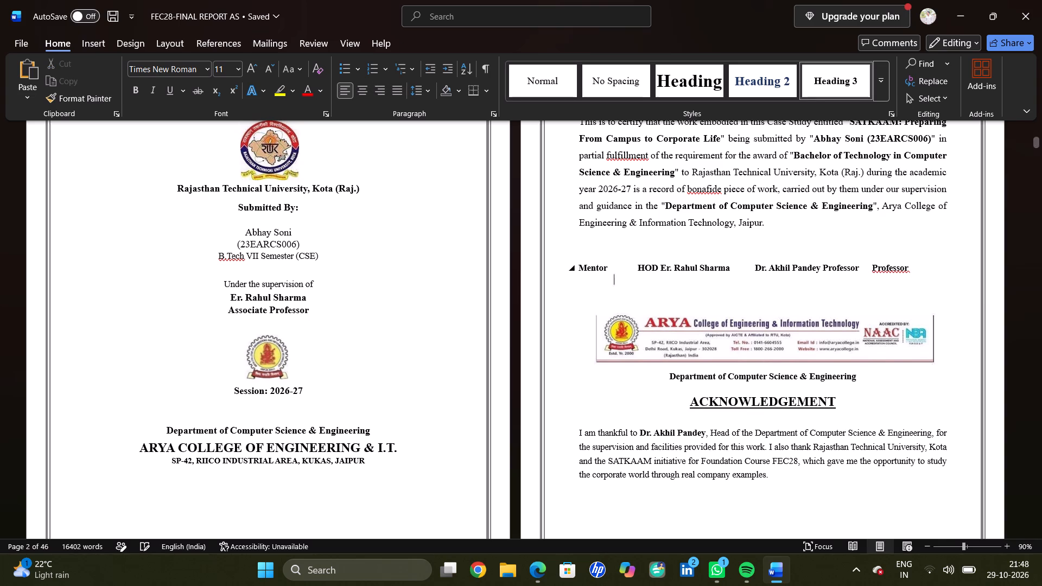
key("Return")
key("Return")
key("Return")
key("Return")
key("Return")
key("Return")
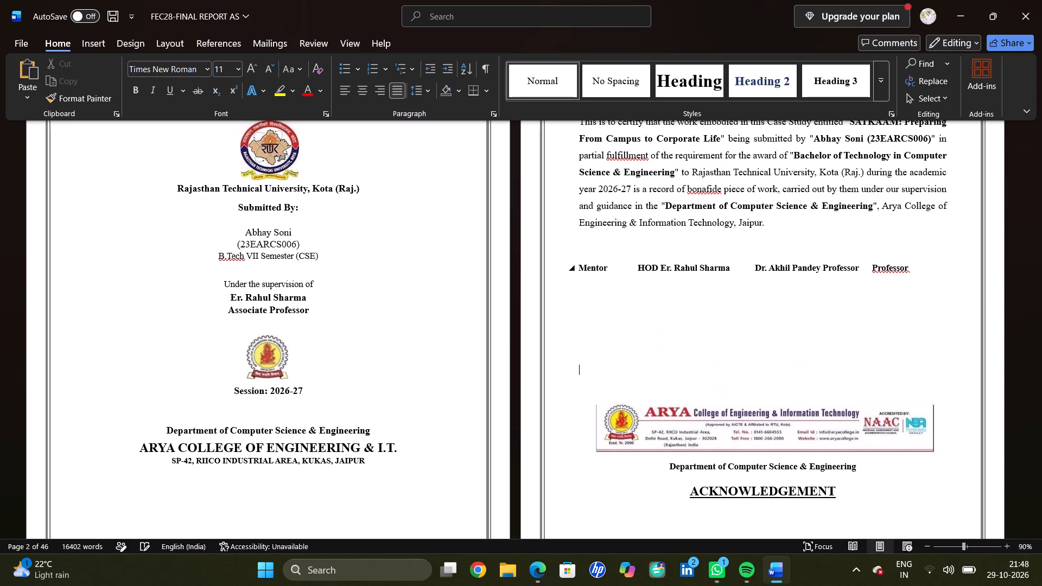
key("Return")
key("Return")
key("Return")
key("Return")
key("Return")
key("Return")
Add spaces between "Mentor" and "HOD" in the certificate's signature line so that "HOD" sits at the right margin.
scroll(923, 275, "down", 1)
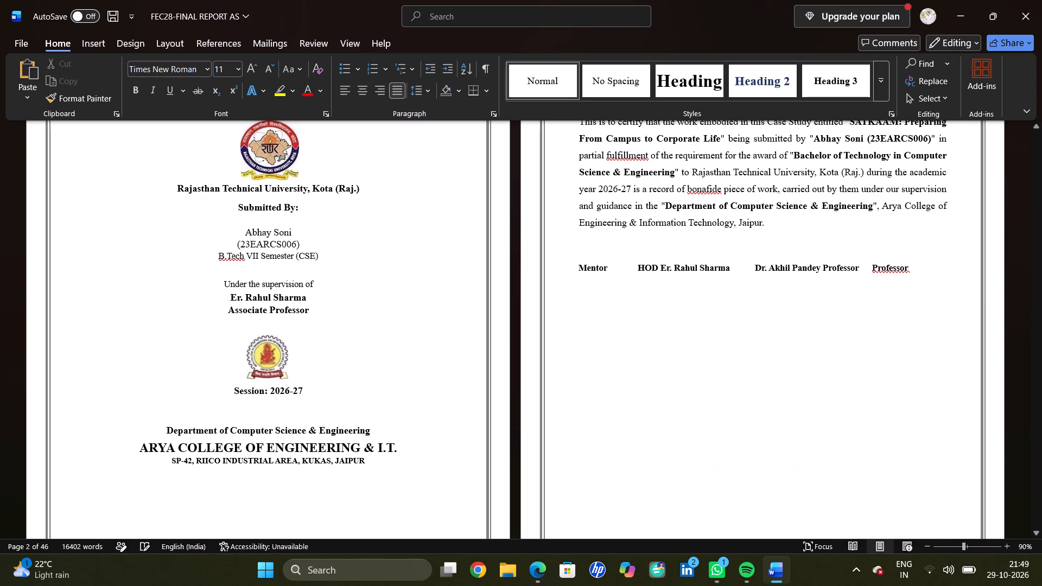
scroll(923, 275, "down", 3)
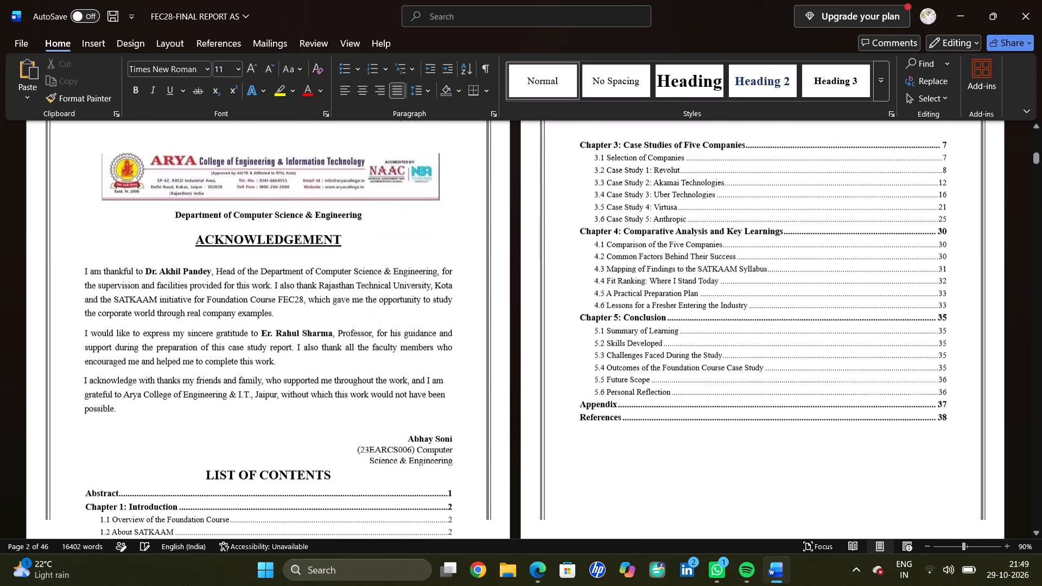
scroll(923, 275, "down", 2)
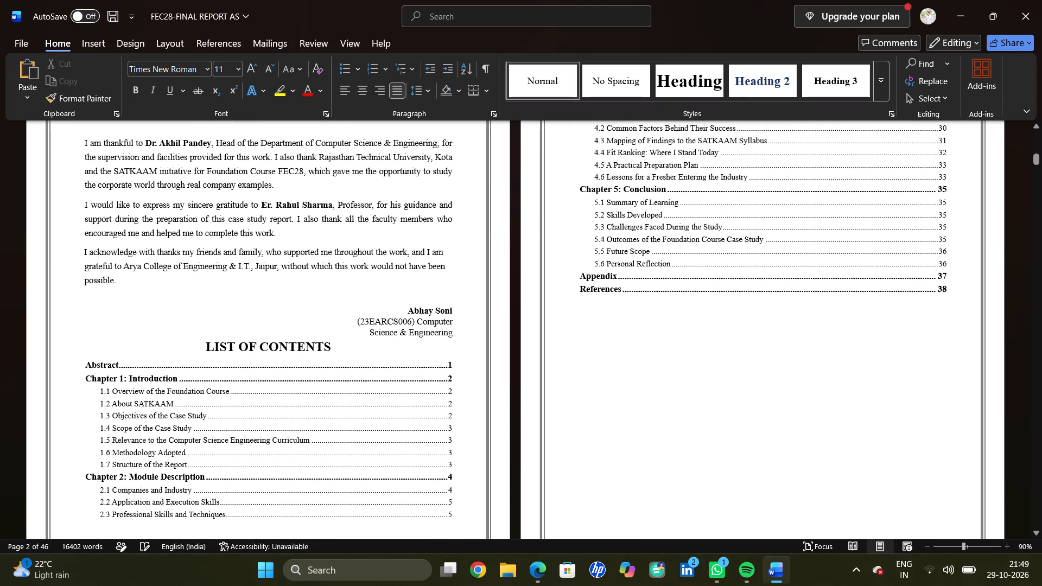
scroll(923, 275, "up", 4)
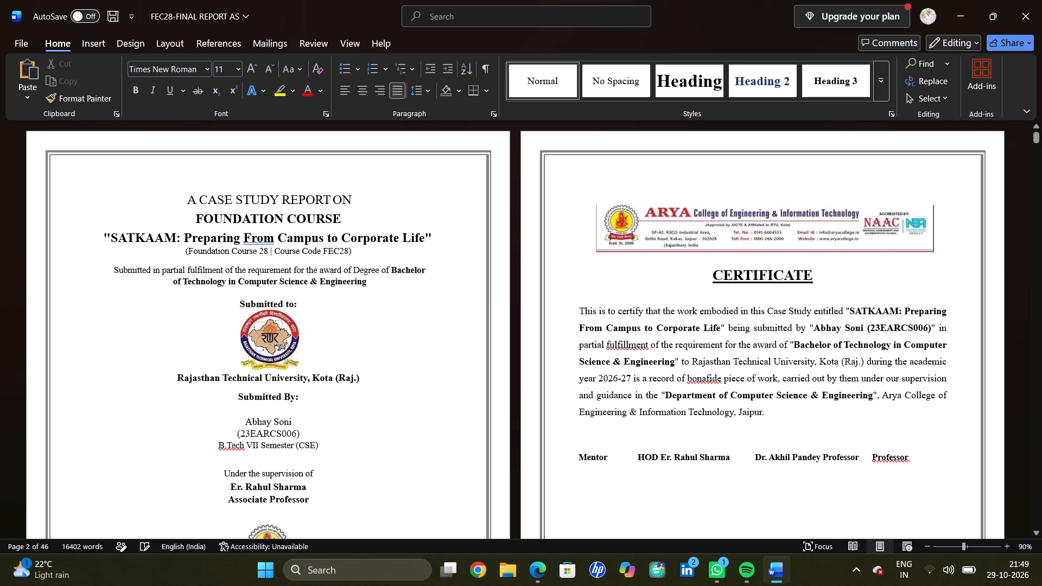
left_click(632, 456)
key("space")
key("space")
key("space")
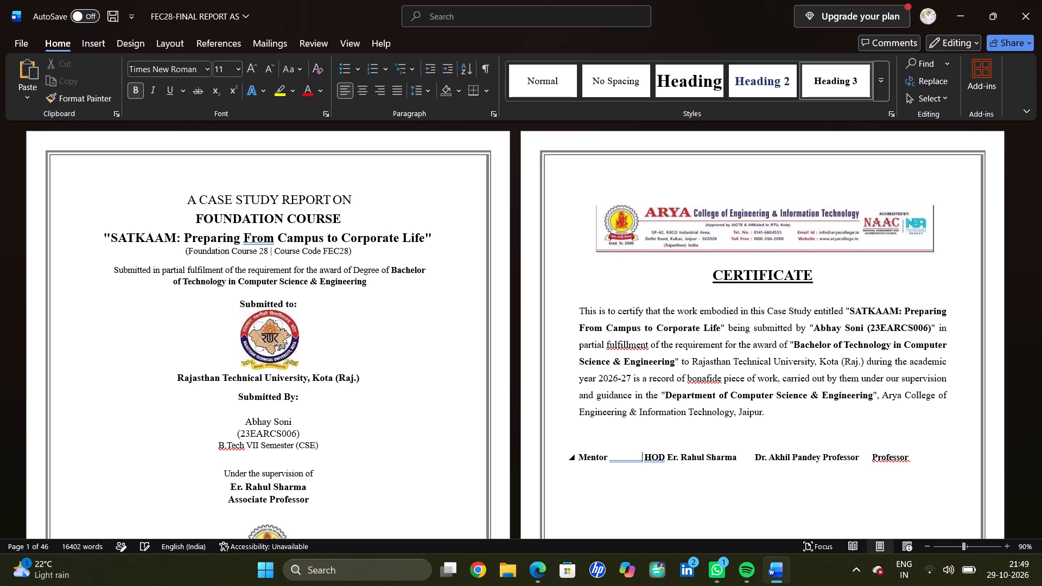
key("space")
key("space")
key("space")
key("space")
key("space")
key("space")
key("space")
key("space")
key("space")
key("space")
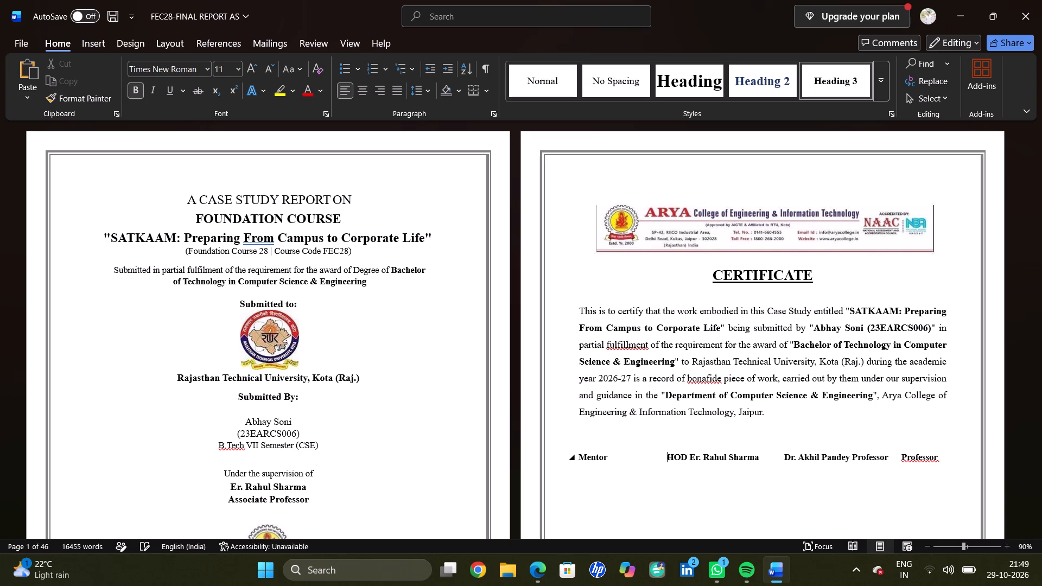
key("space")
key("space")
key("space")
key("space")
key("space")
key("space")
key("space")
key("space")
key("space")
key("space")
key("space")
key("space")
key("space")
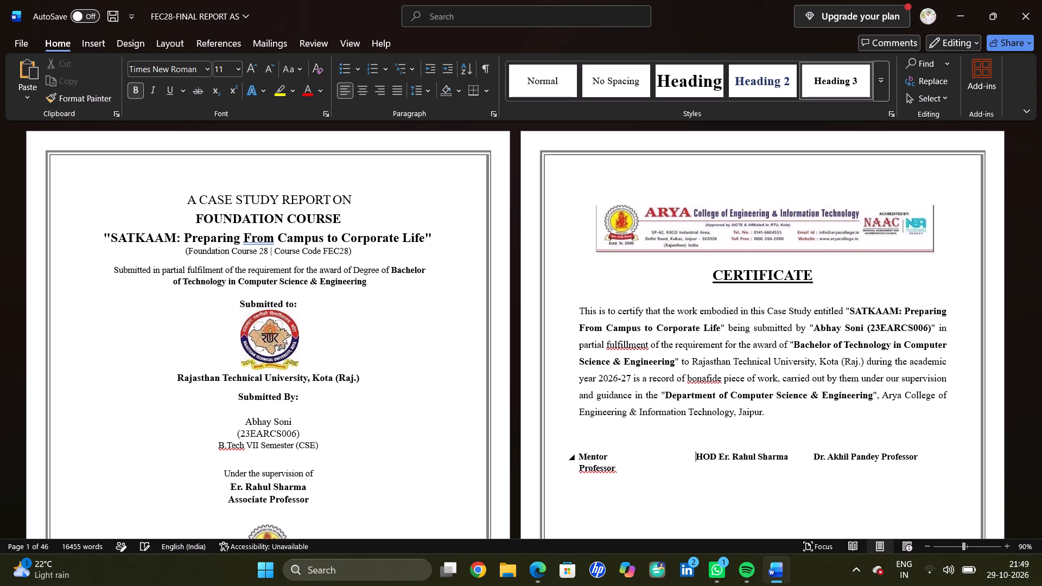
key("space")
key("space")
key("space")
key("space")
key("space")
key("space")
key("space")
key("space")
key("space")
key("space")
key("space")
key("space")
key("space")
key("space")
key("space")
key("space")
key("space")
key("space")
key("space")
key("space")
key("space")
key("space")
key("space")
key("space")
key("space")
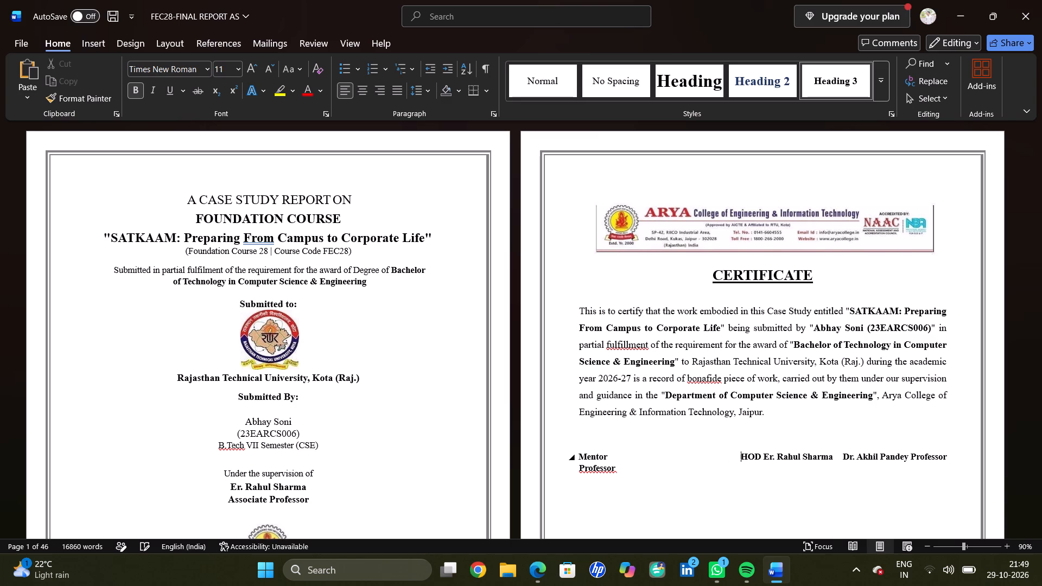
key("space")
key("space")
key("space")
key("space")
key("space")
key("space")
key("space")
key("space")
key("space")
key("space")
key("space")
key("space")
key("space")
key("space")
key("space")
key("space")
key("space")
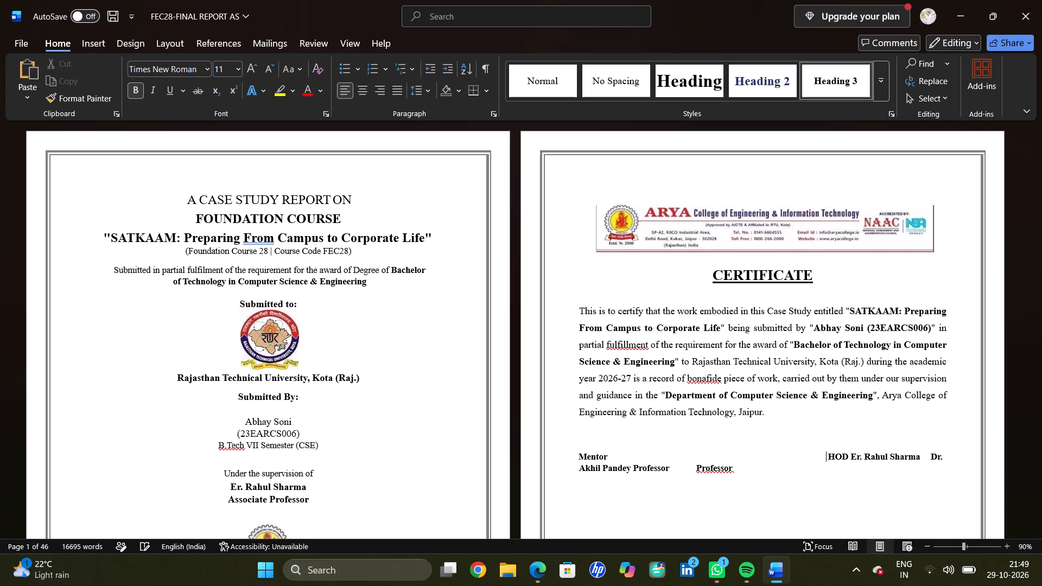
key("space")
key("space")
key("space")
key("space")
key("space")
key("space")
key("space")
key("space")
key("space")
key("space")
key("space")
key("space")
key("space")
key("space")
key("space")
key("space")
key("space")
key("space")
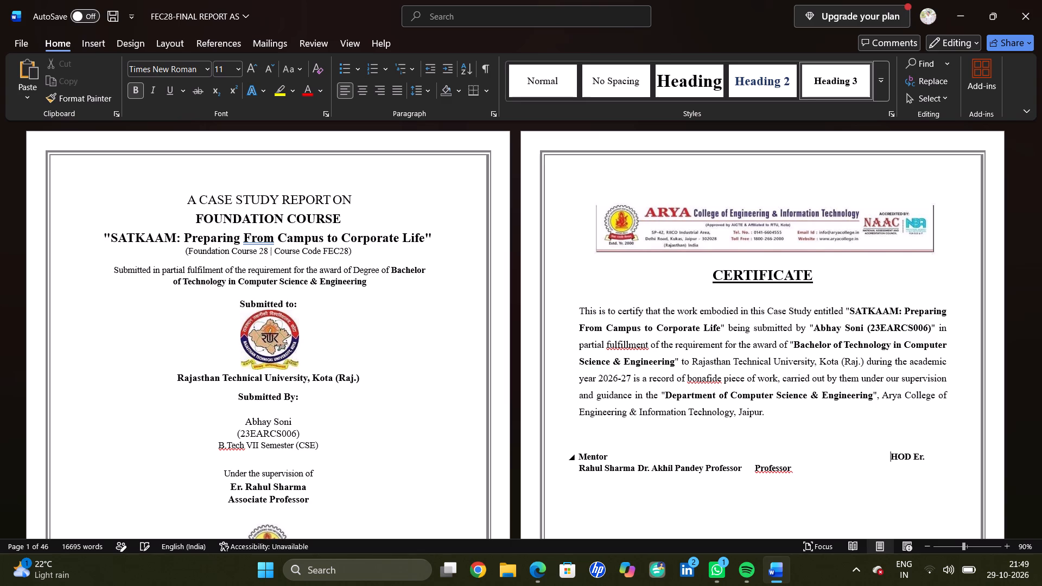
key("space")
key("space")
key("space")
key("space")
key("space")
key("space")
key("space")
key("space")
key("space")
key("space")
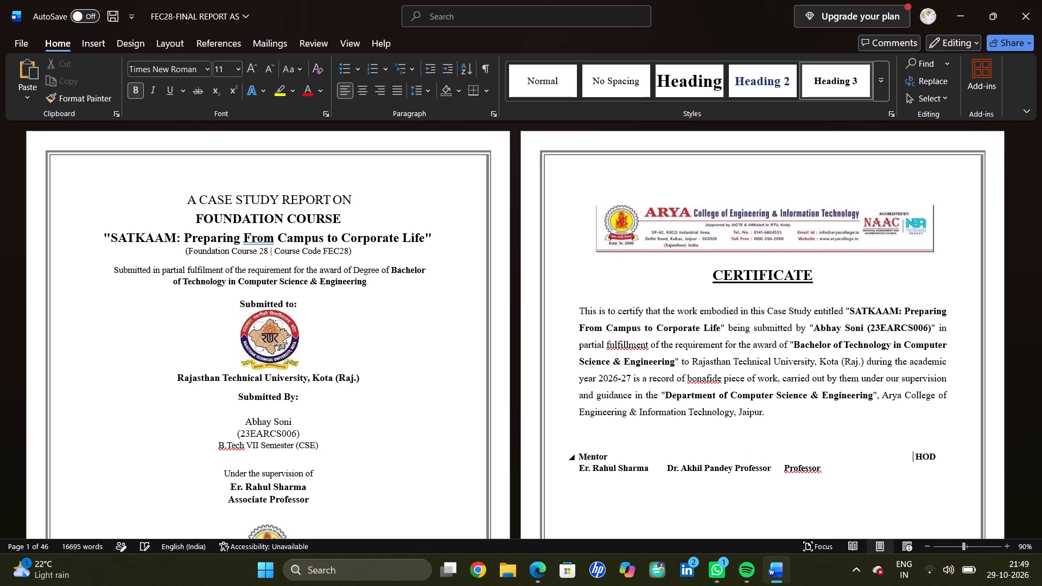
key("space")
key("space")
key("space")
key("space")
key("space")
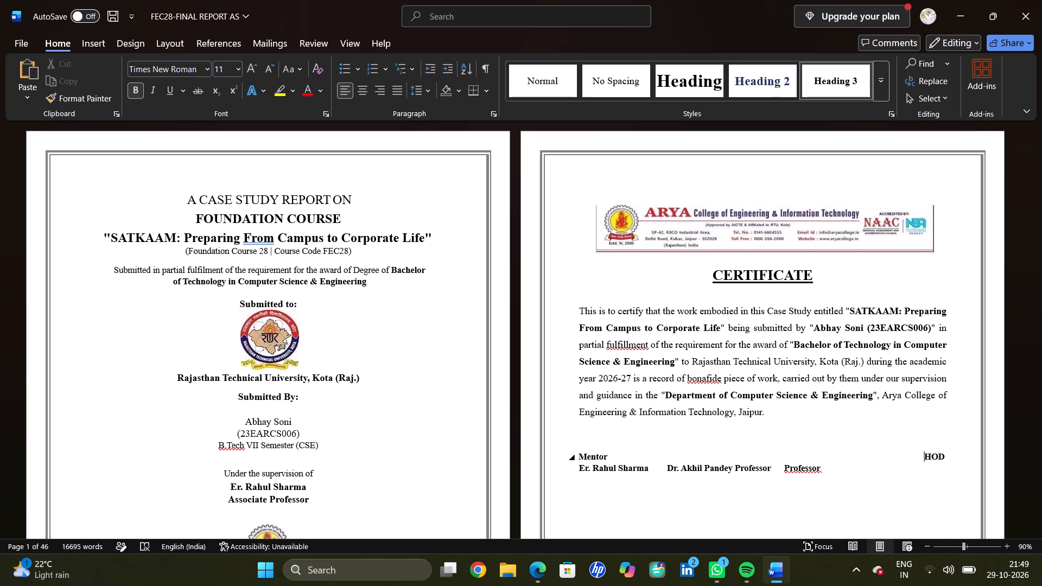
key("space")
key("BackSpace")
Add spaces between the mentor's name and the HOD's name on the certificate so the HOD's name ends at the right margin under "HOD".
key("Right")
key("Right")
key("Right")
key("Right")
key("Right")
key("Right")
key("Right")
key("Right")
key("Right")
key("Right")
key("Right")
key("Right")
key("Right")
key("Right")
key("Right")
key("Right")
key("Right")
key("Right")
key("Right")
key("Right")
key("Right")
key("Right")
key("Right")
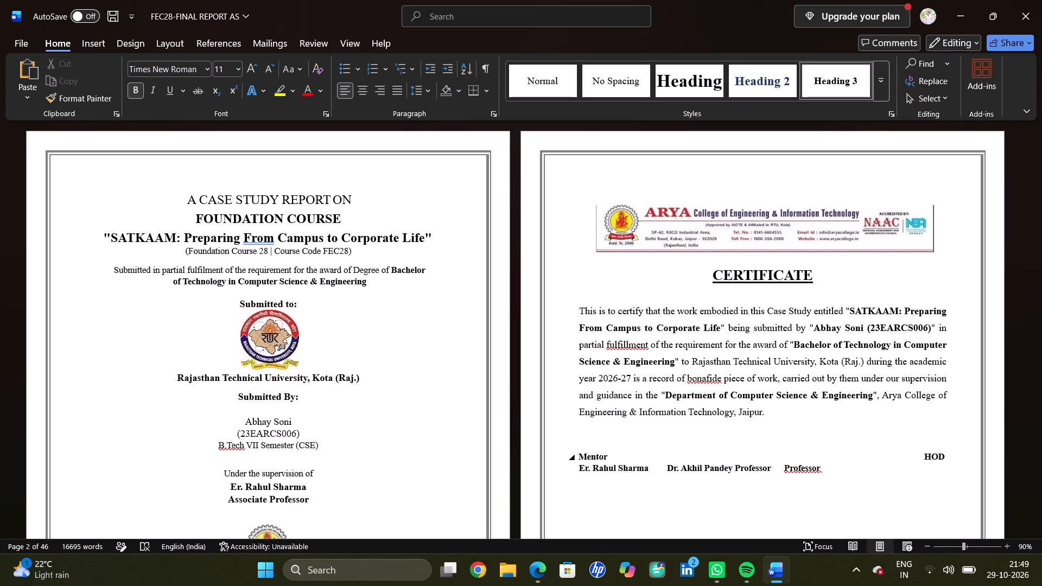
key("Left")
key("space")
key("space")
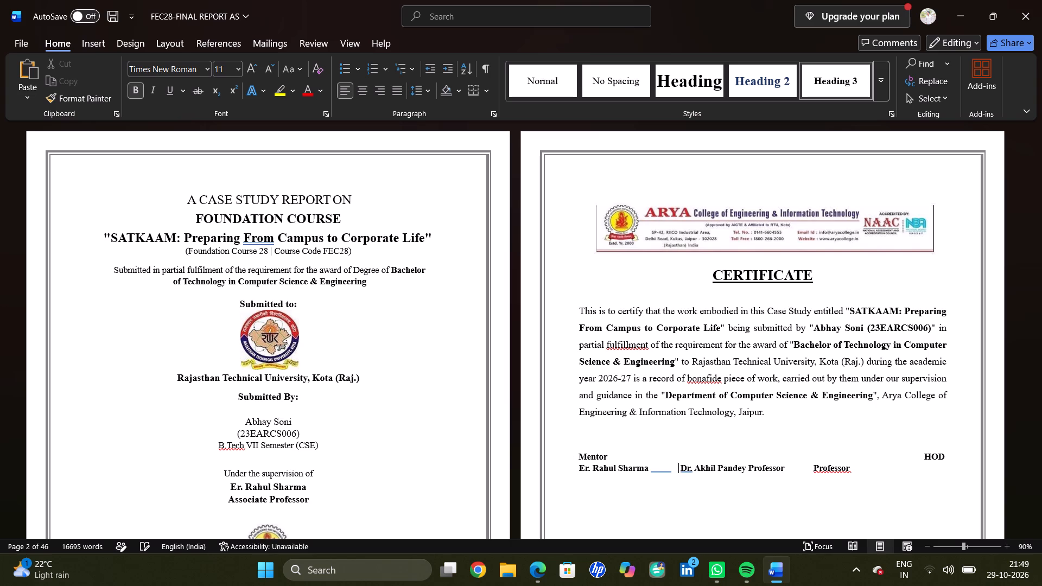
key("space")
key("space")
key("space")
key("space")
key("space")
key("space")
key("space")
key("space")
key("space")
key("space")
key("space")
key("space")
key("space")
key("space")
key("space")
key("space")
key("space")
key("space")
key("space")
key("space")
key("space")
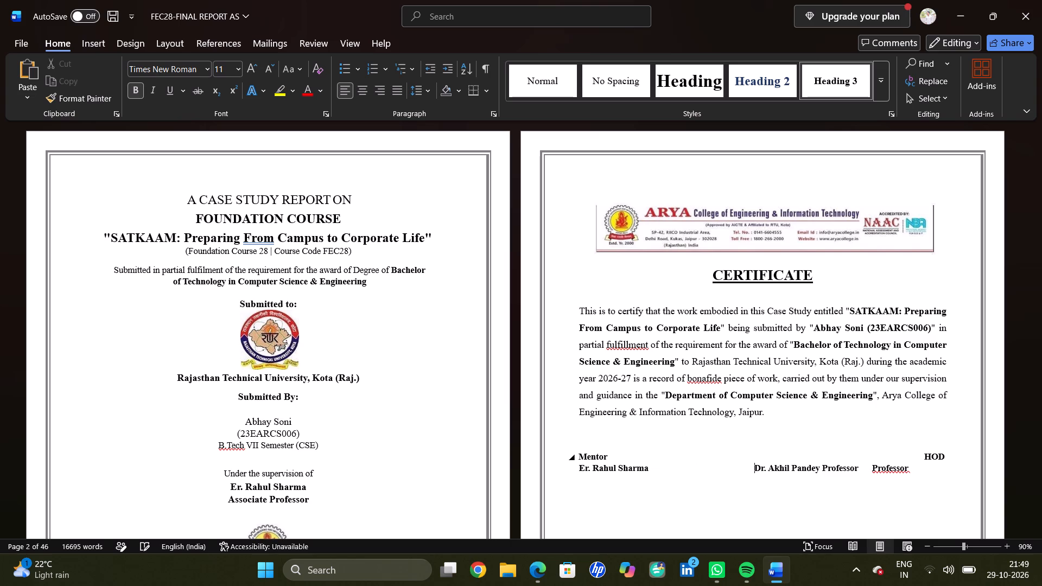
key("space")
key("space")
key("space")
key("space")
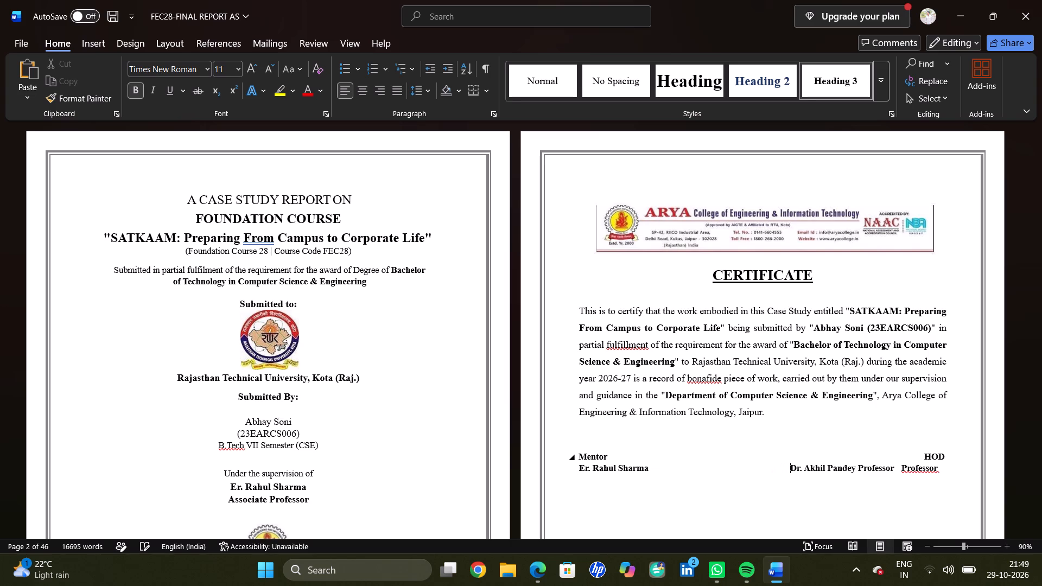
key("space")
key("space")
key("space")
key("space")
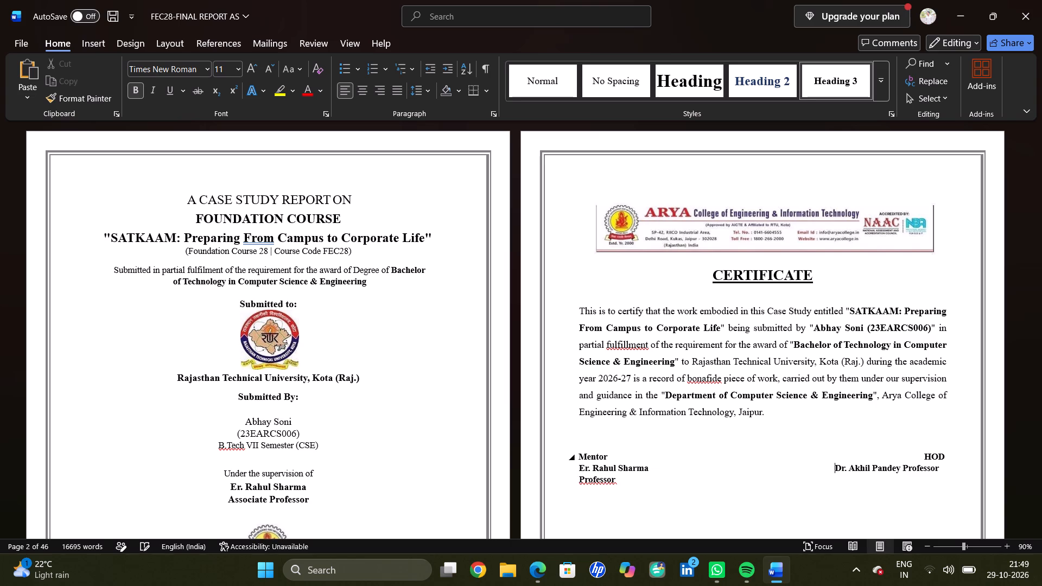
key("space")
key("space")
key("space")
key("space")
key("space")
key("space")
key("space")
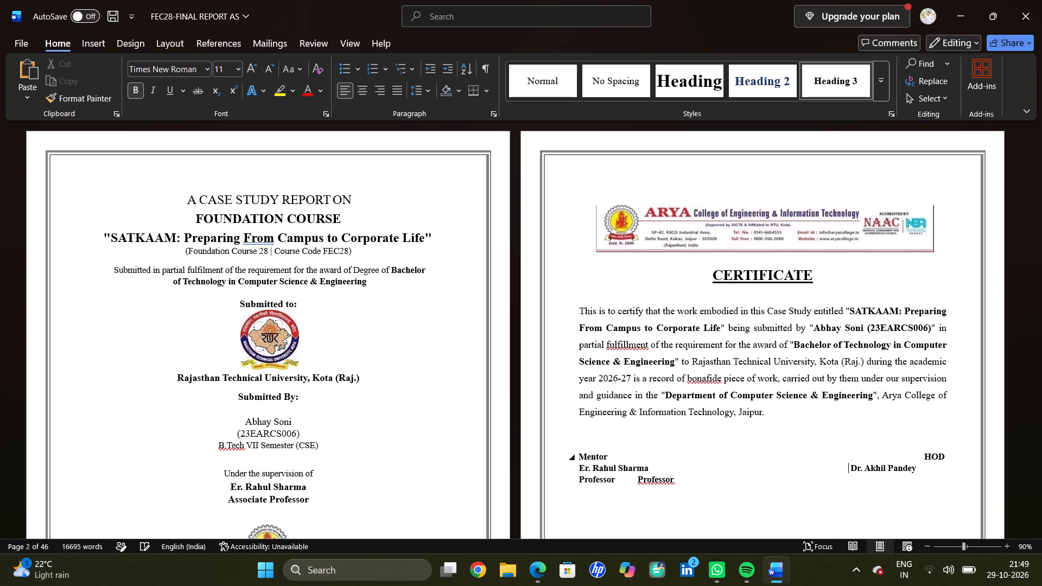
key("space")
key("space")
key("space")
key("space")
key("space")
key("space")
key("space")
key("space")
key("space")
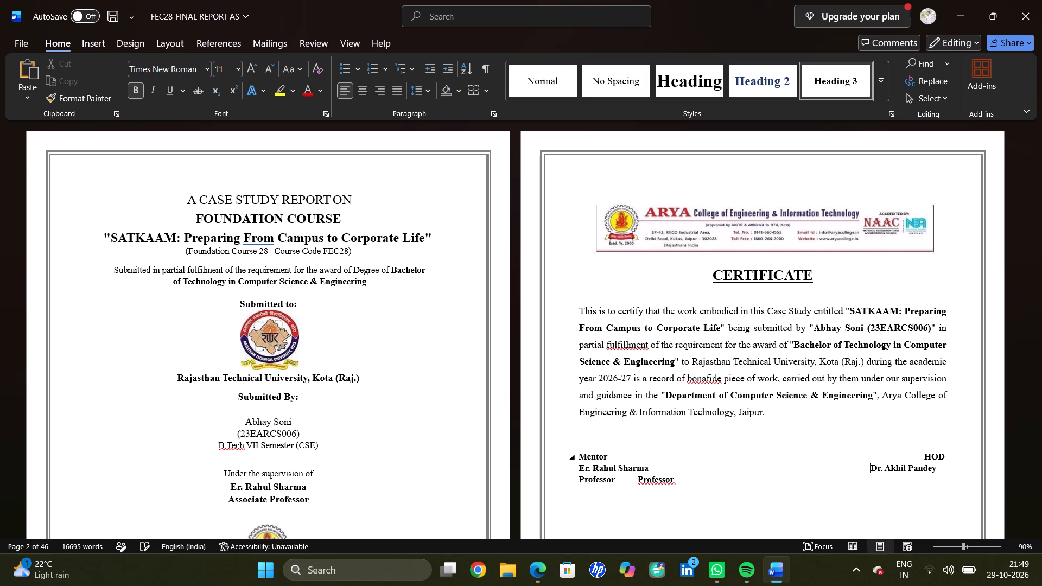
key("space")
key("space")
key("space")
key("space")
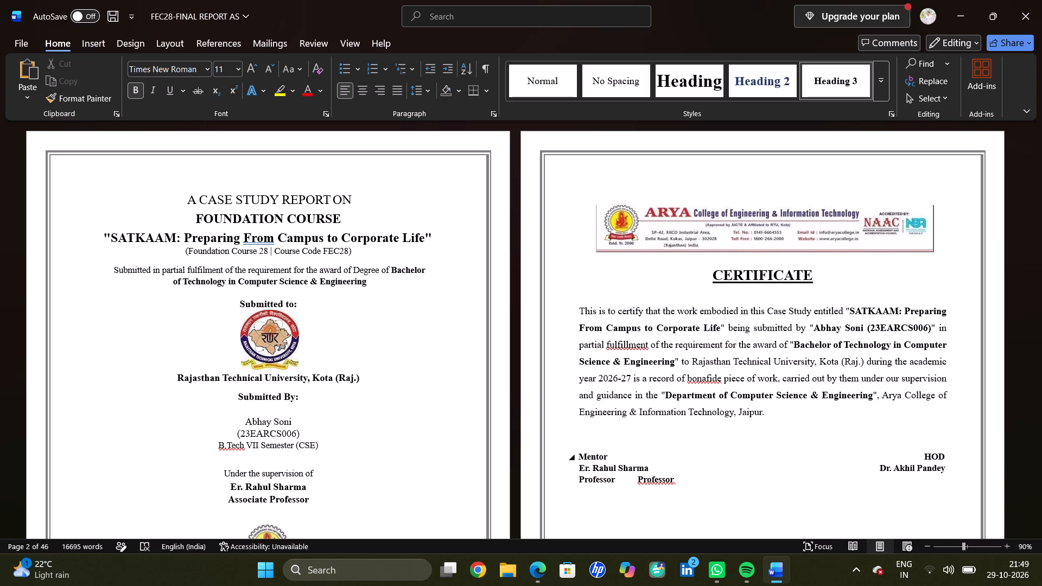
Add spaces between the two "Professor" titles on the certificate so the second one ends at the right margin under the HOD's name.
key("Down")
key("Left")
key("Left")
key("Left")
key("Left")
key("Left")
key("Left")
key("Left")
key("Left")
key("Left")
key("Left")
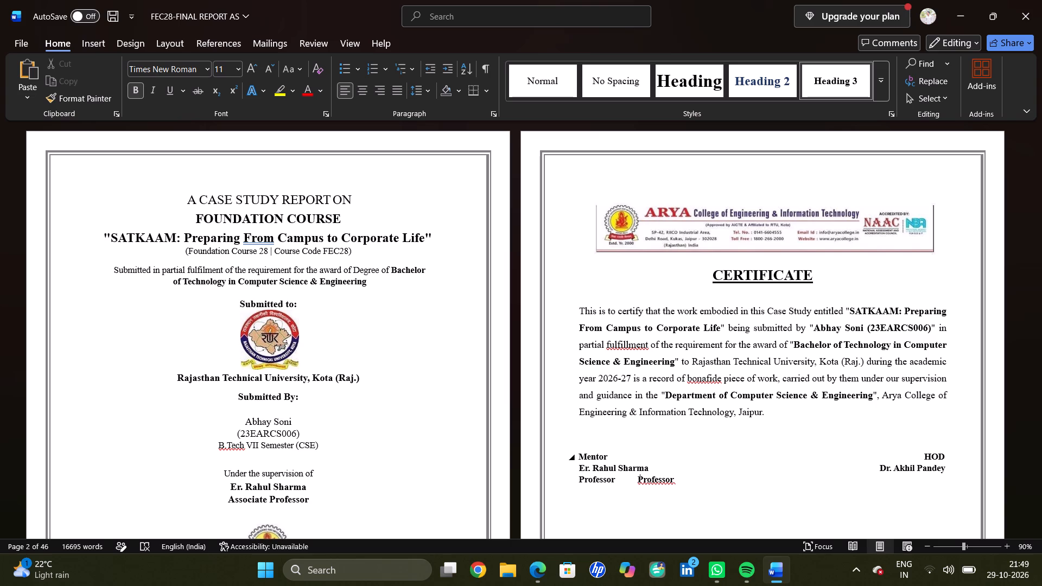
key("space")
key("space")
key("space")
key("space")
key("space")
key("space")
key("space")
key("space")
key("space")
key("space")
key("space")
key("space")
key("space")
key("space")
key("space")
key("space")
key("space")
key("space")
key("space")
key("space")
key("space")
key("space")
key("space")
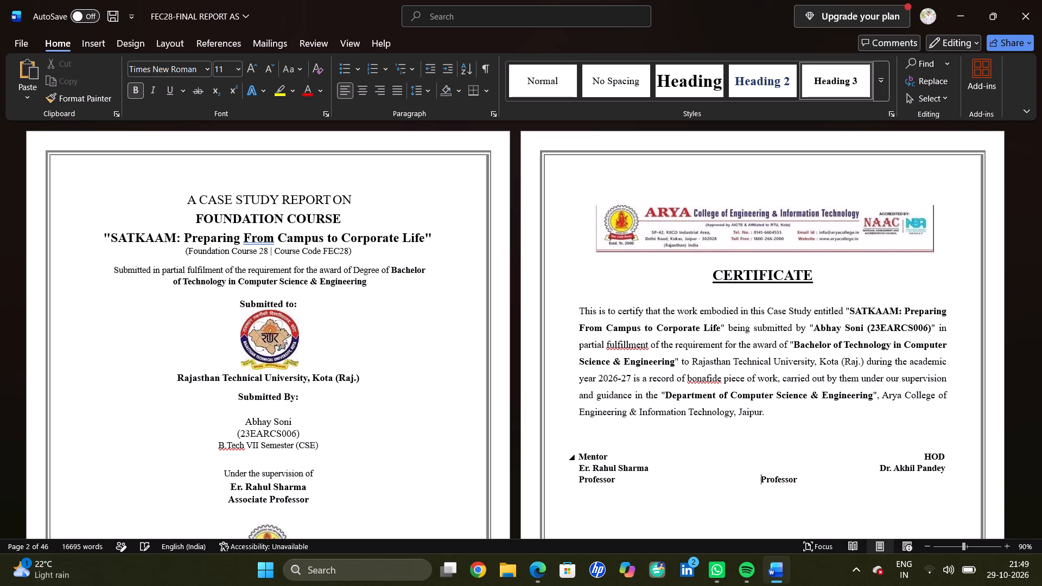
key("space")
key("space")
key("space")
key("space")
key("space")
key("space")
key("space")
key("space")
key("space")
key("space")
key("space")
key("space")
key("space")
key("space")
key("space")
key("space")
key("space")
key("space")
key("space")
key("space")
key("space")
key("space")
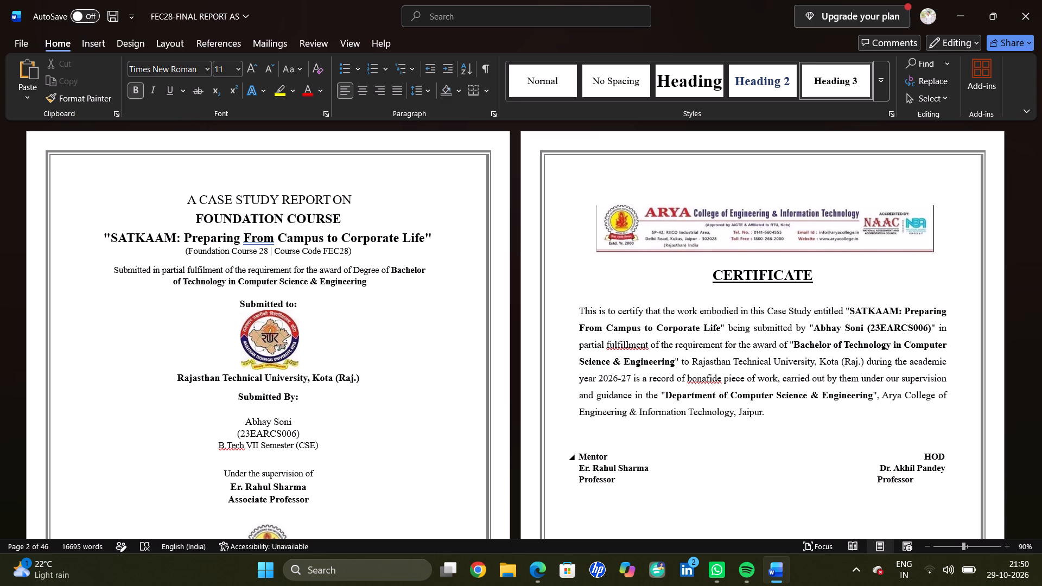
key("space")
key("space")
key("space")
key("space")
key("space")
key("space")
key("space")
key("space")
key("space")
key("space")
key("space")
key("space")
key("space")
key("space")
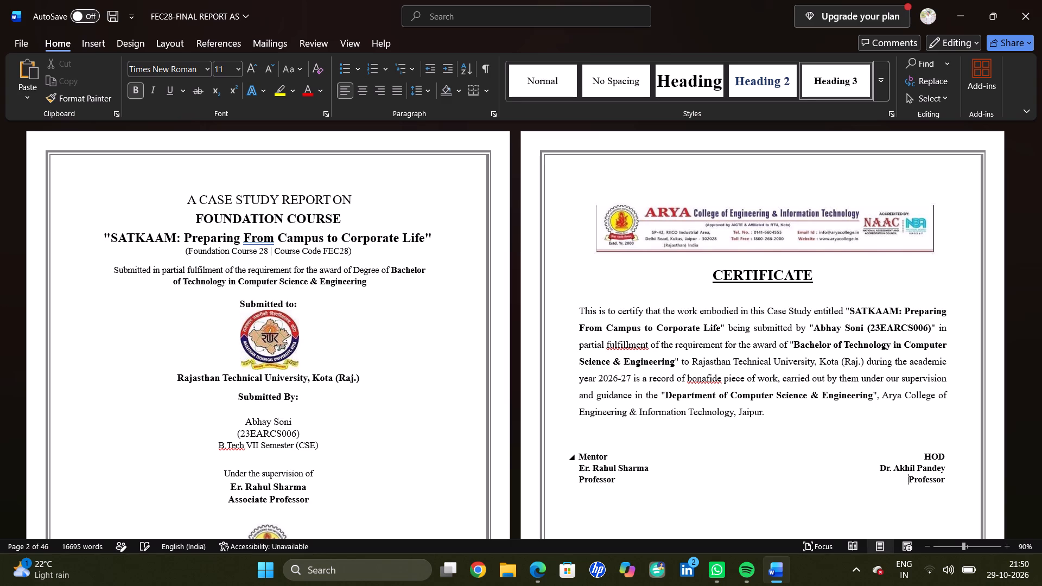
Insert "Associate" and a space before the mentor's "Professor" title on the certificate.
key("Left")
key("Left")
key("Left")
key("Left")
key("Left")
key("Left")
key("Left")
key("Left")
key("Left")
key("Left")
key("Left")
key("Left")
key("Left")
key("Left")
key("Left")
key("Left")
key("Left")
key("Left")
key("Left")
key("Left")
key("Left")
key("Right")
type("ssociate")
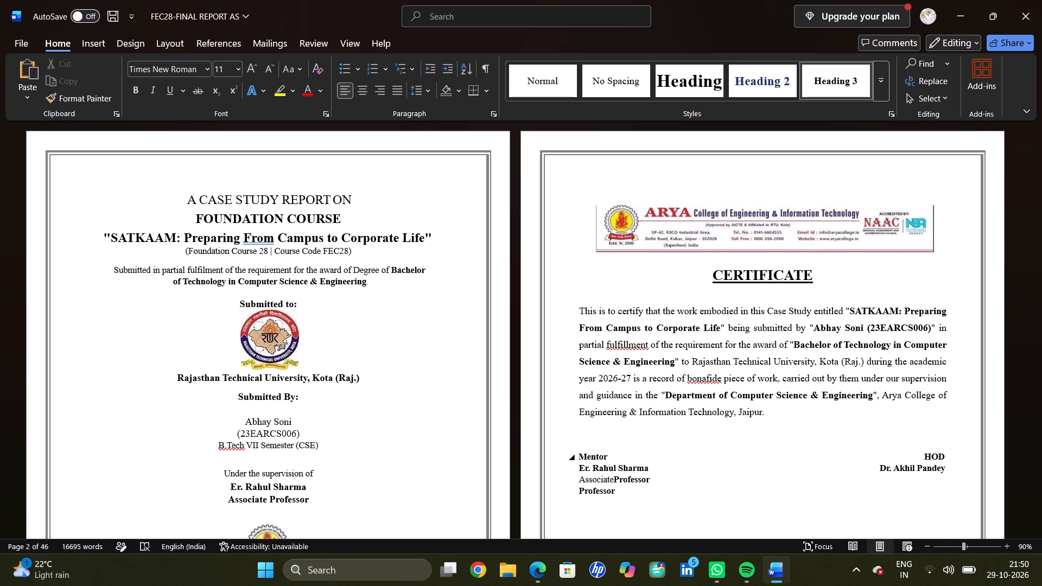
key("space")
Make the word "Associate" in the mentor's title bold.
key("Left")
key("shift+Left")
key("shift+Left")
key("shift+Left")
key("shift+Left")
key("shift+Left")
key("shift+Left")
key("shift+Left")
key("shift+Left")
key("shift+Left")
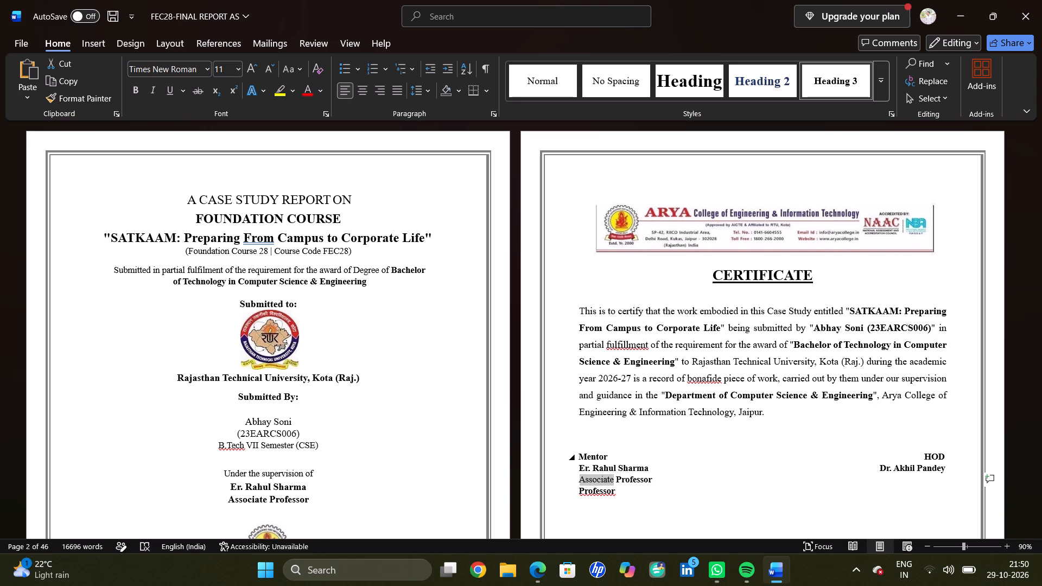
left_click(133, 83)
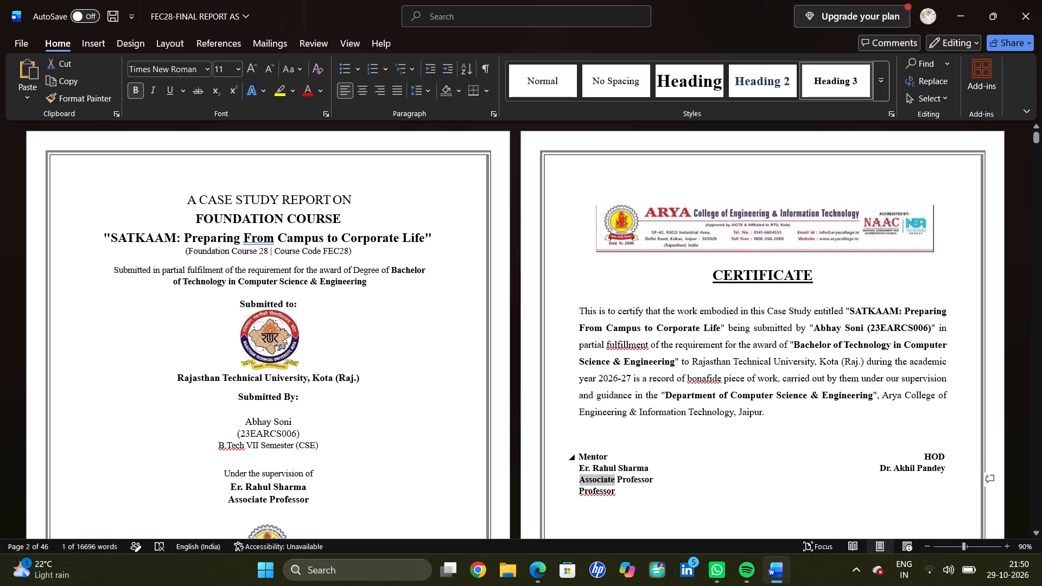
Bring the HOD's title "Professor" up onto the "Associate Professor" line, aligned at the right margin beneath the HOD's name.
left_click(642, 485)
left_click(576, 494)
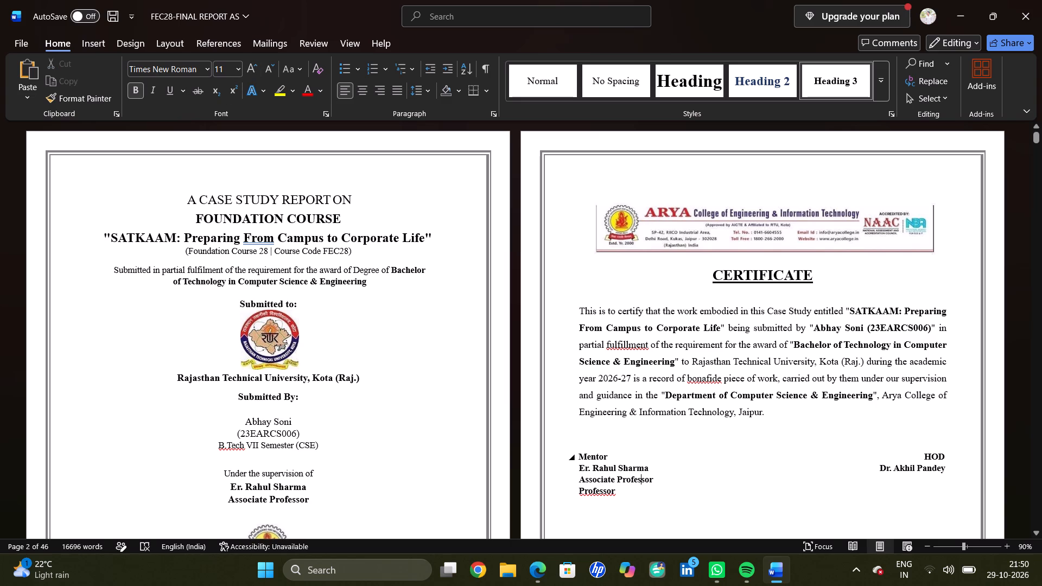
key("BackSpace")
key("BackSpace")
key("BackSpace")
key("BackSpace")
key("BackSpace")
key("BackSpace")
key("BackSpace")
key("BackSpace")
key("BackSpace")
key("BackSpace")
key("BackSpace")
key("BackSpace")
key("BackSpace")
key("BackSpace")
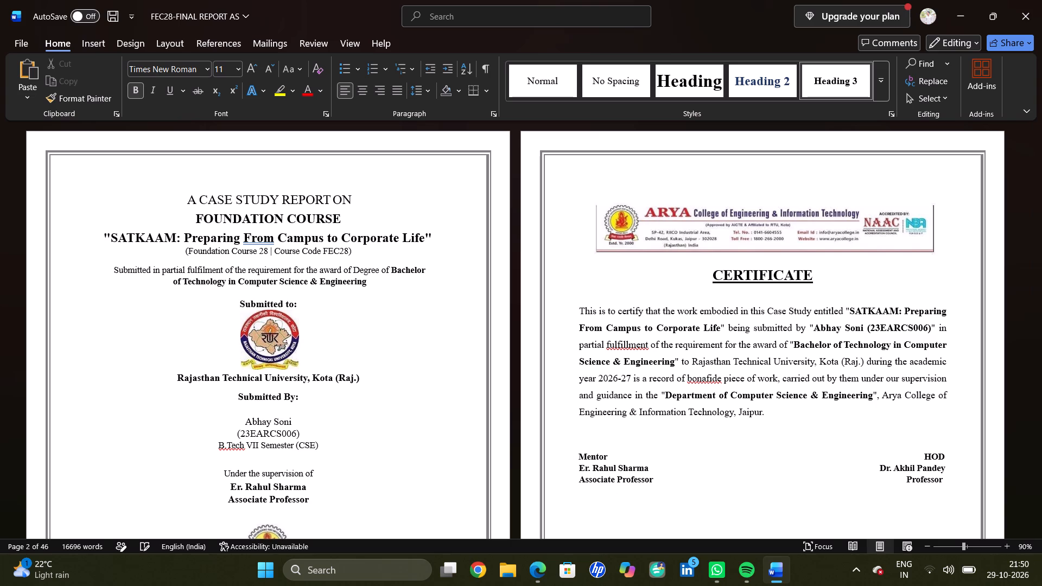
key("space")
key("space")
key("BackSpace")
Insert blank lines before the "LIST OF CONTENTS" heading below the Acknowledgement so that it starts on a new page.
left_click(722, 489)
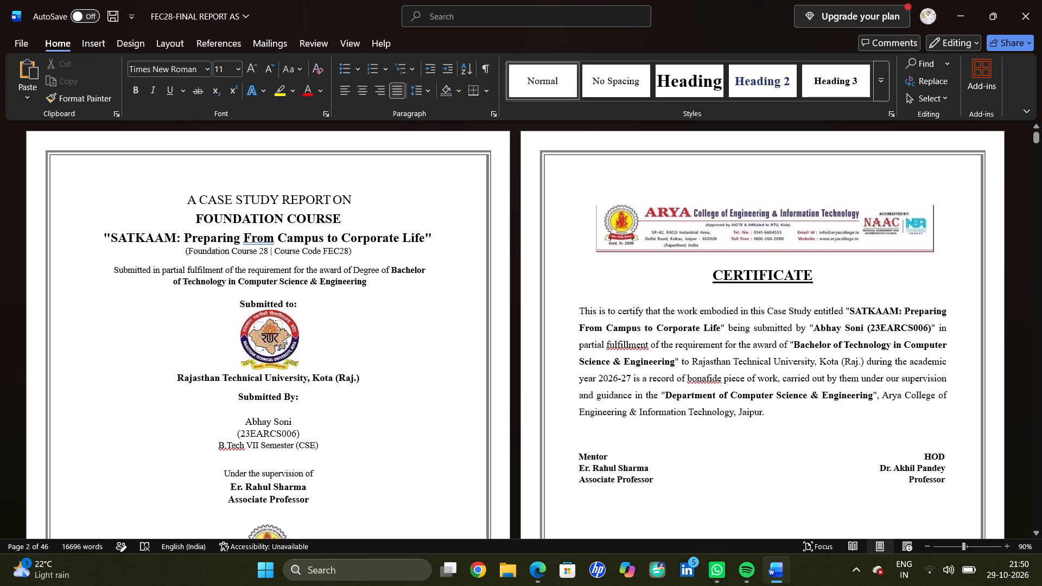
scroll(780, 389, "down", 4)
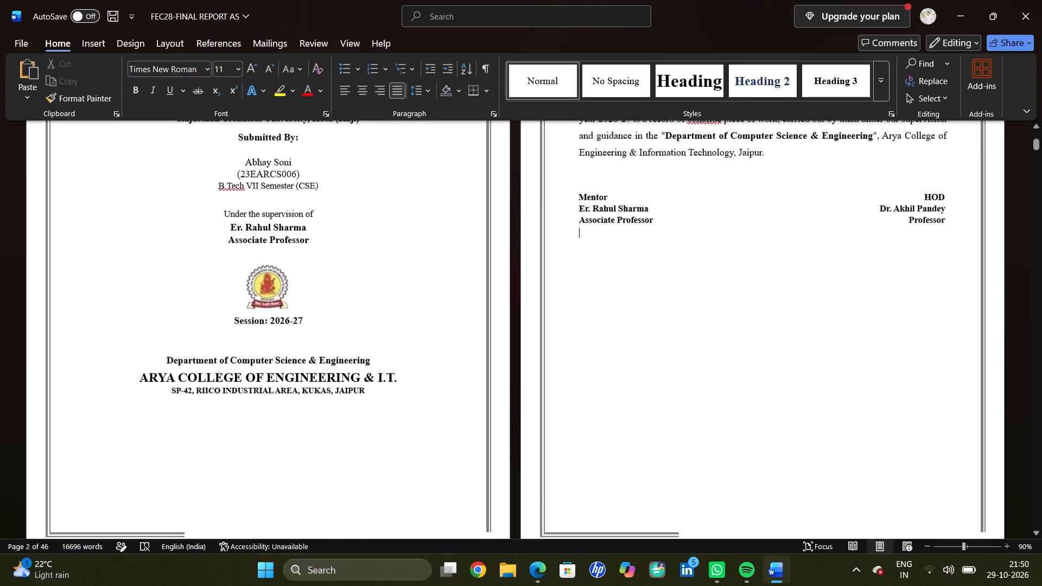
scroll(780, 389, "down", 6)
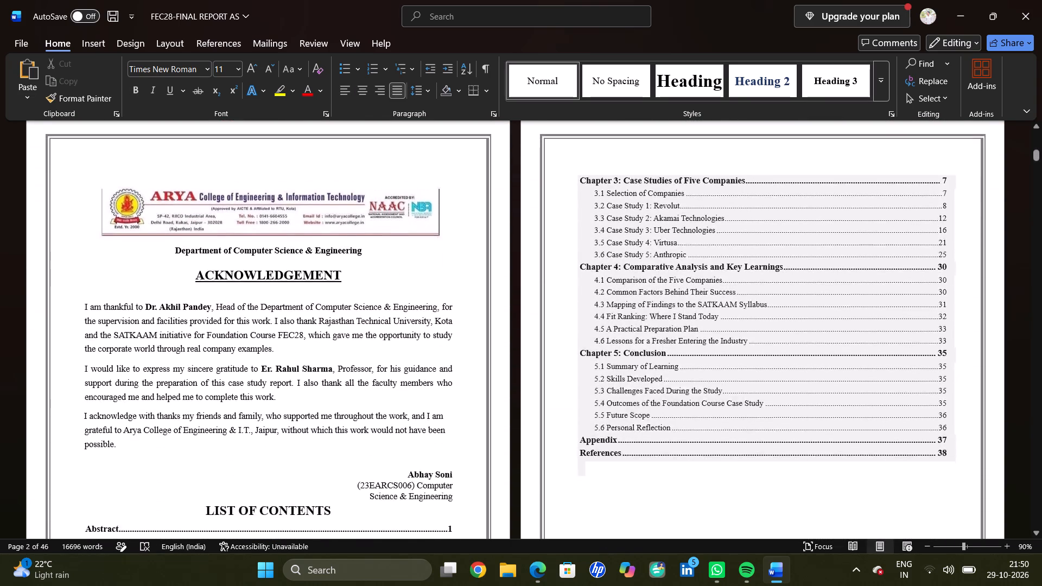
scroll(780, 389, "down", 1)
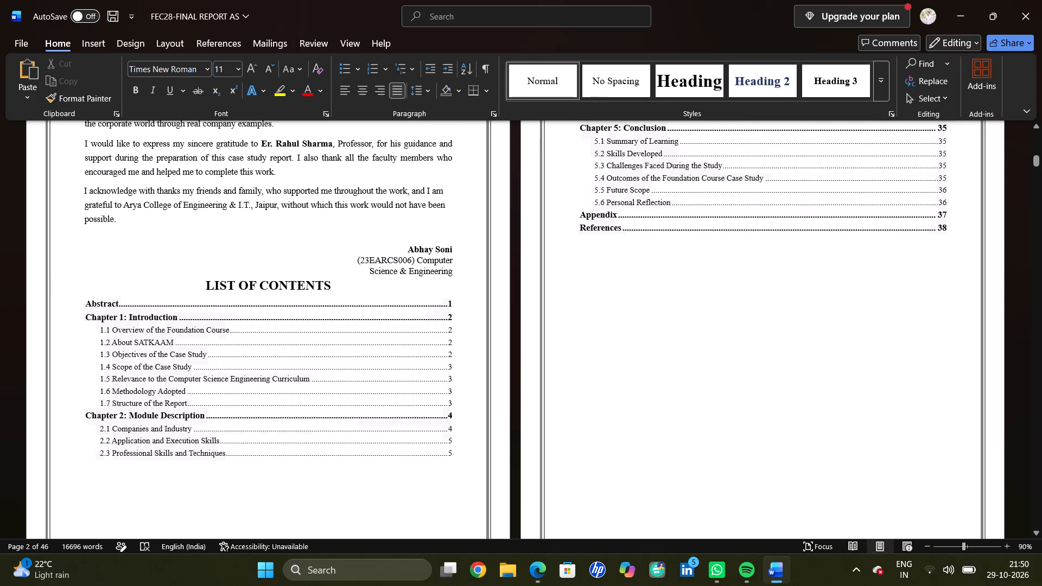
left_click(200, 278)
key("Return")
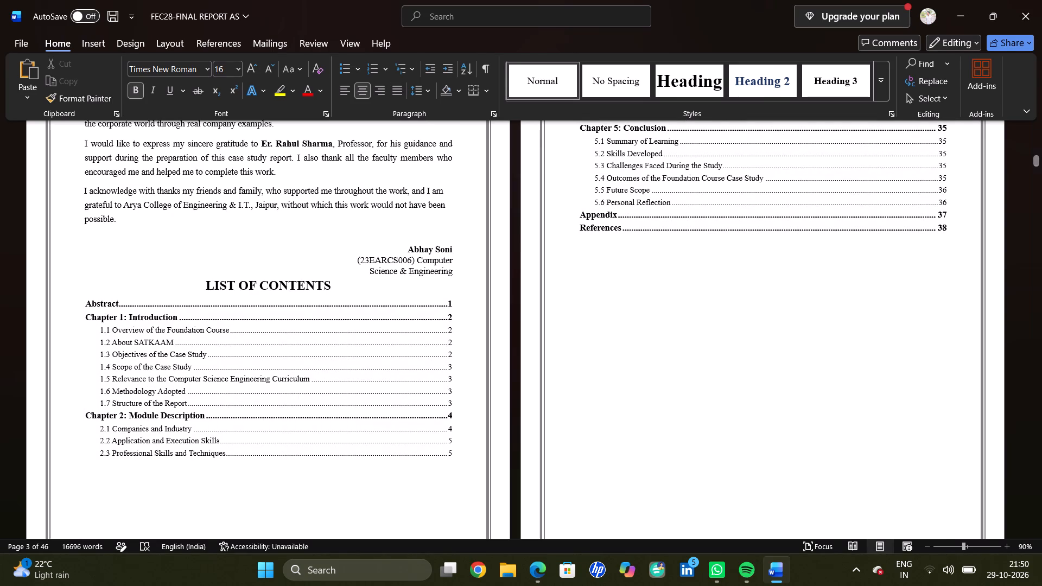
key("Return")
key("Return")
key("Return")
key("Return")
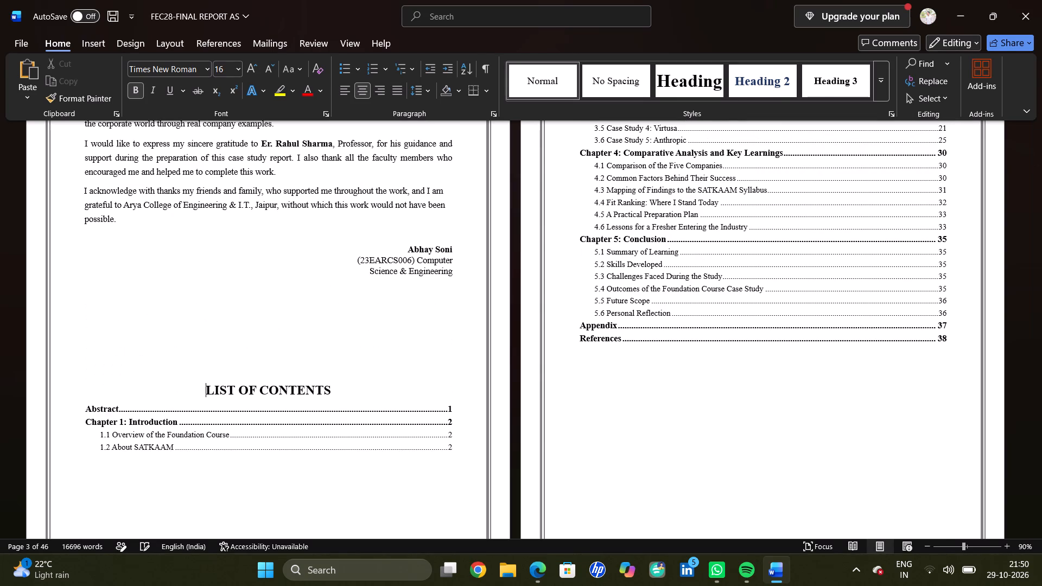
key("Return")
key("Return")
key("Return")
key("Return")
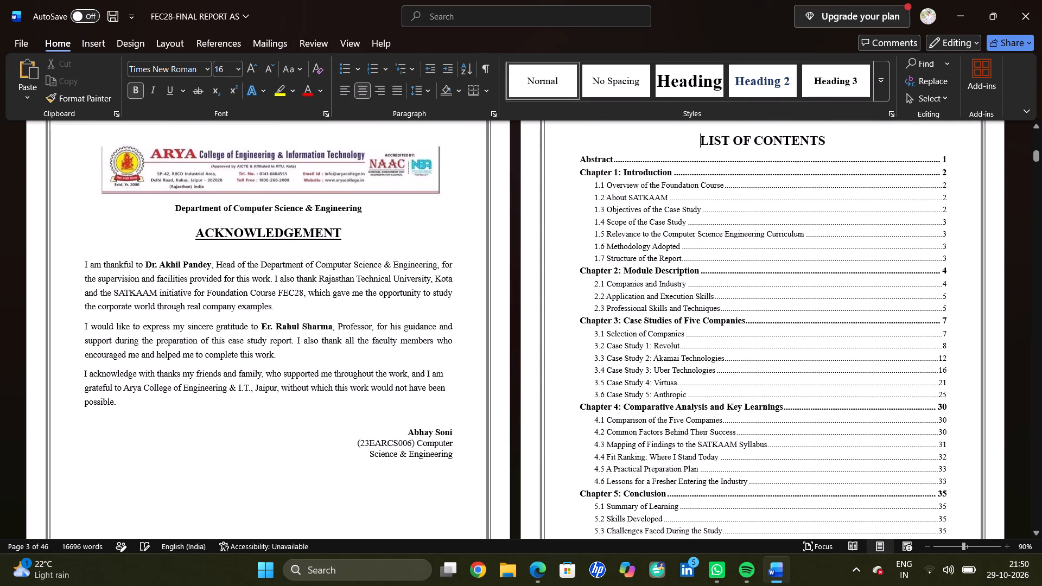
Open the other student's FEC28_Case_Study_Report Word document from the Downloads folder.
scroll(200, 278, "down", 4)
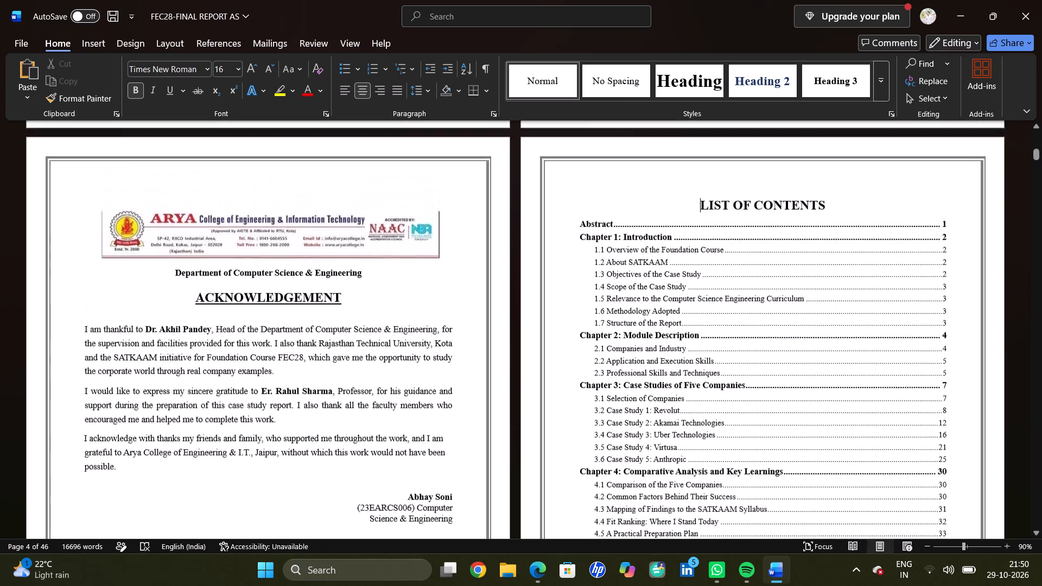
scroll(200, 278, "down", 4)
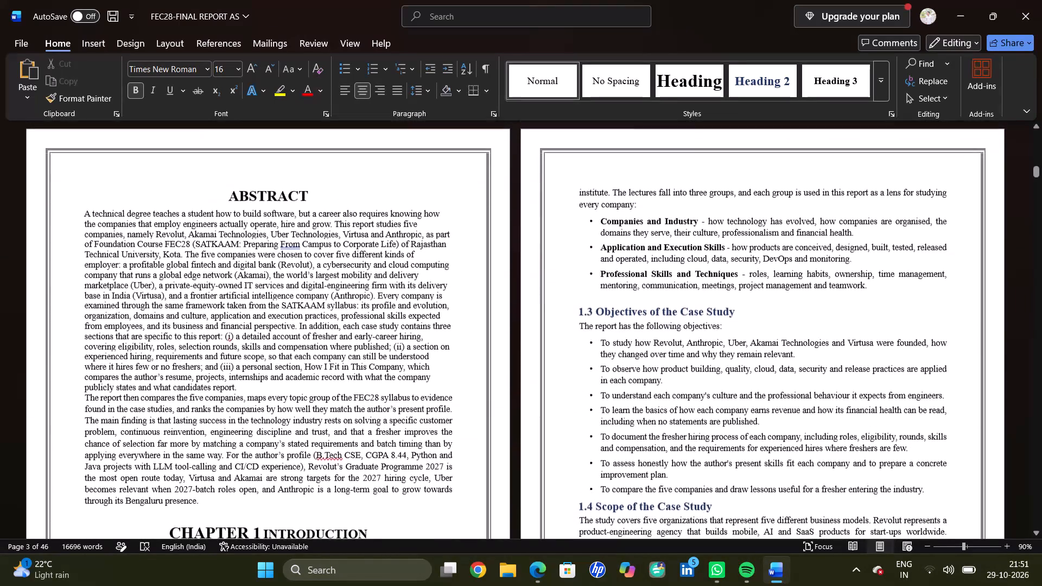
scroll(200, 278, "down", 1)
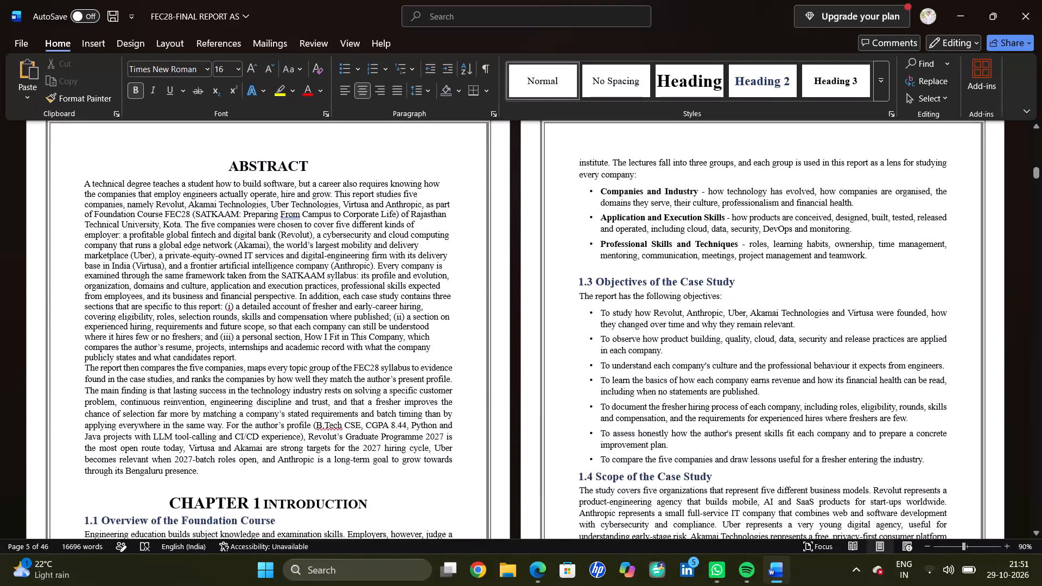
scroll(200, 278, "down", 1)
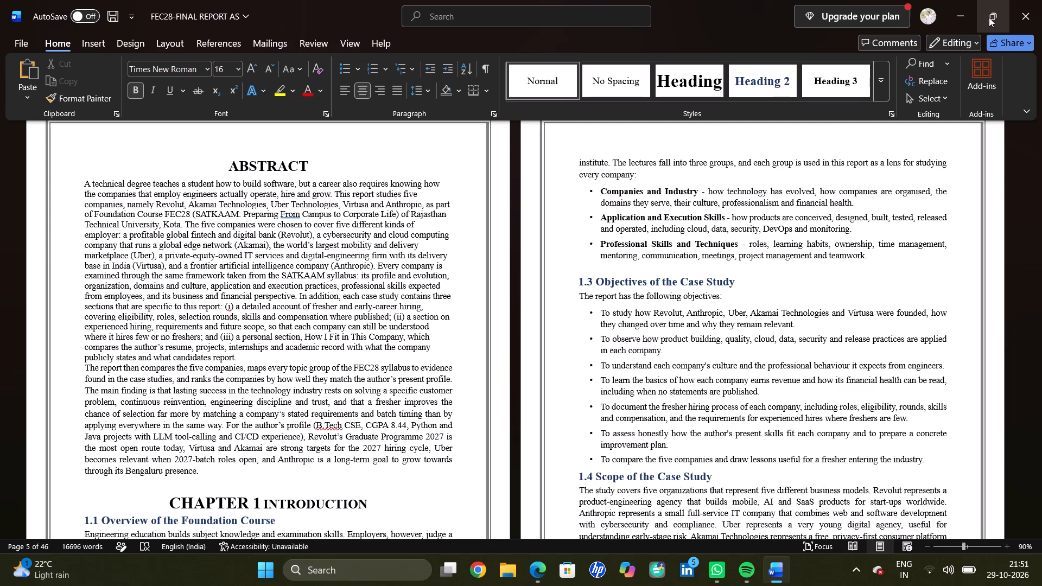
left_click(963, 17)
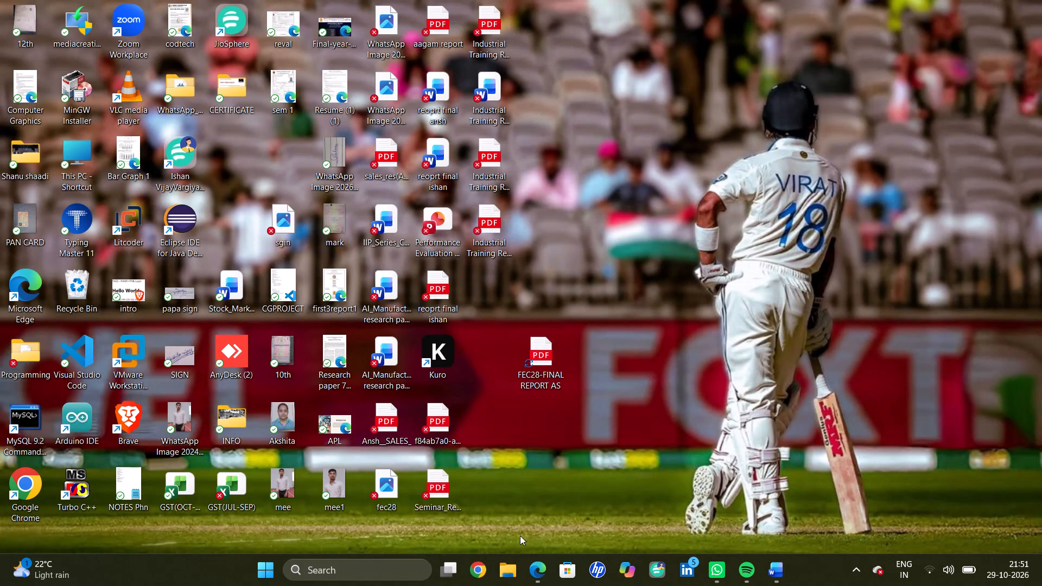
left_click(504, 574)
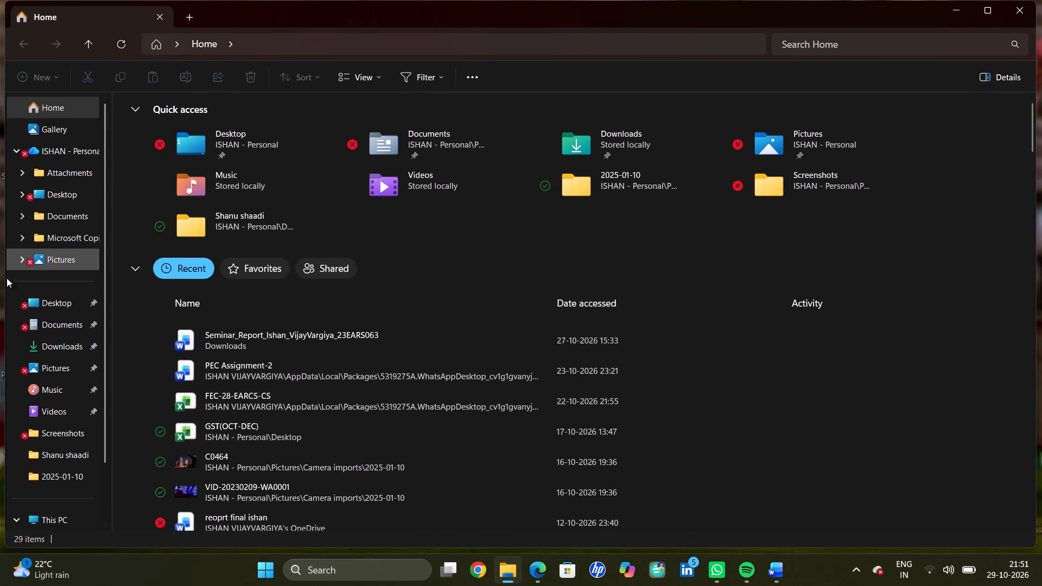
left_click(49, 348)
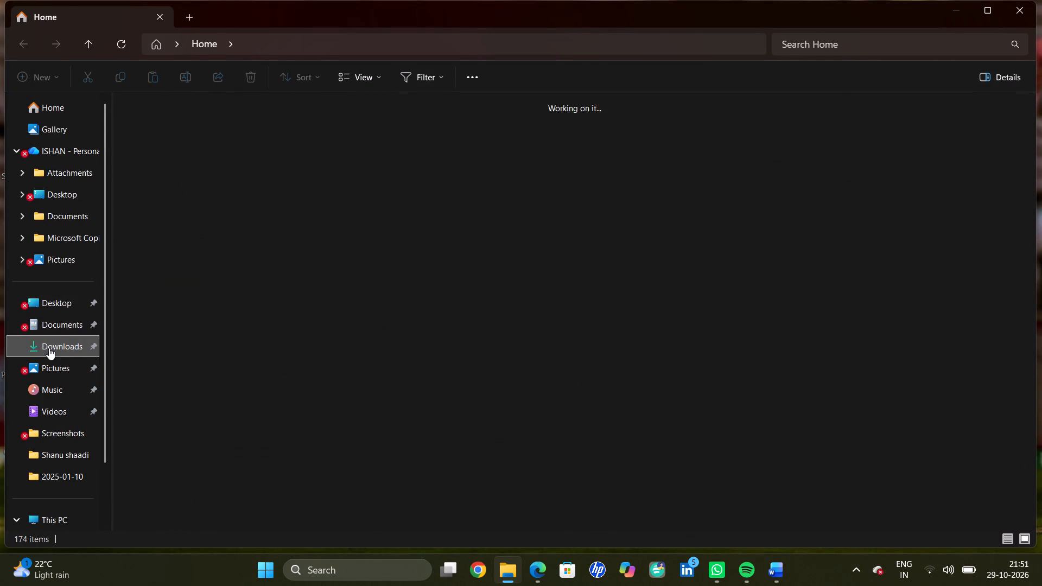
double_click(502, 155)
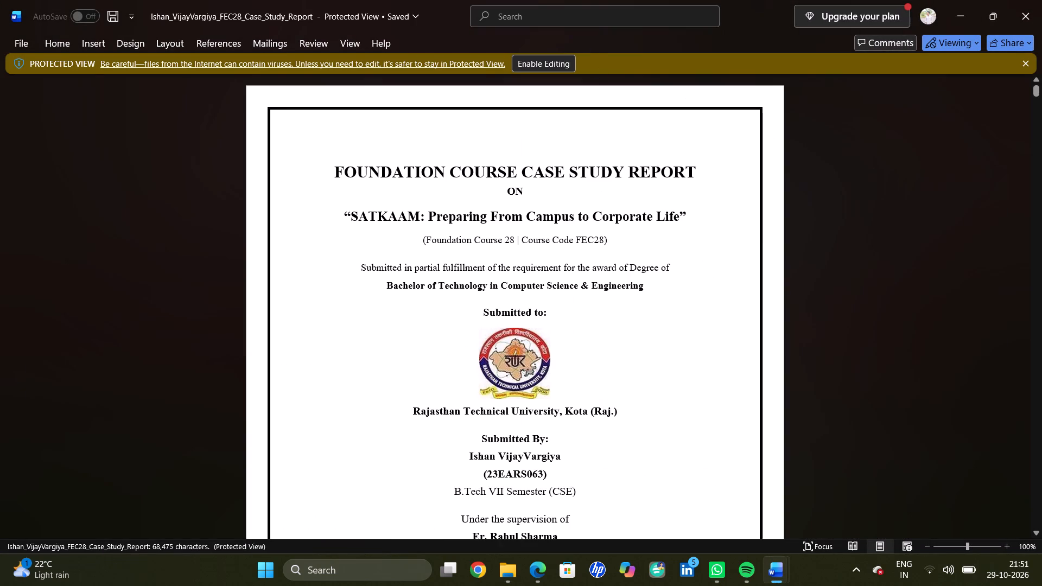
Examine the layout of the certificate and declaration pages in the other student's FEC28 case study report.
scroll(596, 232, "down", 6)
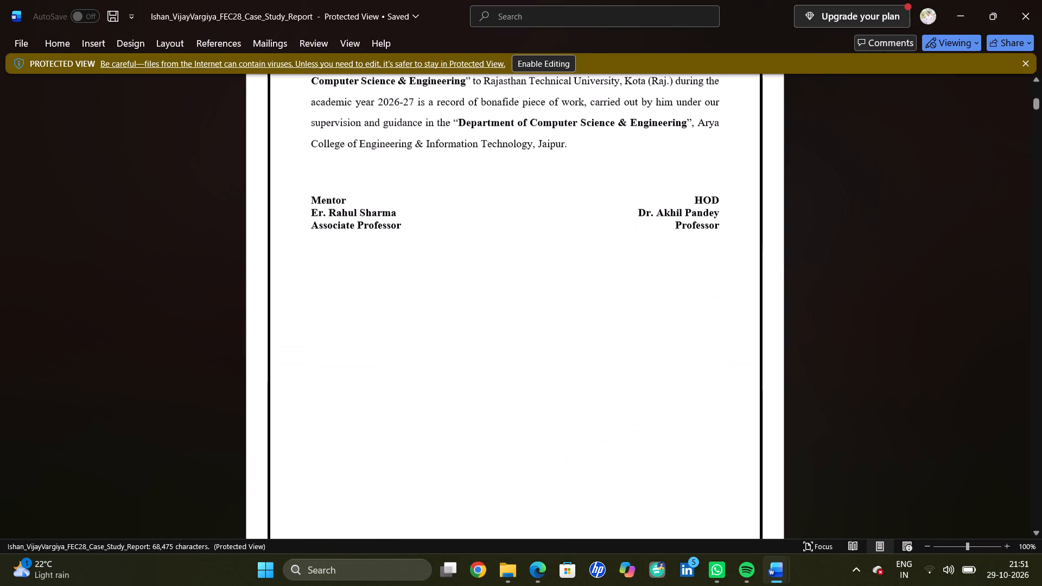
scroll(596, 232, "up", 3)
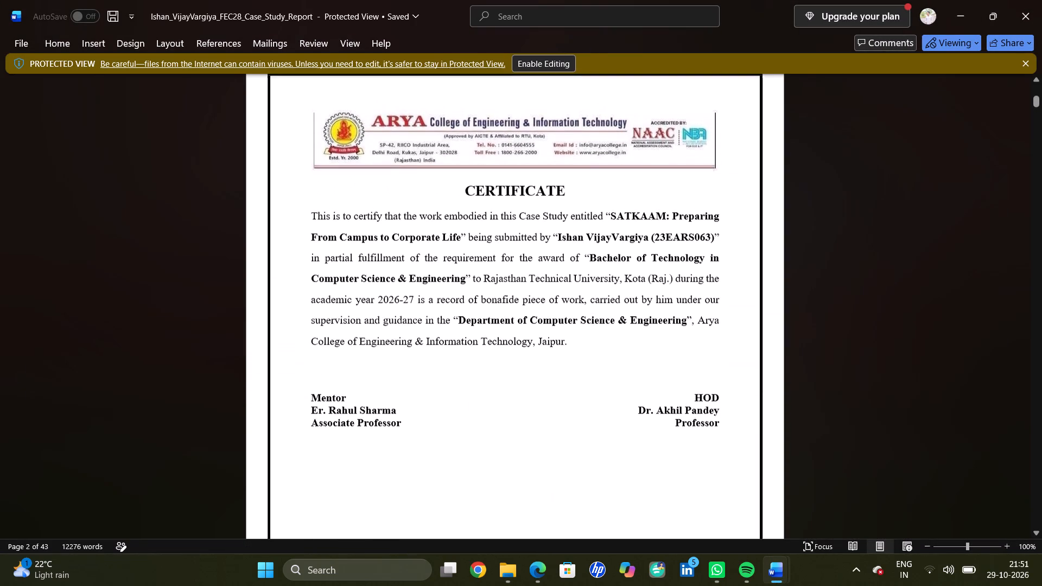
scroll(596, 232, "up", 2)
scroll(596, 232, "down", 3)
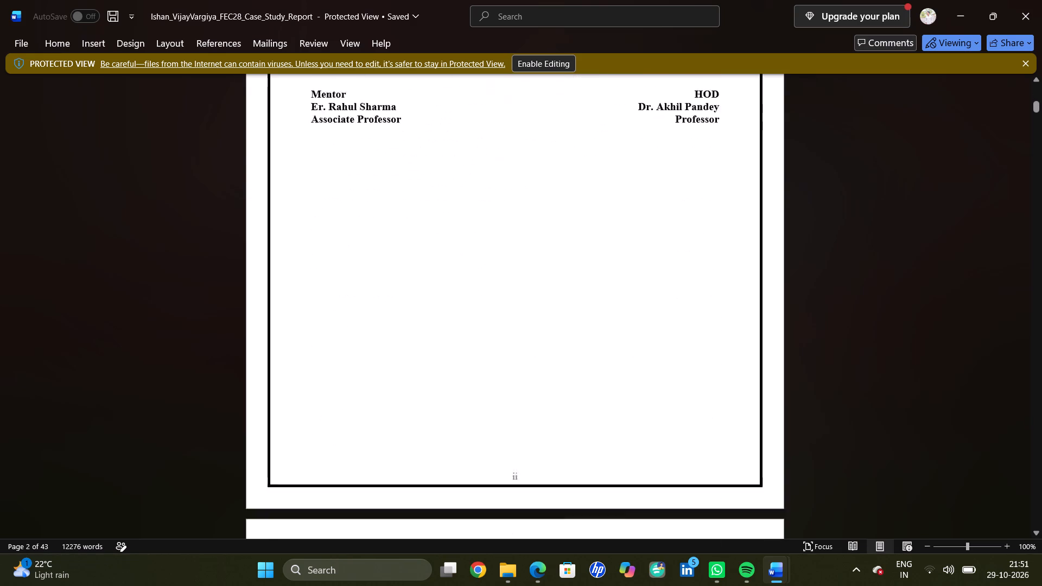
scroll(596, 232, "down", 6)
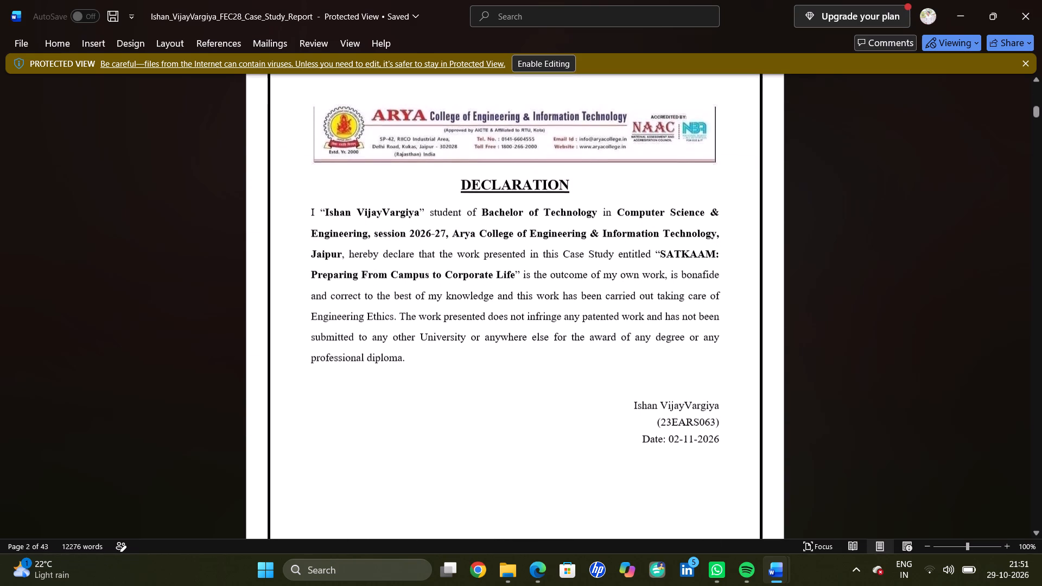
scroll(596, 232, "down", 3)
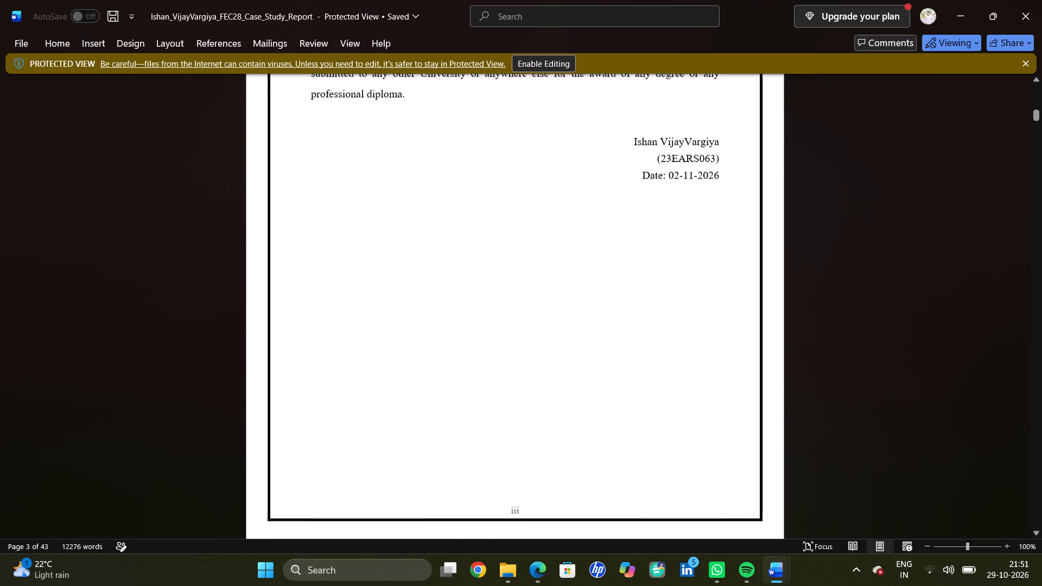
Examine the layout of the Acknowledgement and List of Contents pages in the other student's FEC28 case study report.
scroll(596, 232, "down", 2)
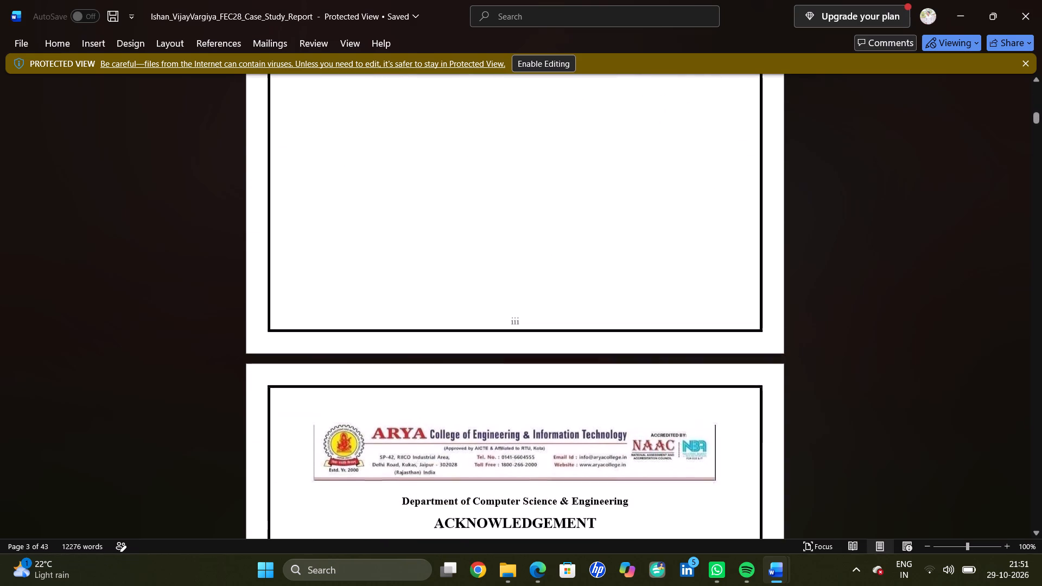
scroll(596, 232, "down", 2)
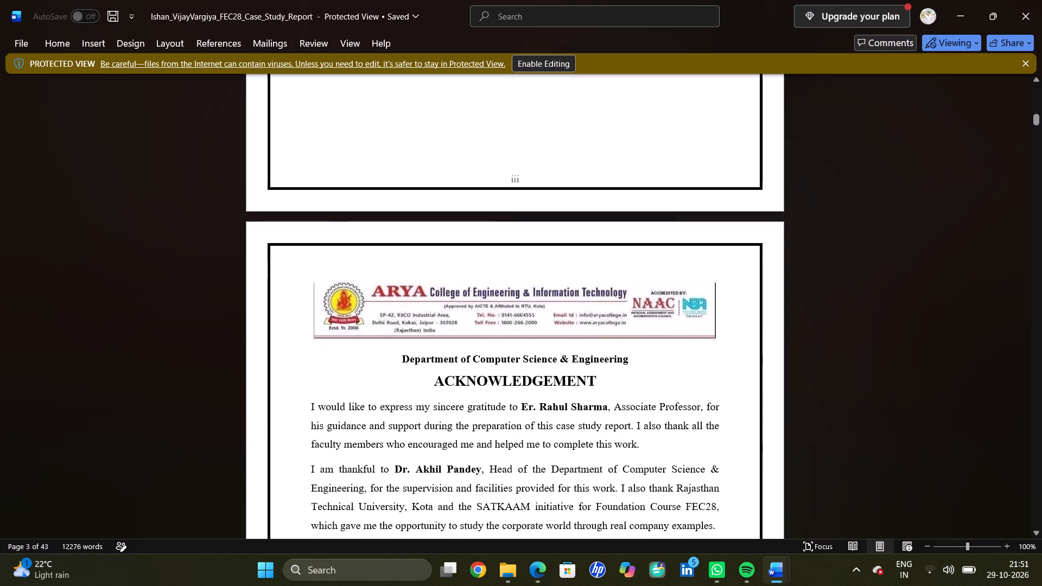
scroll(596, 232, "down", 5)
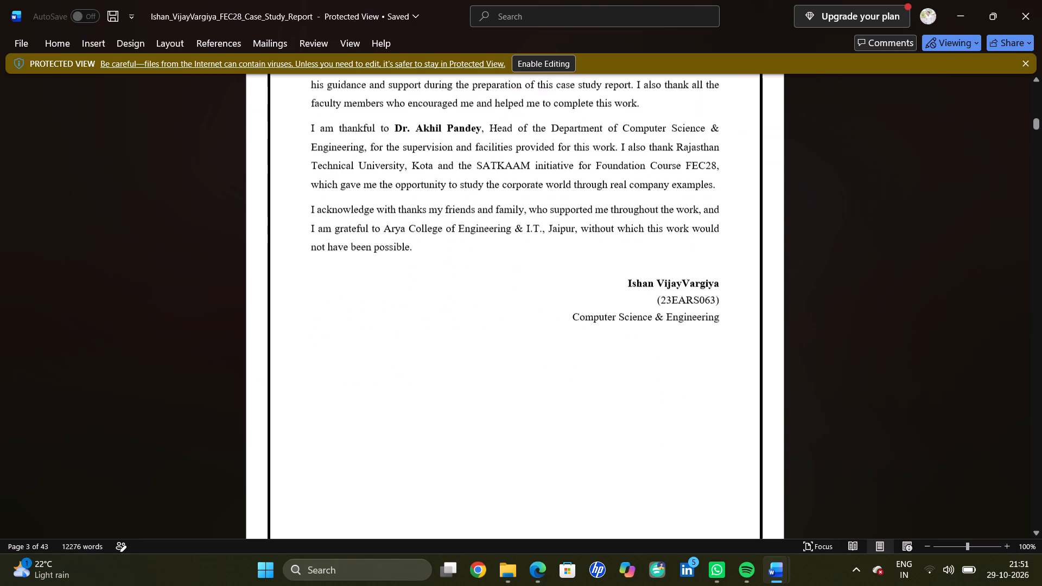
scroll(596, 232, "down", 2)
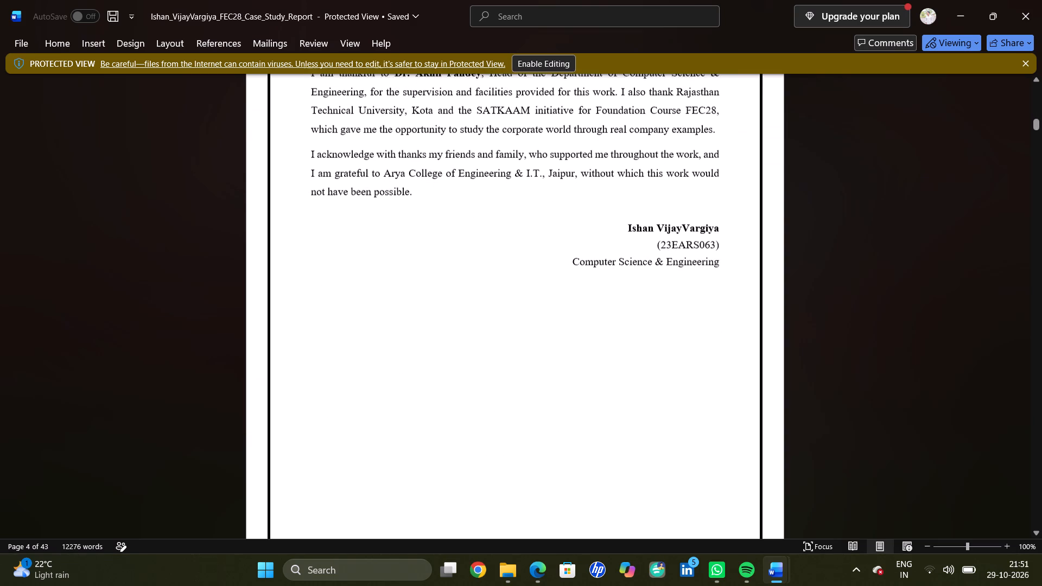
scroll(596, 232, "down", 1)
scroll(596, 232, "up", 1)
scroll(596, 232, "down", 1)
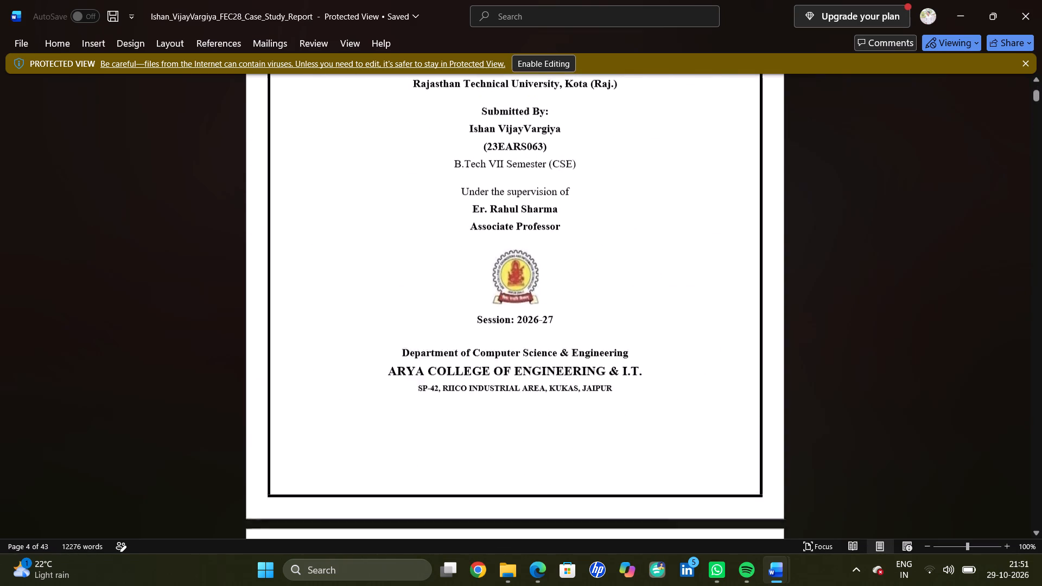
scroll(596, 232, "down", 6)
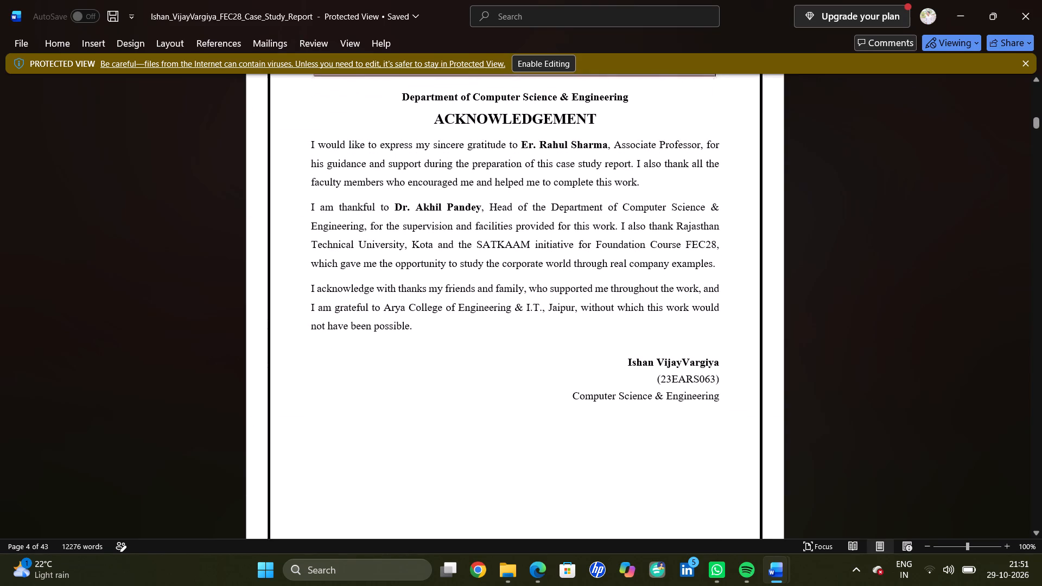
scroll(596, 232, "down", 4)
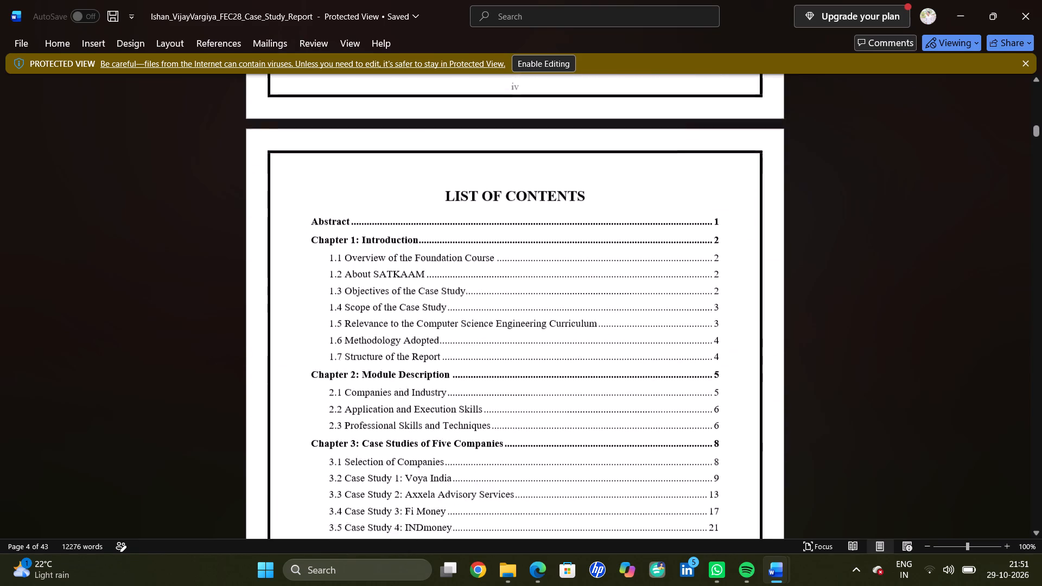
scroll(596, 232, "down", 5)
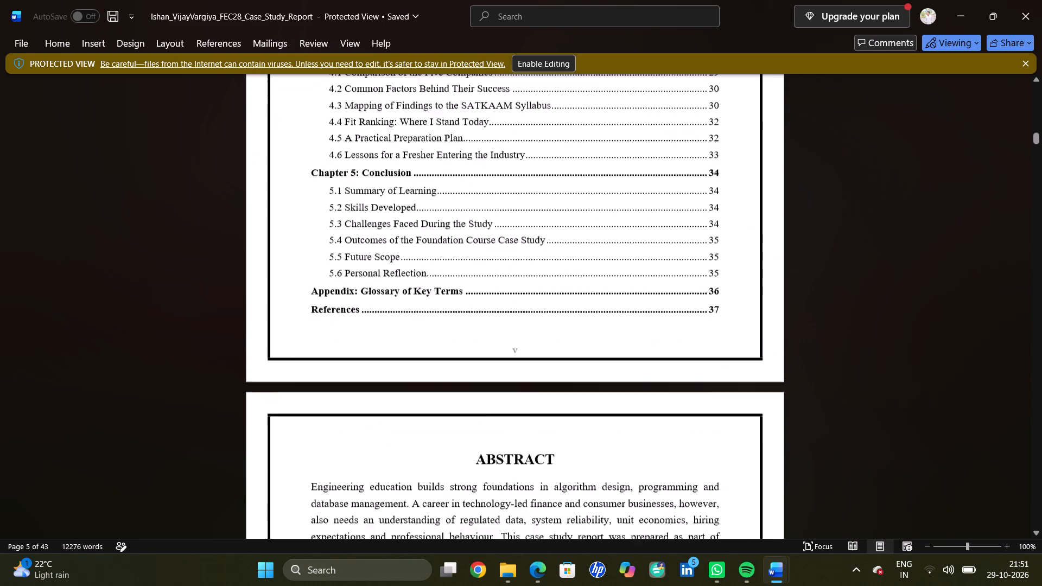
Skim the chapter pages of the other student's report, from the Introduction to the Conclusion, and return to its cover page.
scroll(596, 232, "down", 6)
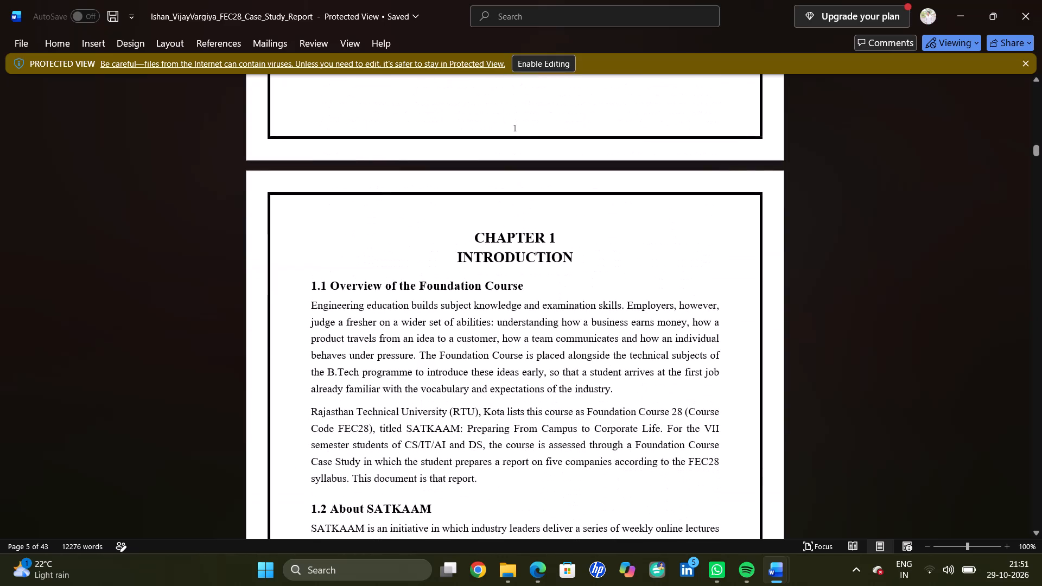
scroll(596, 232, "down", 7)
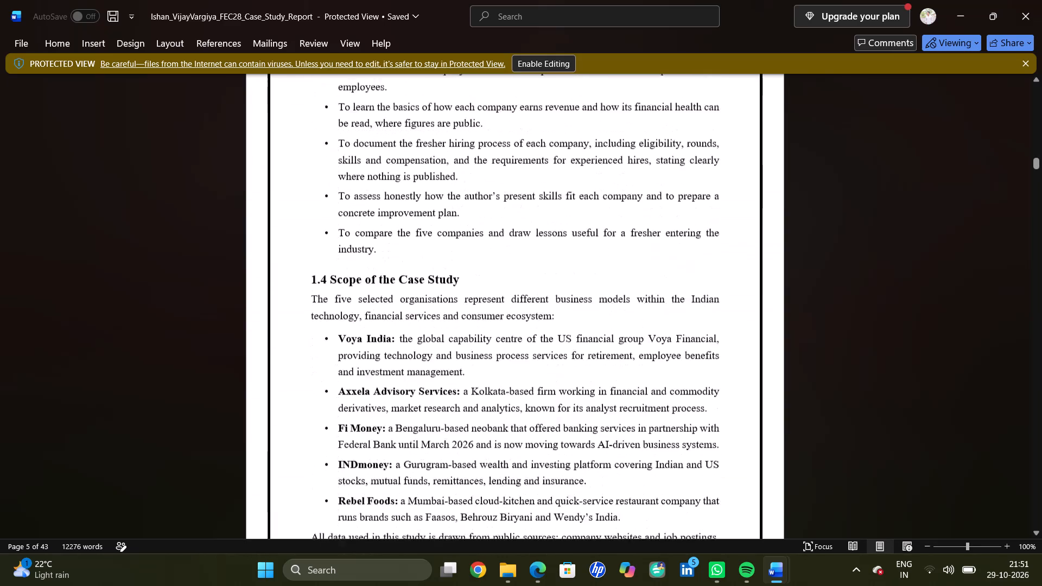
scroll(596, 232, "down", 4)
scroll(596, 232, "up", 4)
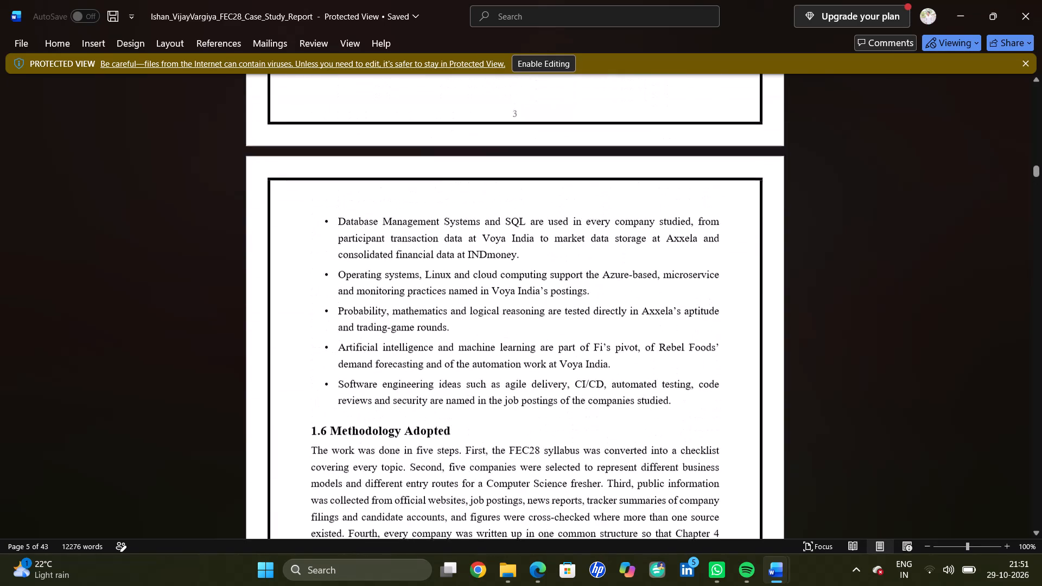
scroll(596, 232, "up", 5)
scroll(596, 232, "down", 1)
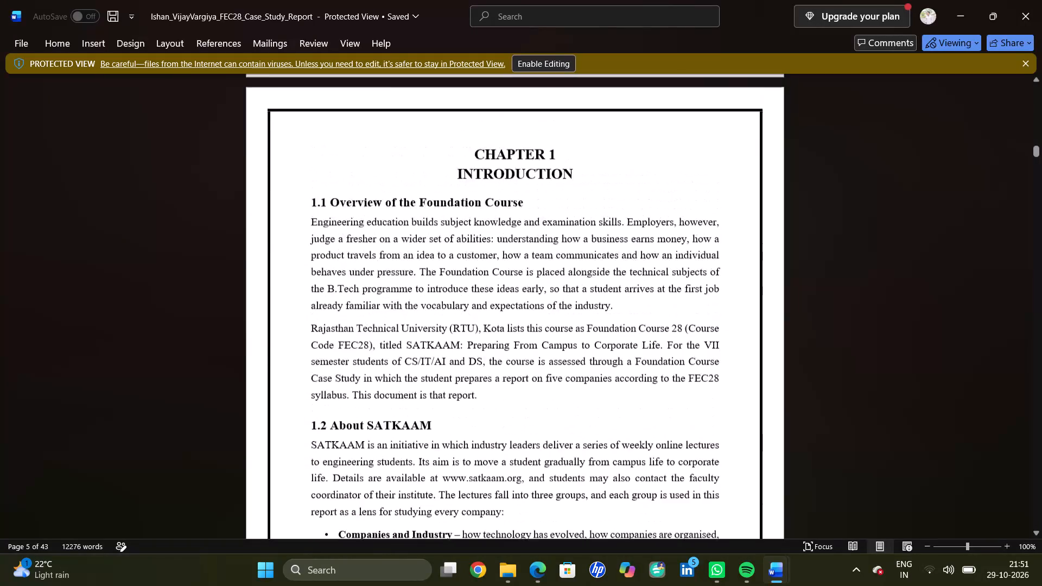
scroll(596, 232, "down", 4)
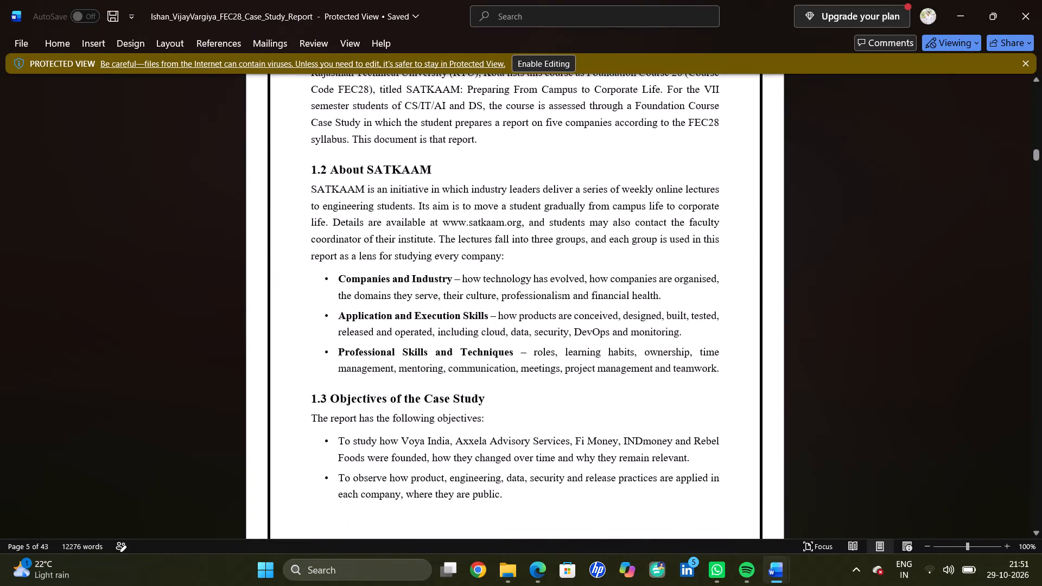
scroll(596, 232, "down", 4)
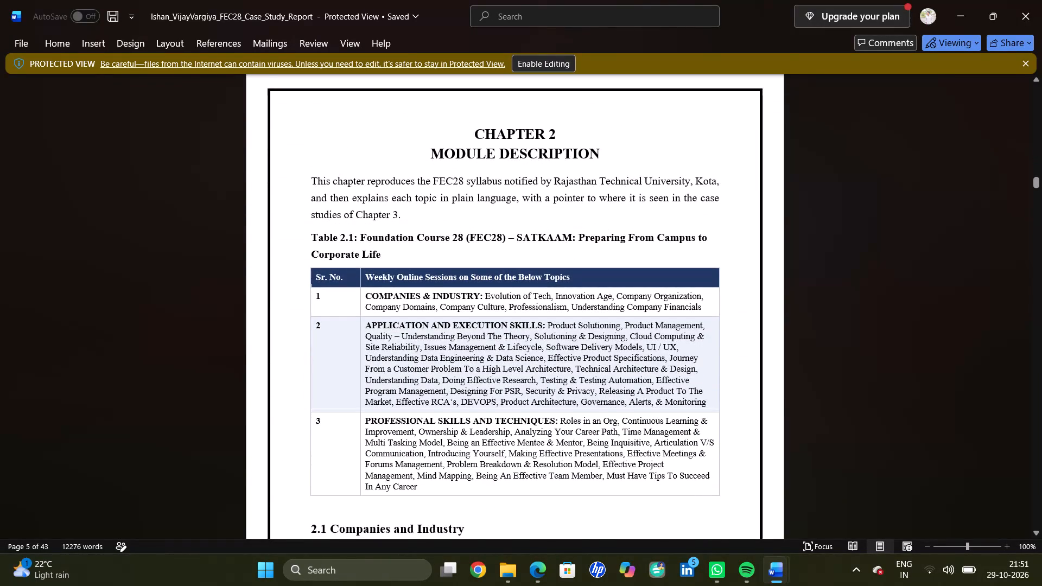
scroll(596, 232, "down", 18)
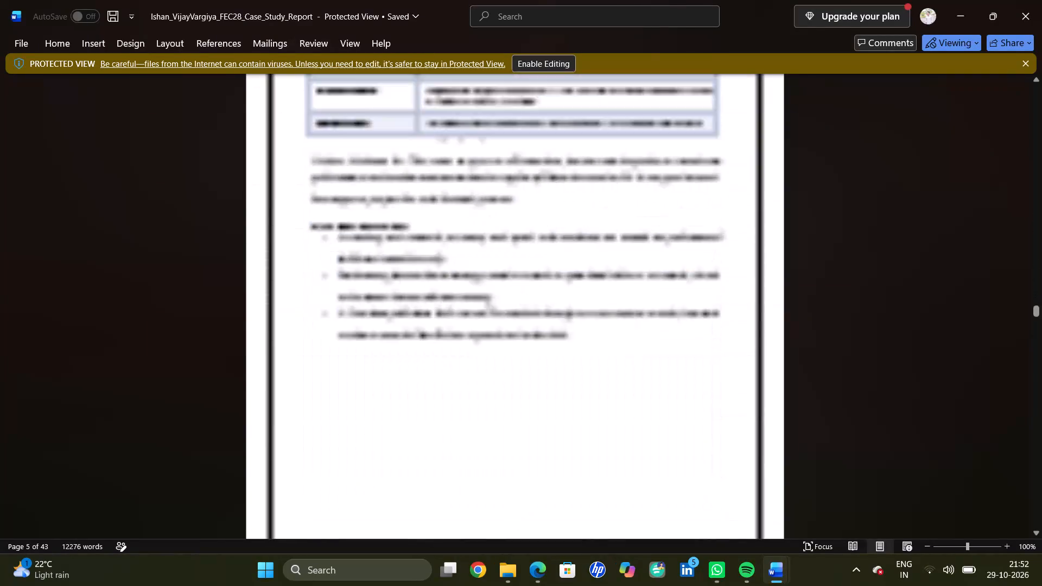
scroll(596, 232, "up", 7)
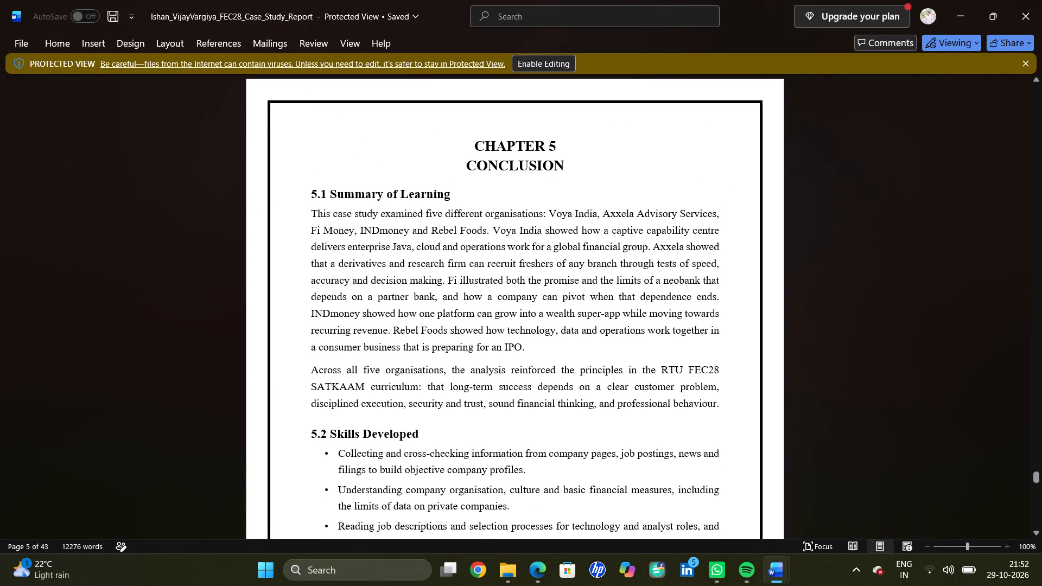
scroll(496, 332, "up", 17)
scroll(496, 332, "up", 6)
scroll(496, 332, "up", 20)
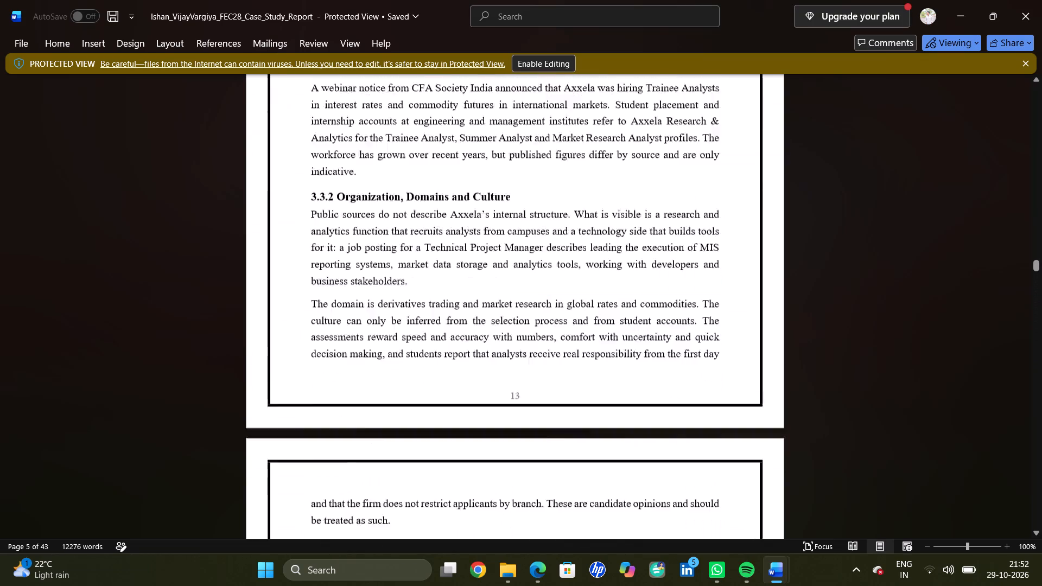
scroll(496, 332, "up", 20)
scroll(496, 332, "up", 13)
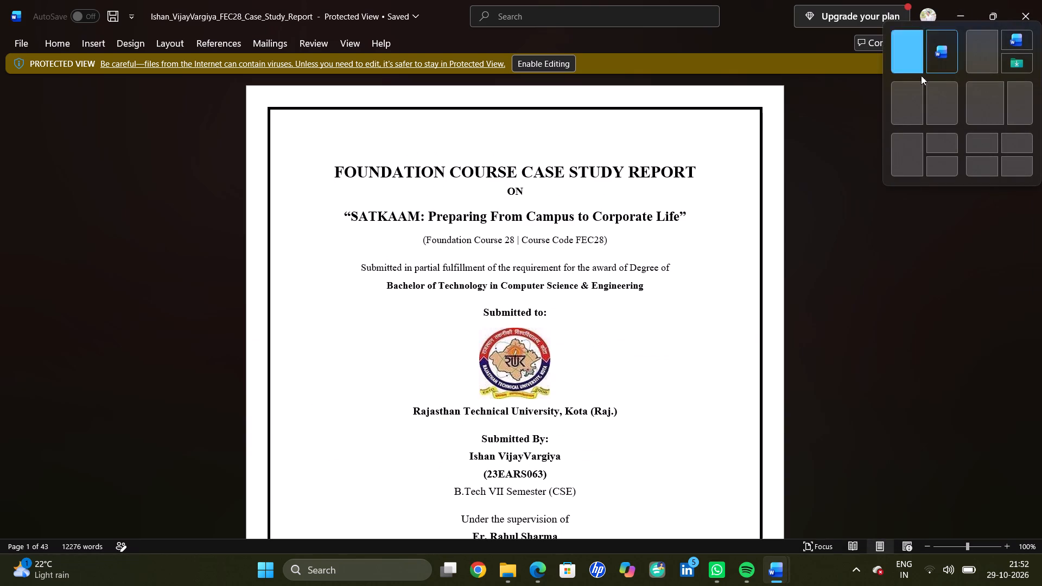
Place the other student's report side by side with the "FEC28-FINAL REPORT AS" document.
left_click(905, 94)
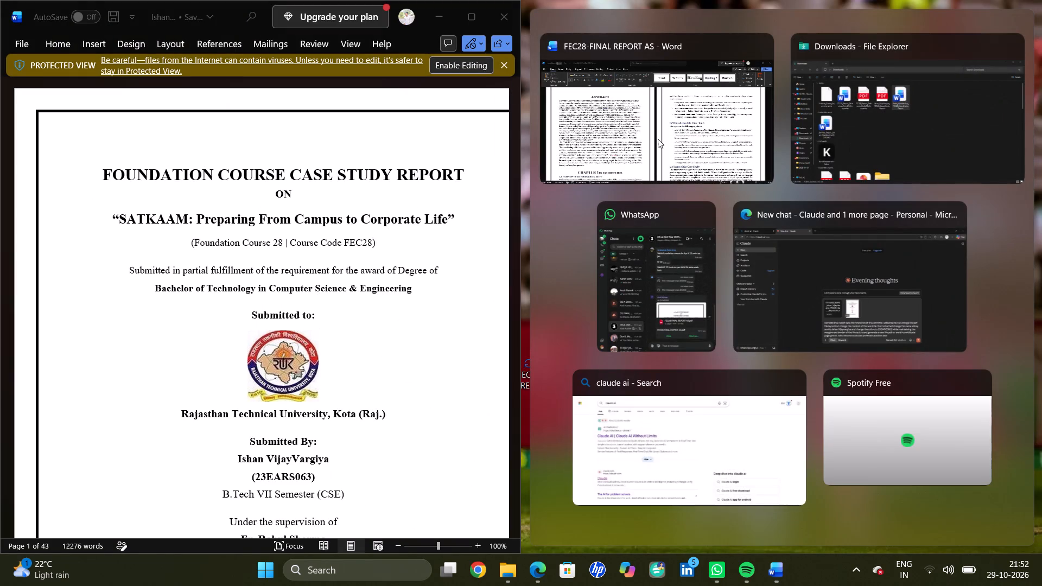
left_click(670, 131)
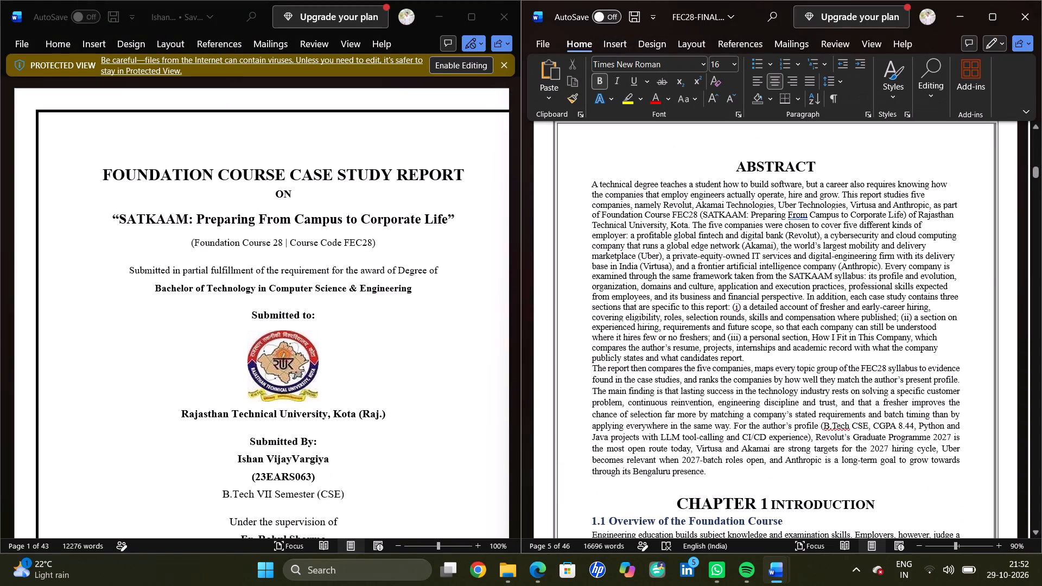
Compare the cover and certificate pages of the final report with those in the other student's report.
scroll(686, 233, "up", 10)
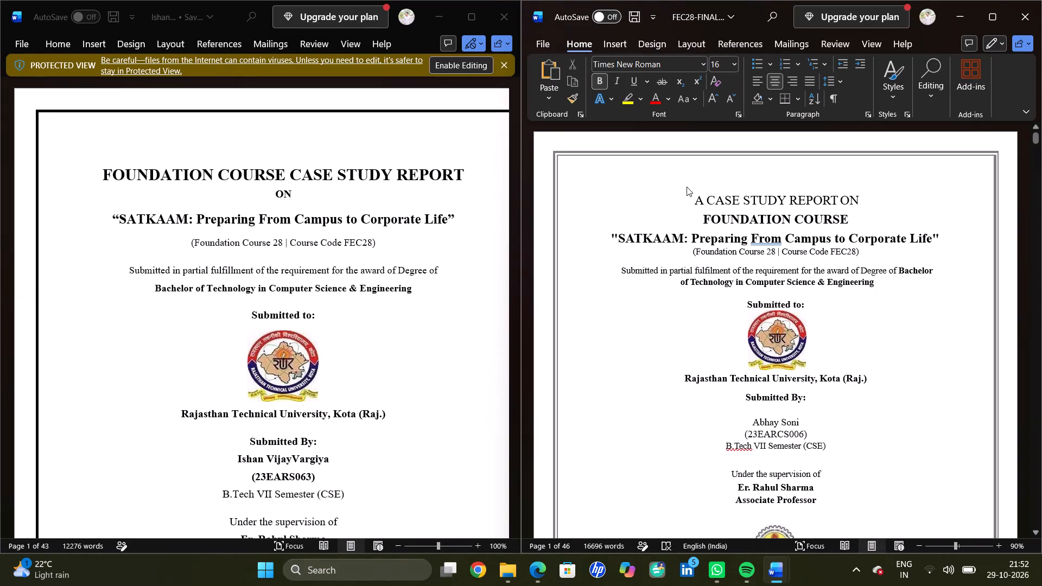
scroll(576, 288, "down", 1)
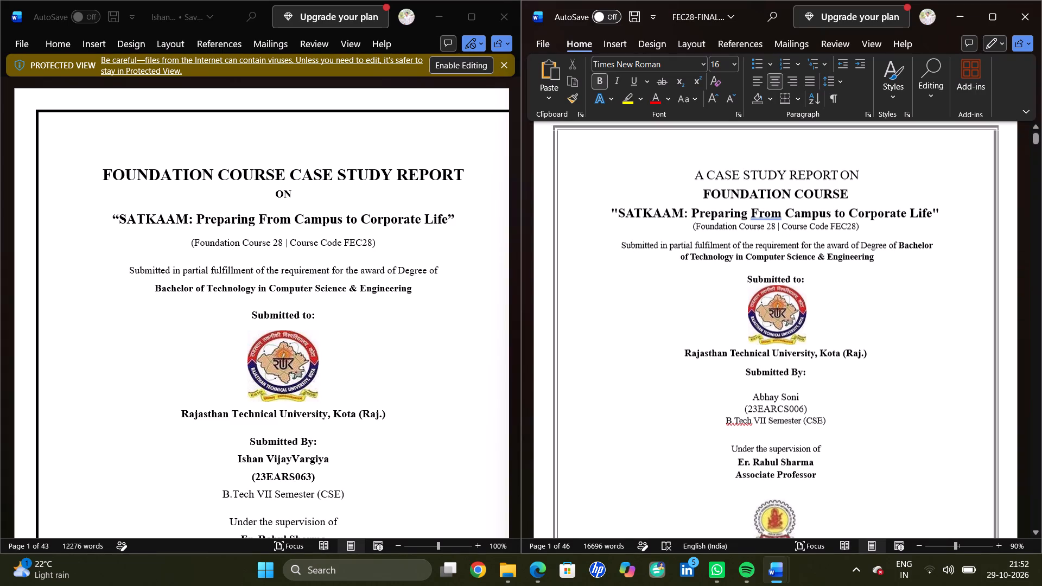
scroll(576, 288, "down", 5)
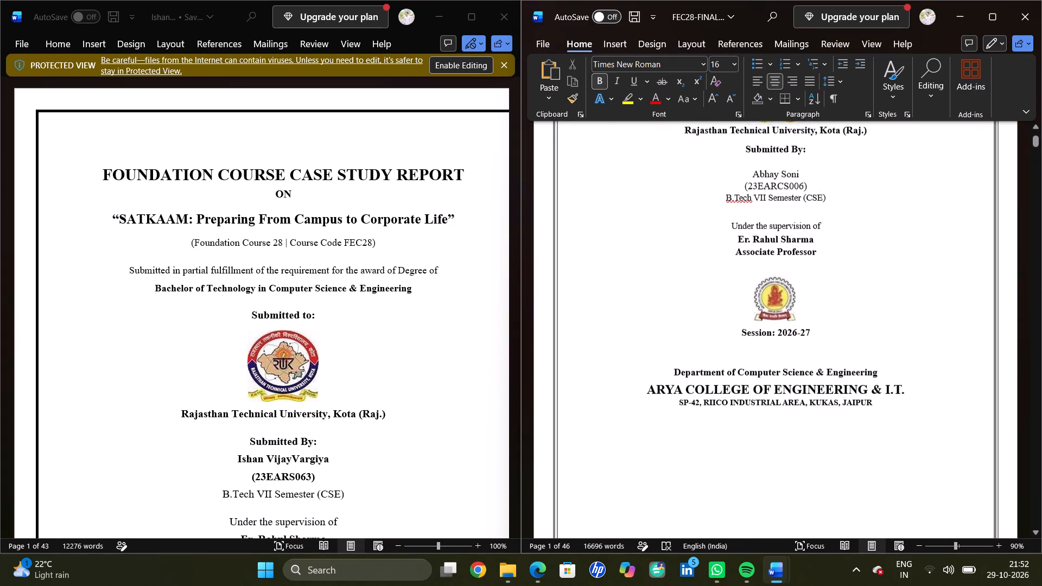
scroll(576, 288, "down", 3)
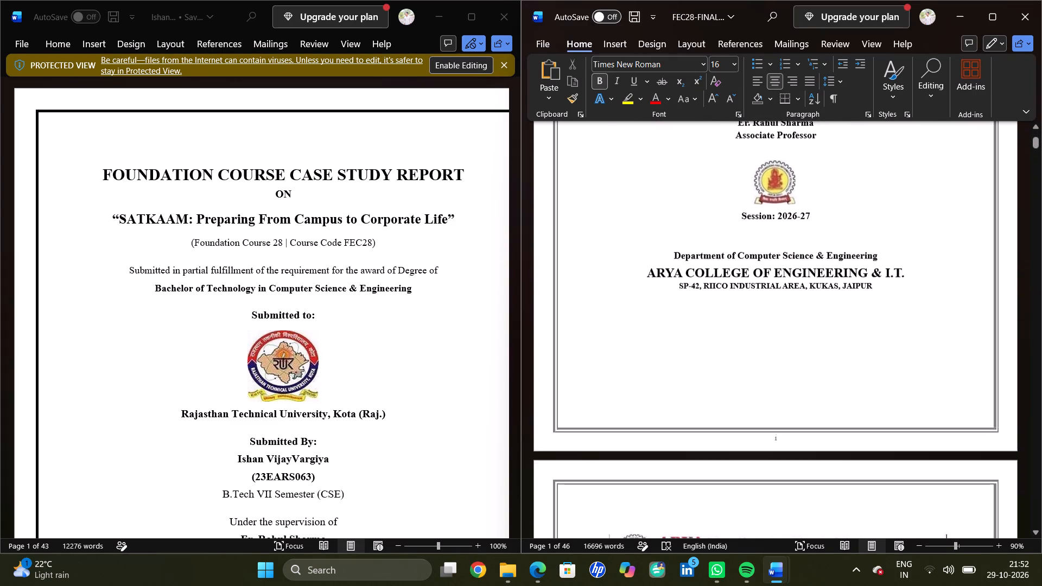
scroll(576, 288, "down", 3)
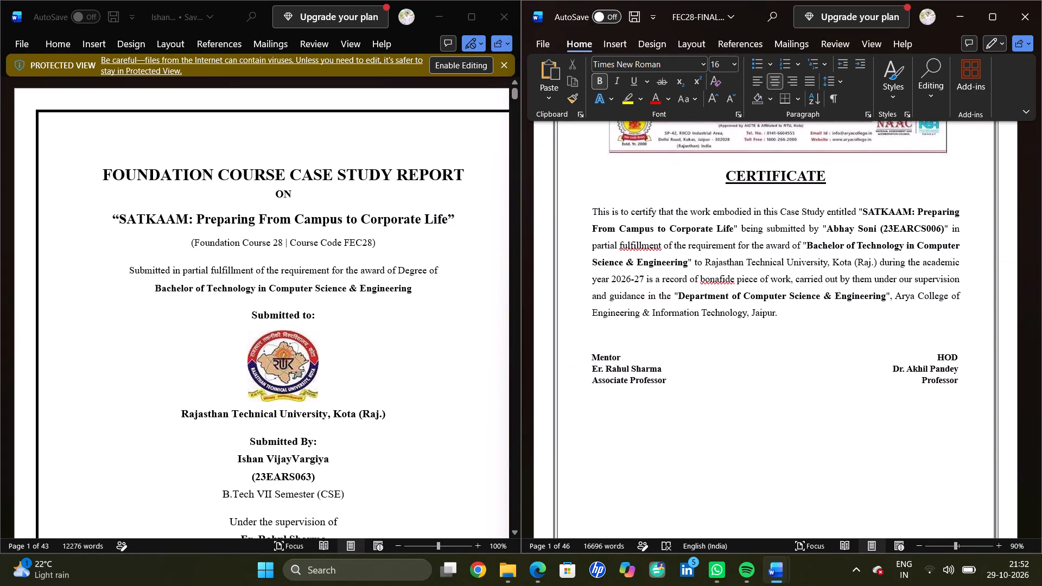
scroll(287, 278, "down", 4)
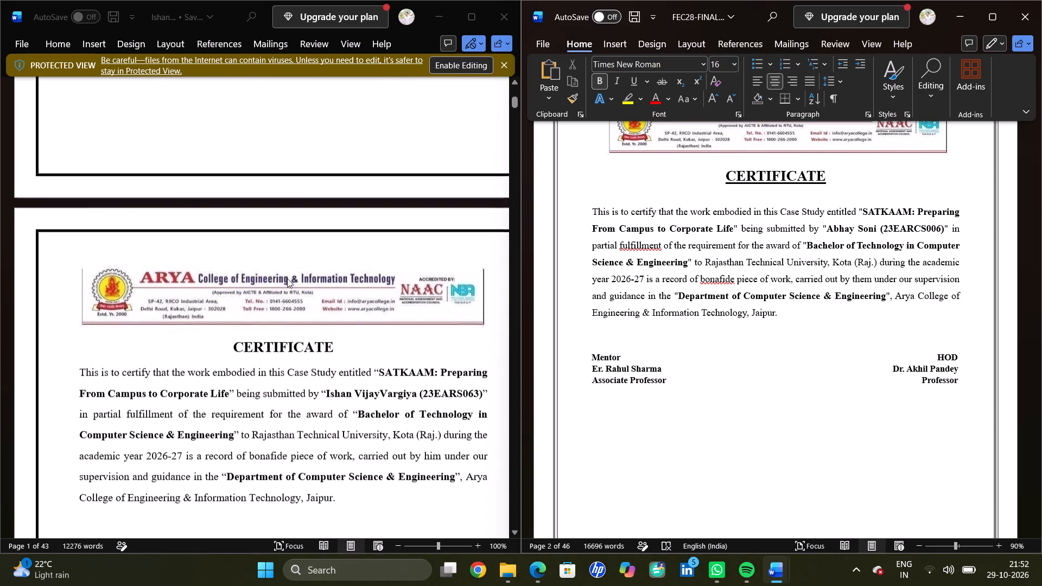
scroll(287, 278, "down", 4)
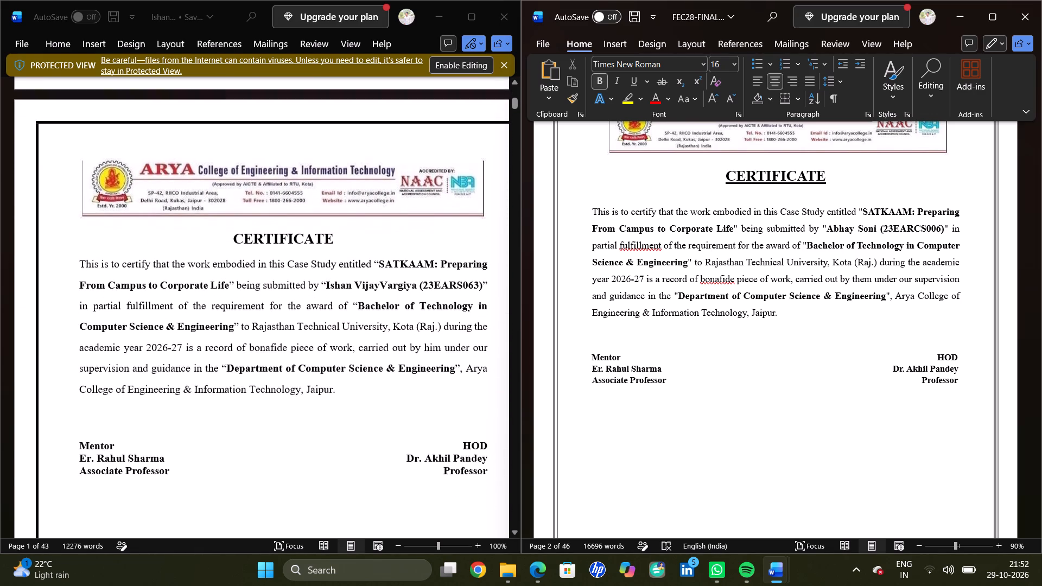
scroll(287, 278, "down", 1)
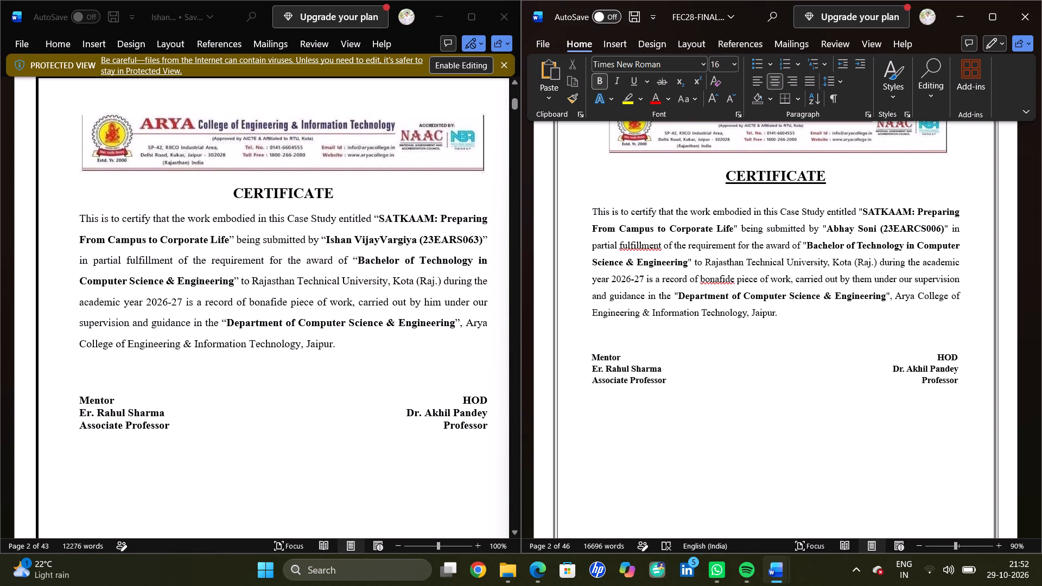
scroll(302, 369, "down", 6)
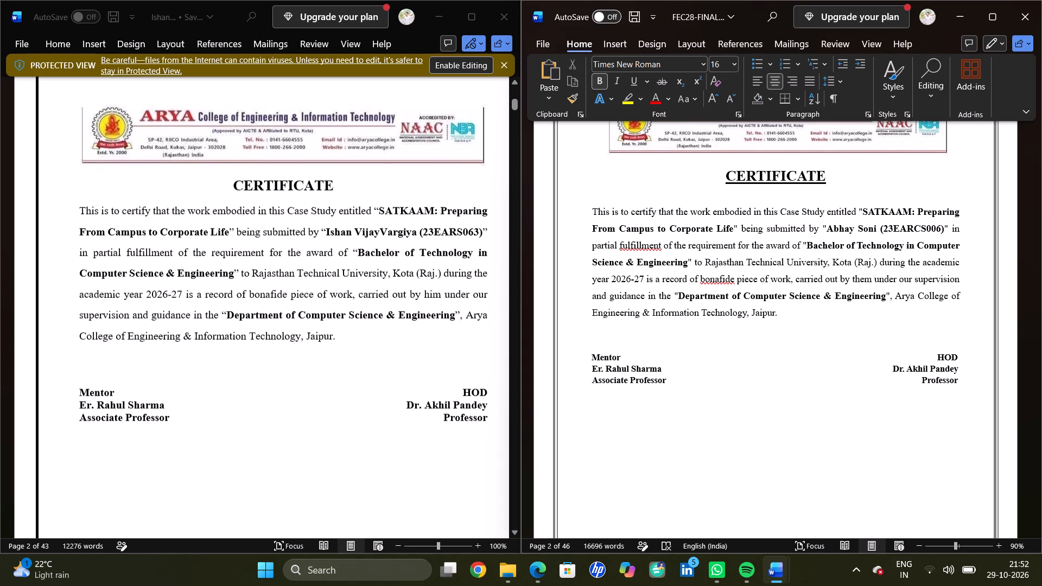
scroll(302, 369, "down", 2)
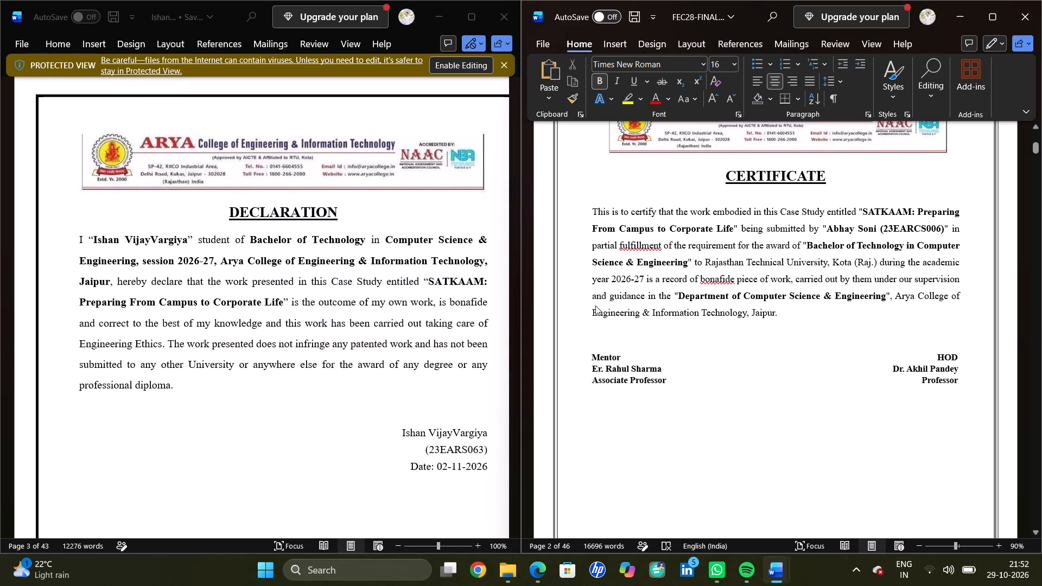
Compare the Acknowledgement page of the final report with the Acknowledgement page in the other student's report.
scroll(595, 305, "down", 5)
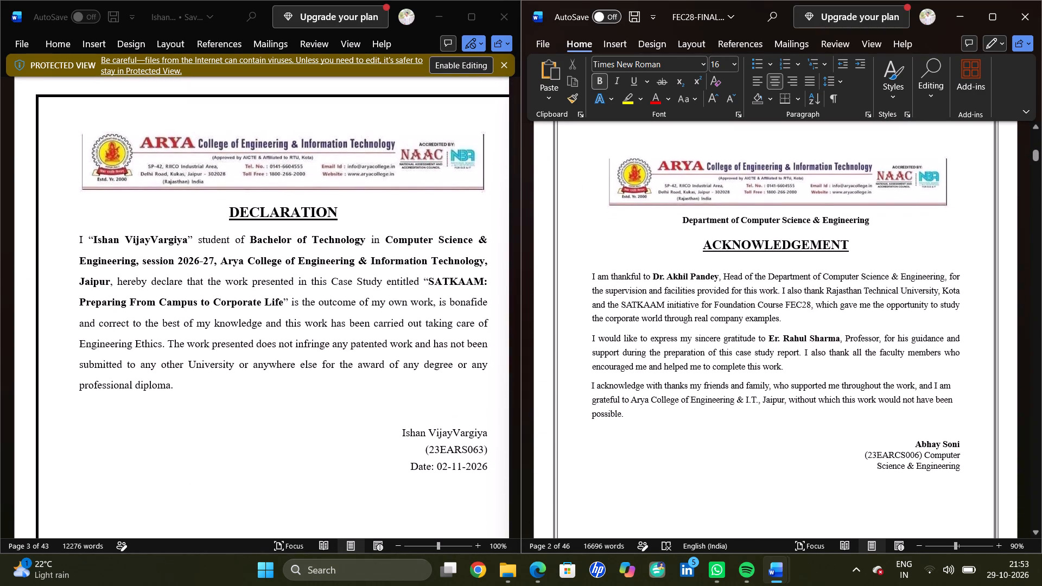
scroll(595, 305, "down", 1)
scroll(335, 349, "down", 2)
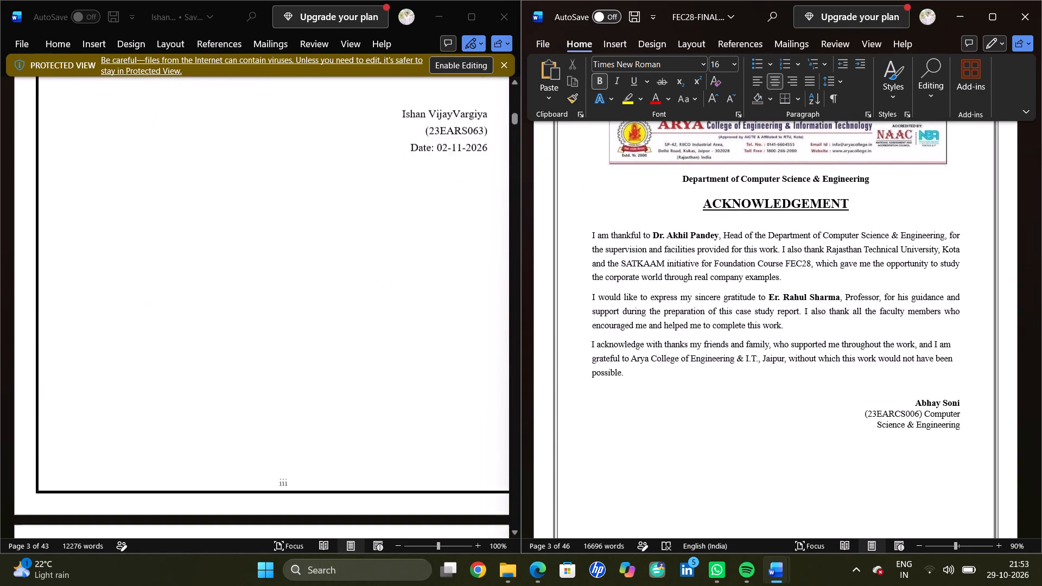
scroll(335, 349, "down", 3)
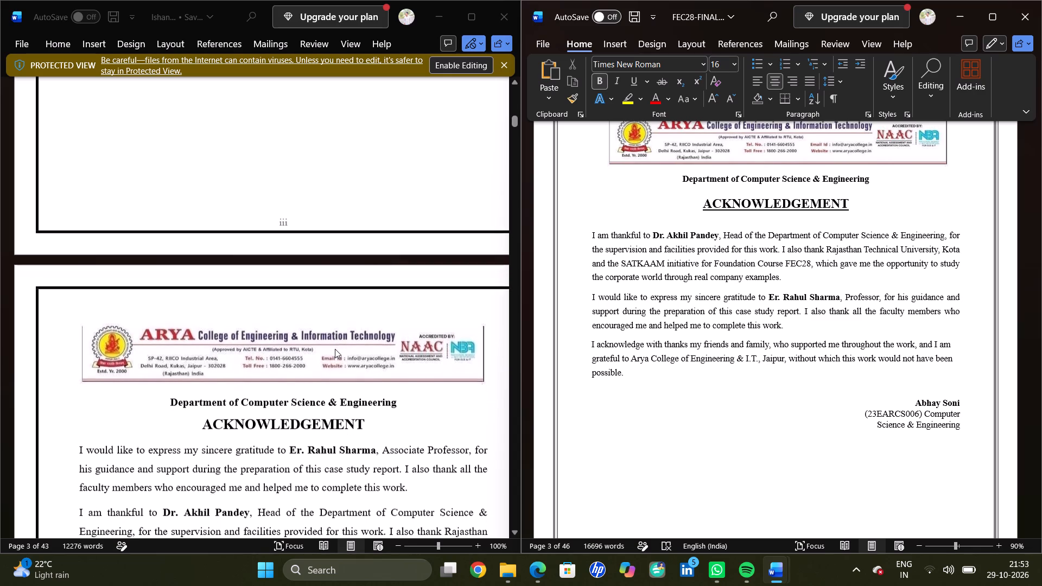
scroll(335, 349, "down", 2)
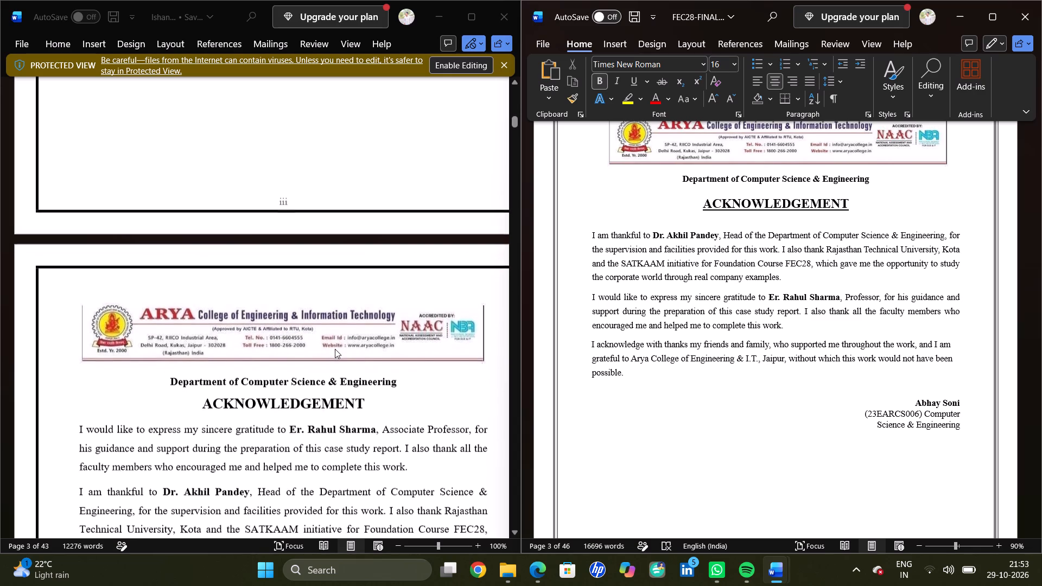
scroll(335, 349, "down", 4)
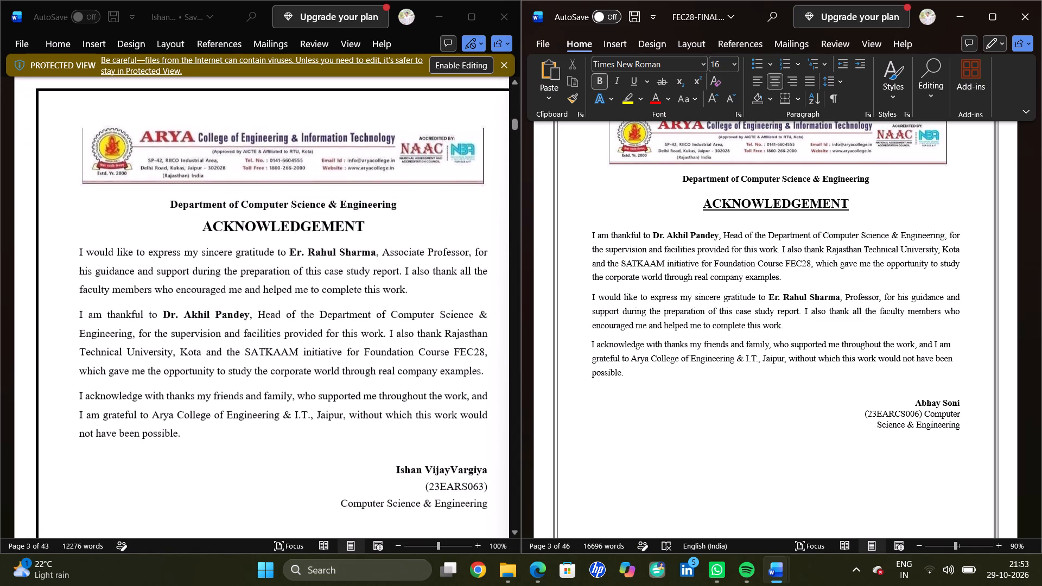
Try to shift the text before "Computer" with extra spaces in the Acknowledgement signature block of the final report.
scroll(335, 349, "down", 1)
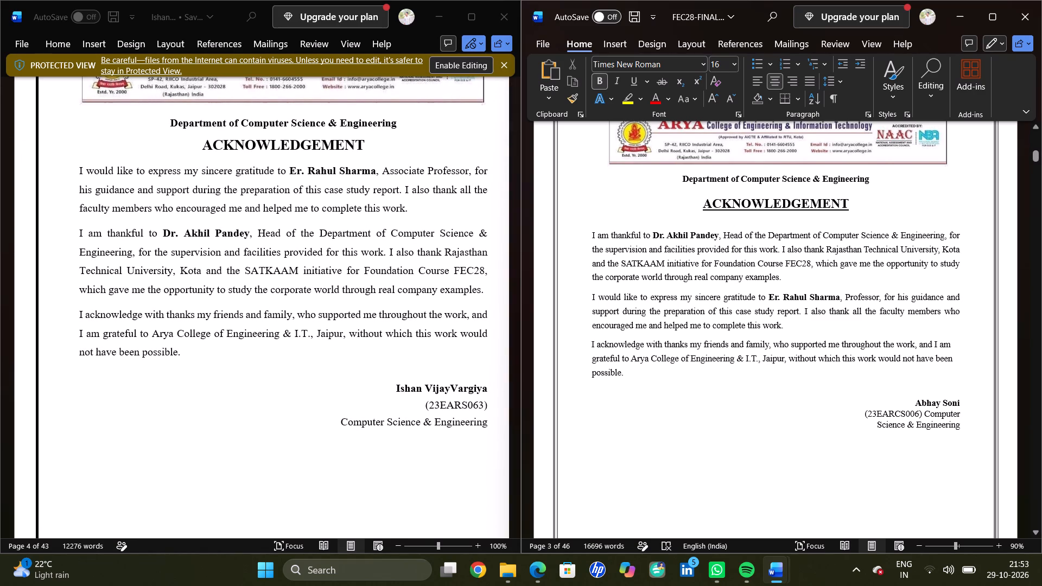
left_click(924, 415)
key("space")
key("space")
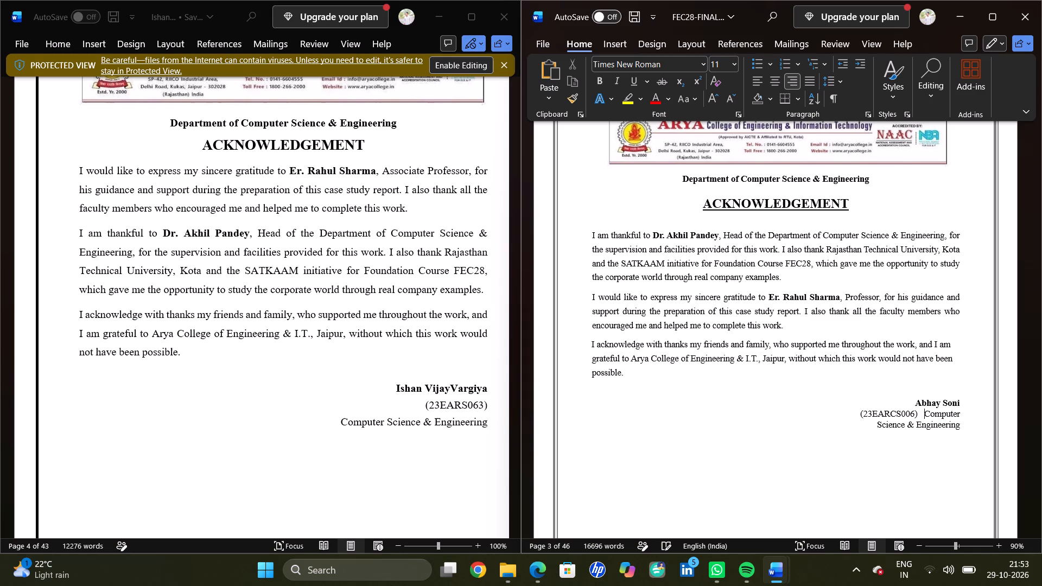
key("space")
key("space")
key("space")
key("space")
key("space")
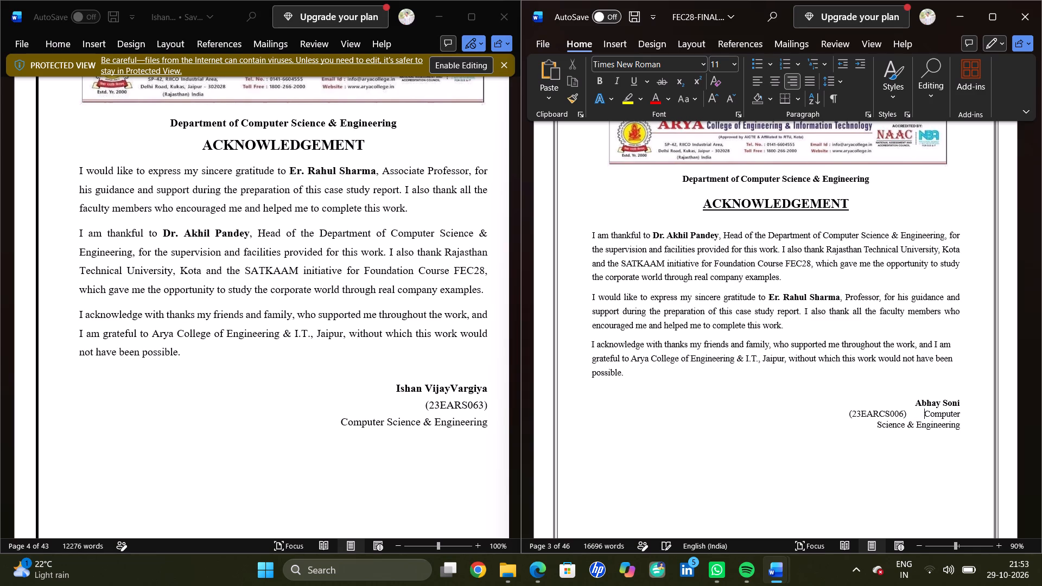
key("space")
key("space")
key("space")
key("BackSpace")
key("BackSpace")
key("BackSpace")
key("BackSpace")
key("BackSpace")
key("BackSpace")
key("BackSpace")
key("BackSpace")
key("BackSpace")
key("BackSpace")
Put "Computer Science & Engineering" on its own line below the roll number in the Acknowledgement signature block.
key("BackSpace")
key("Return")
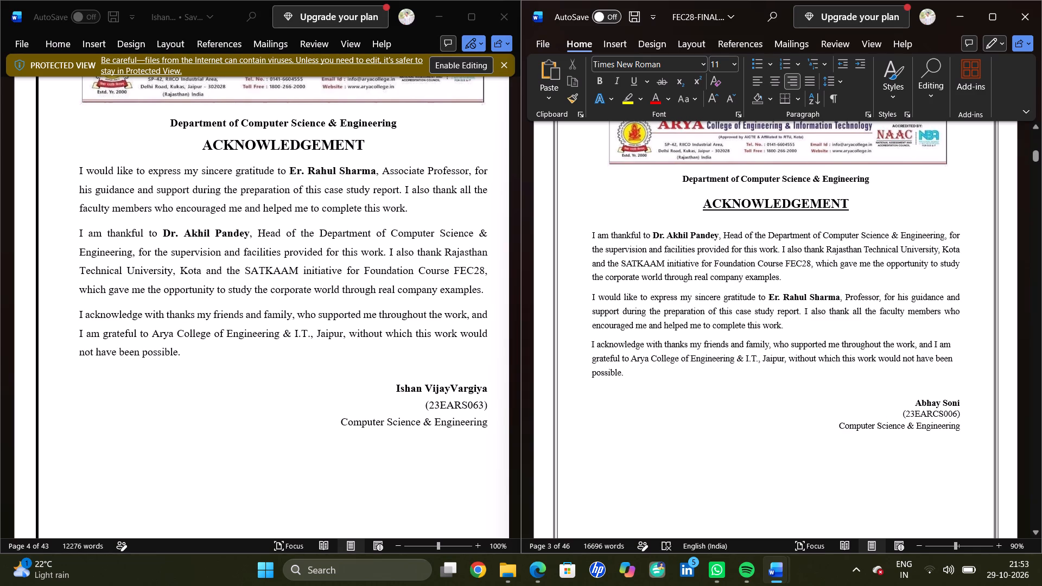
Compare the List of Contents page of the final report with the one in the other student's report.
scroll(746, 428, "down", 2)
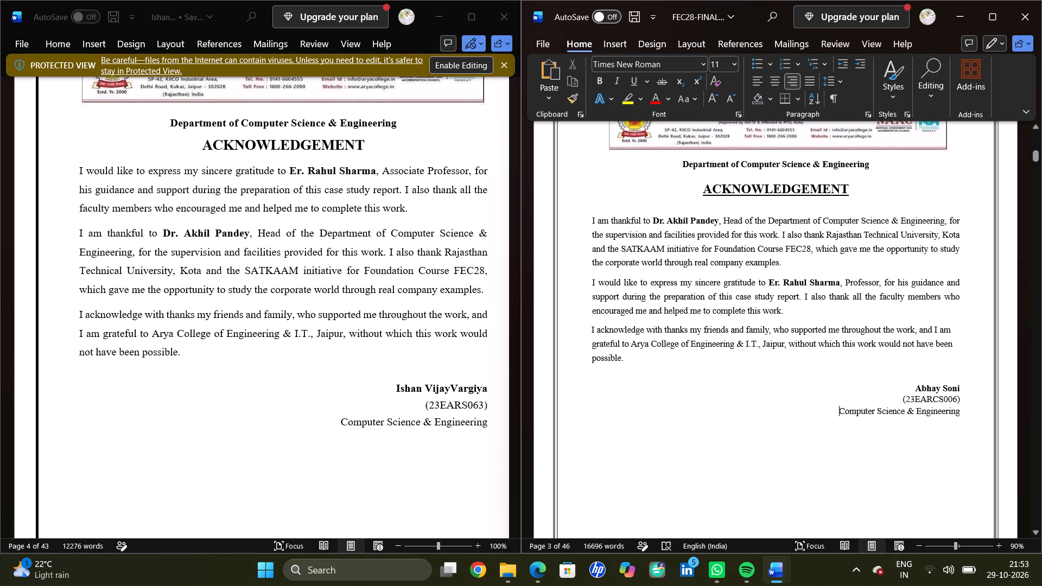
scroll(746, 428, "down", 3)
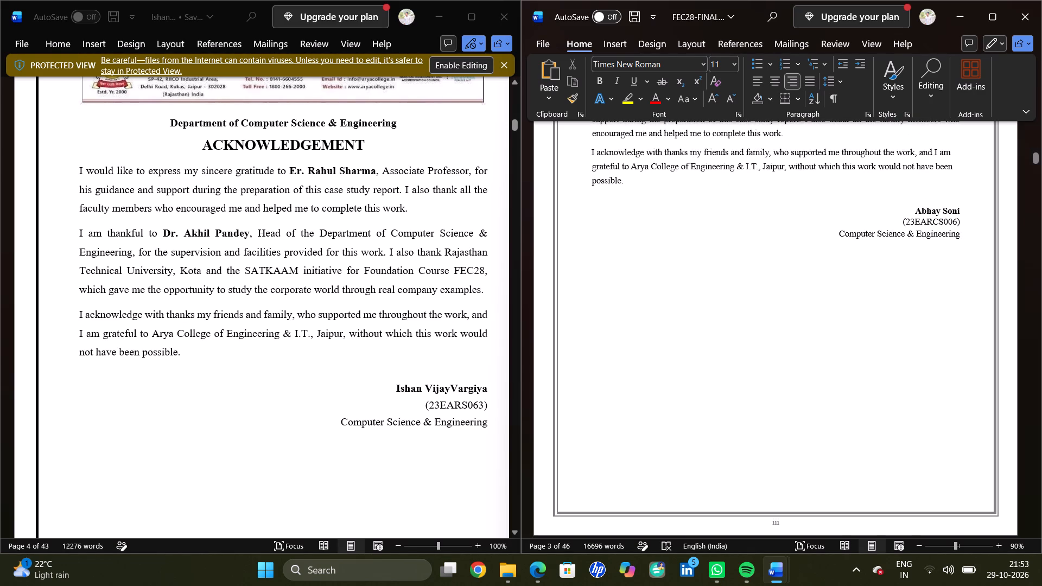
scroll(246, 354, "down", 6)
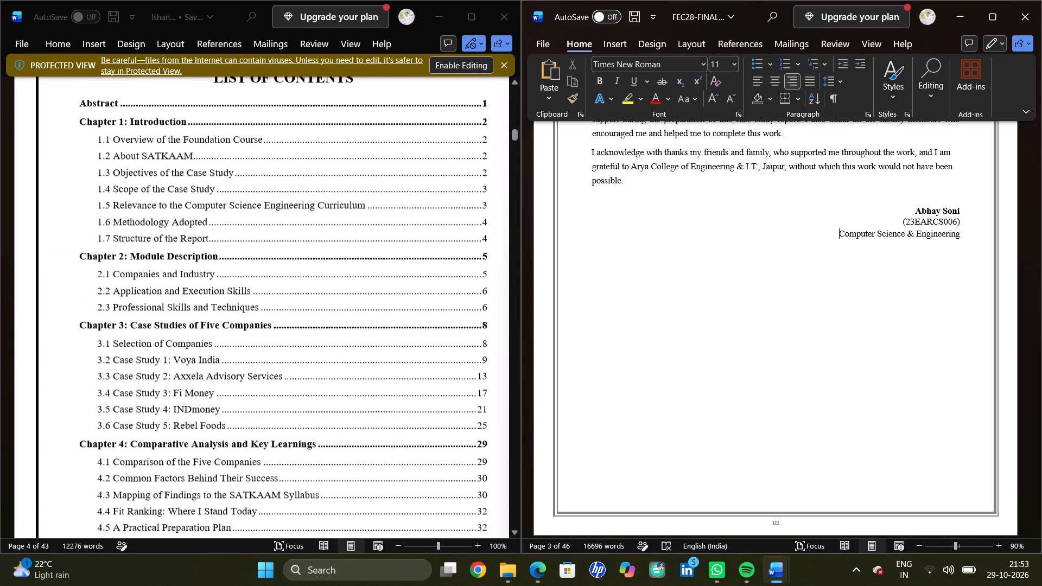
scroll(246, 354, "down", 3)
scroll(246, 354, "up", 3)
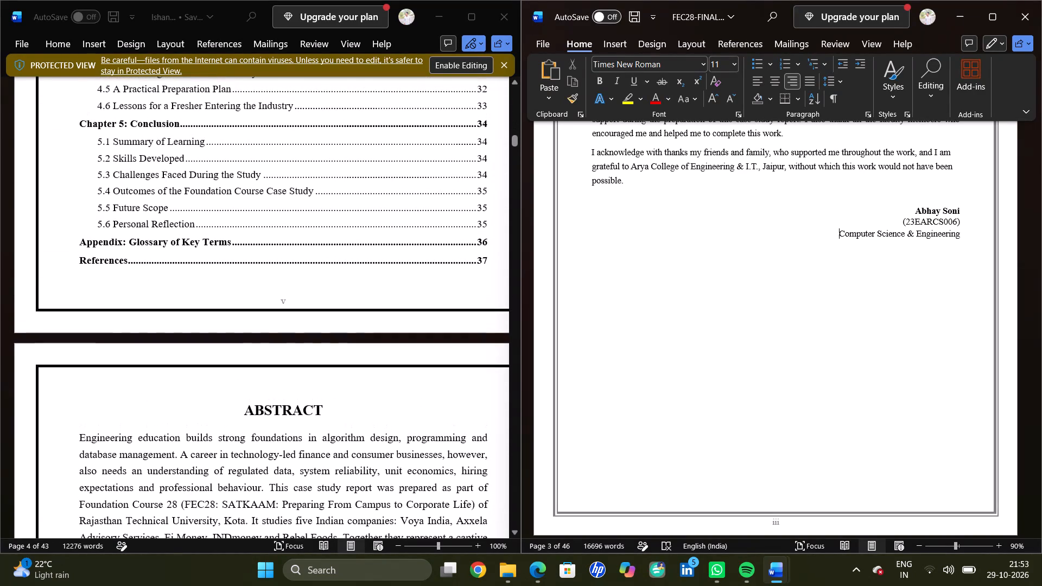
scroll(693, 286, "down", 4)
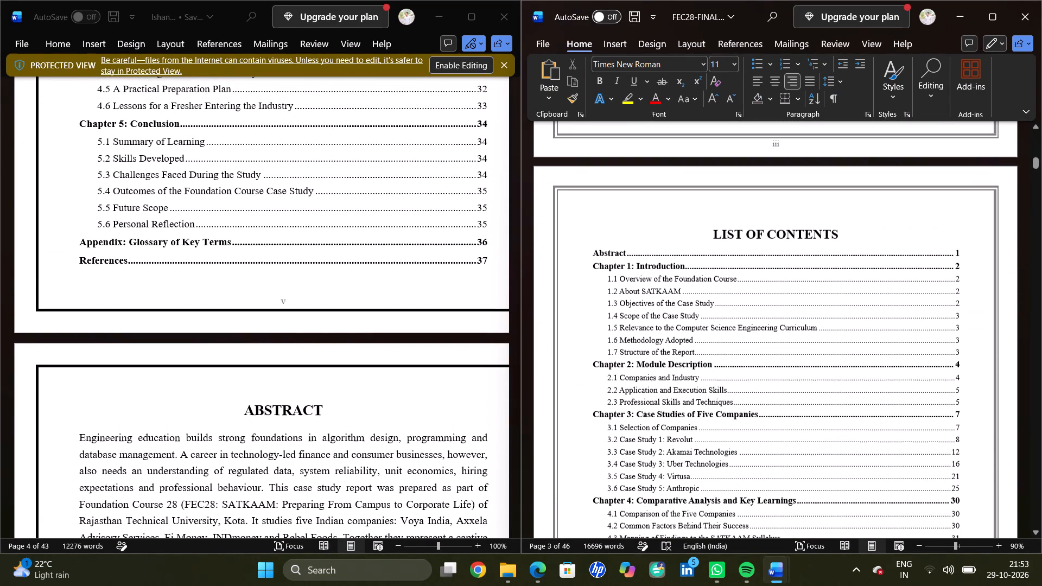
left_click_drag(628, 208, 632, 262)
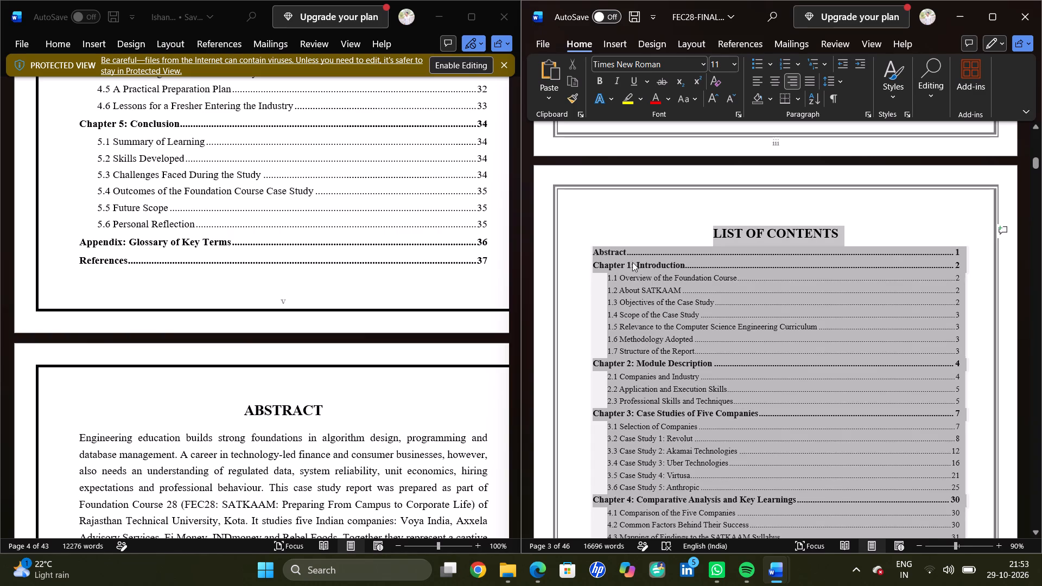
left_click_drag(632, 262, 632, 255)
scroll(632, 255, "down", 3)
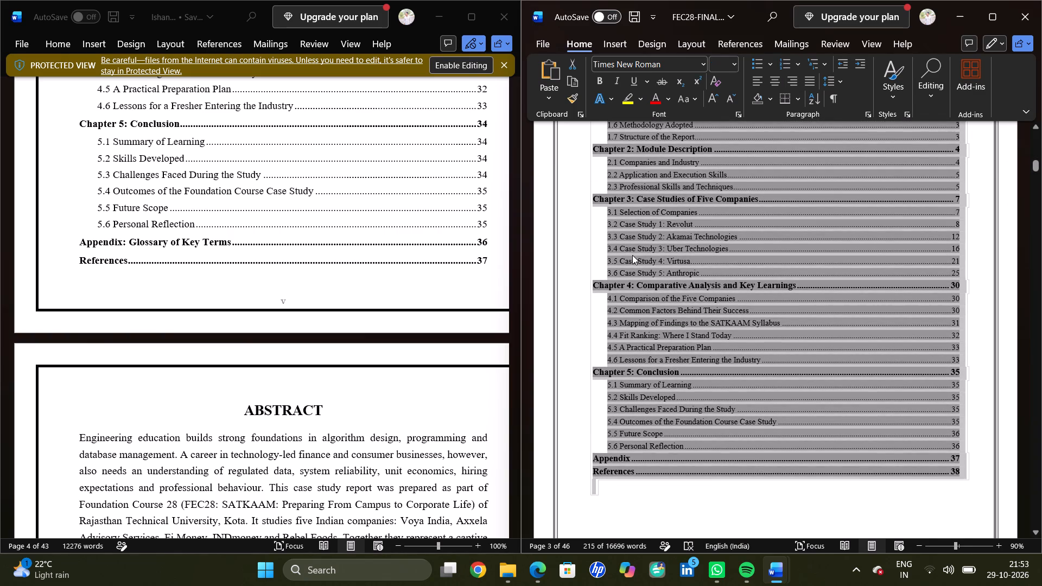
left_click(652, 512)
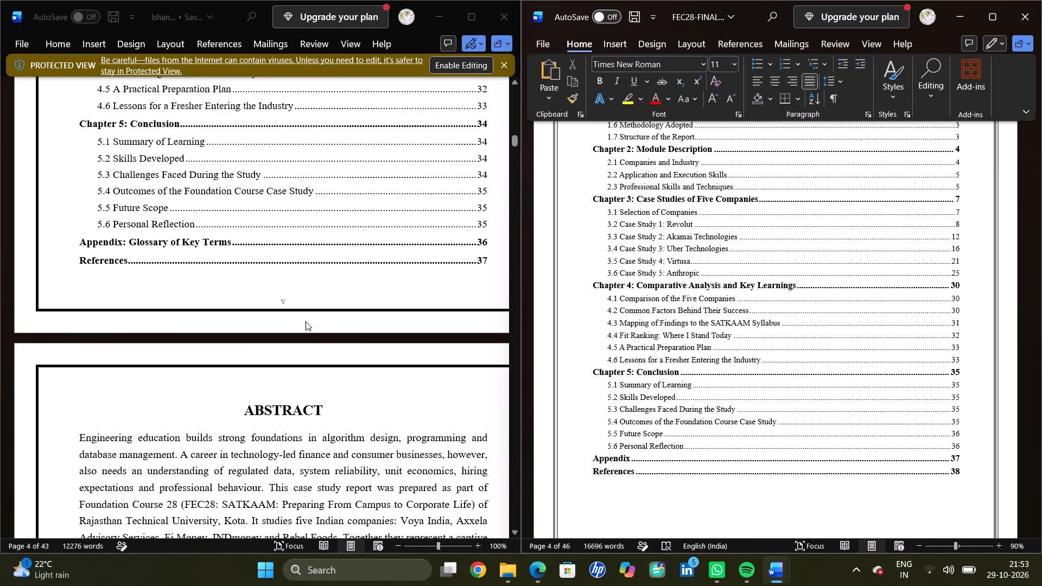
scroll(408, 273, "up", 2)
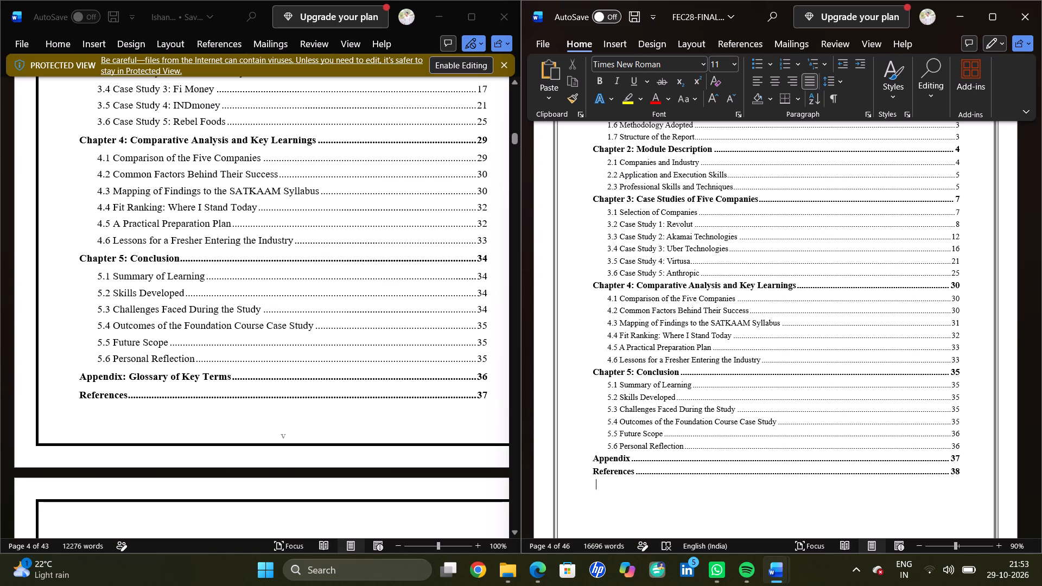
scroll(284, 317, "up", 4)
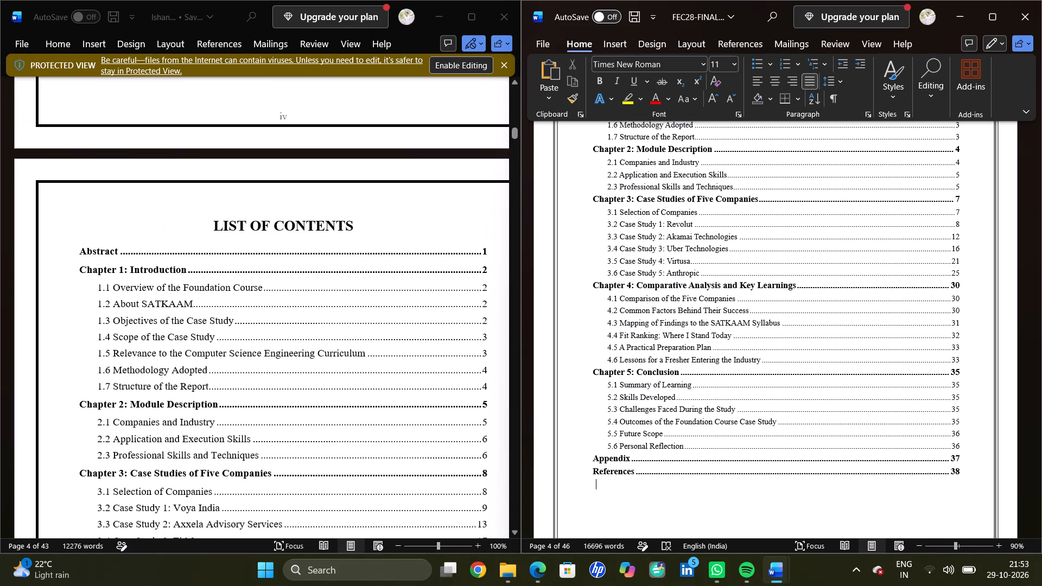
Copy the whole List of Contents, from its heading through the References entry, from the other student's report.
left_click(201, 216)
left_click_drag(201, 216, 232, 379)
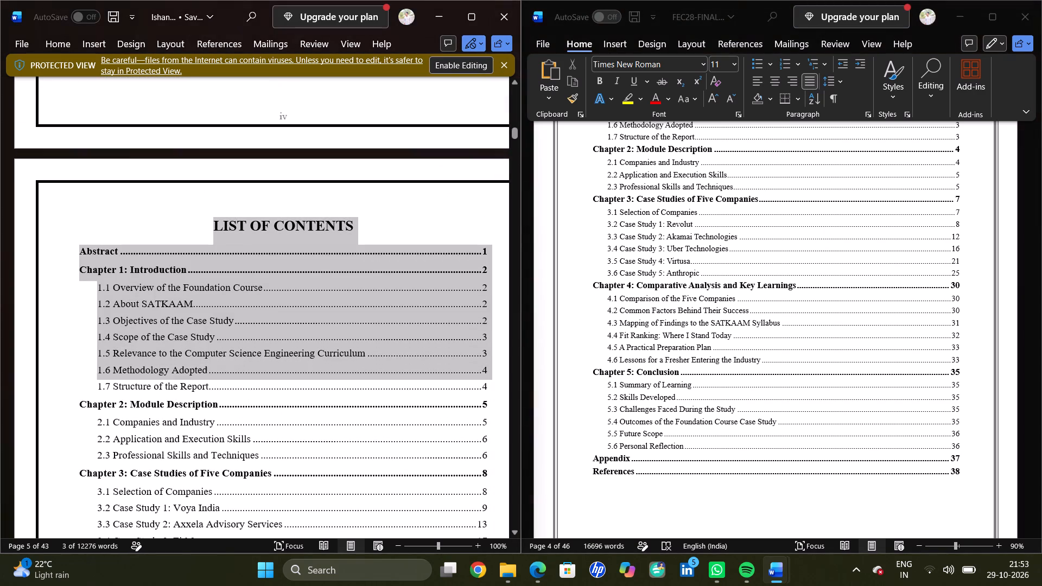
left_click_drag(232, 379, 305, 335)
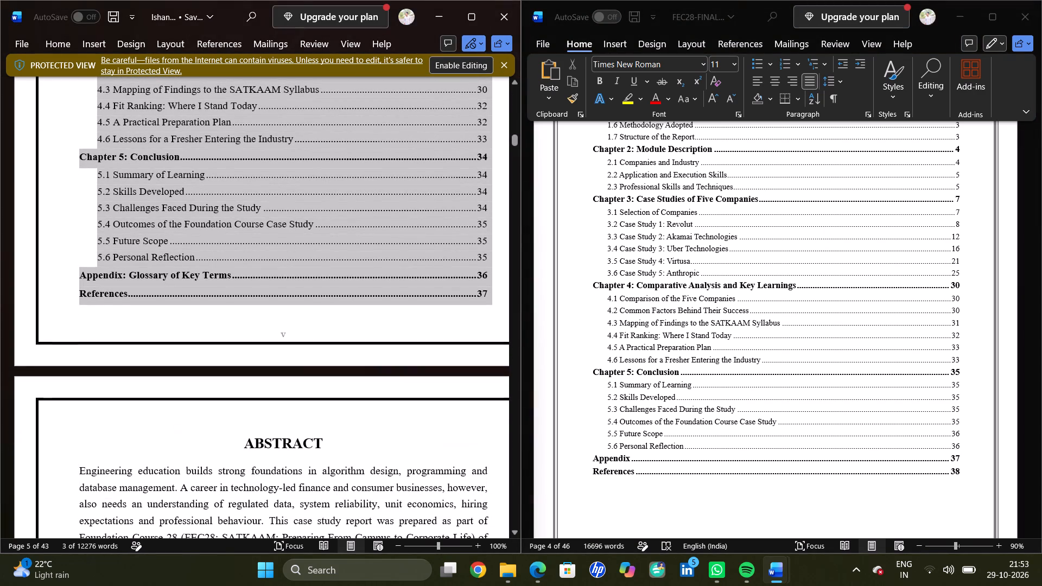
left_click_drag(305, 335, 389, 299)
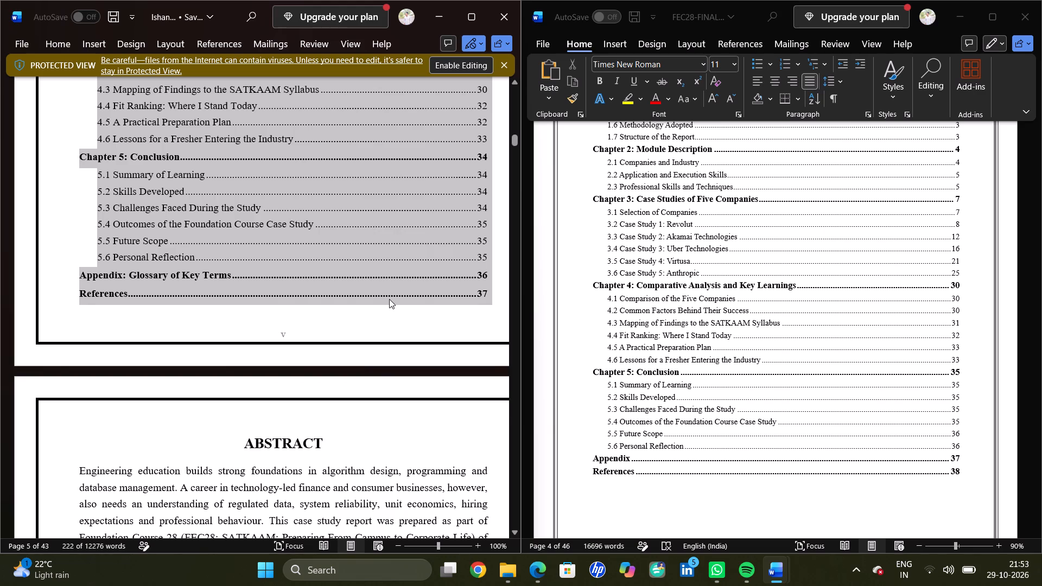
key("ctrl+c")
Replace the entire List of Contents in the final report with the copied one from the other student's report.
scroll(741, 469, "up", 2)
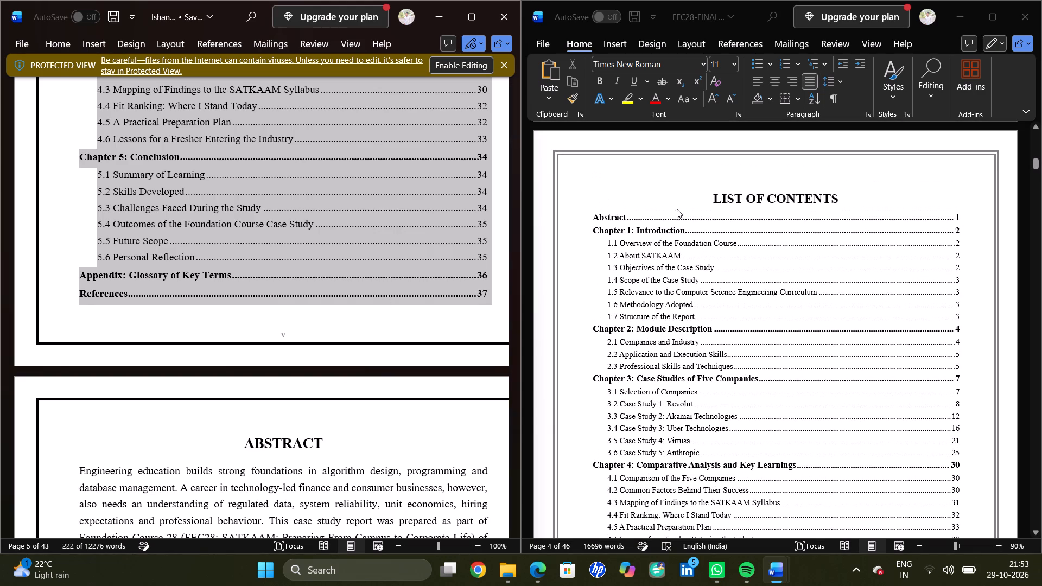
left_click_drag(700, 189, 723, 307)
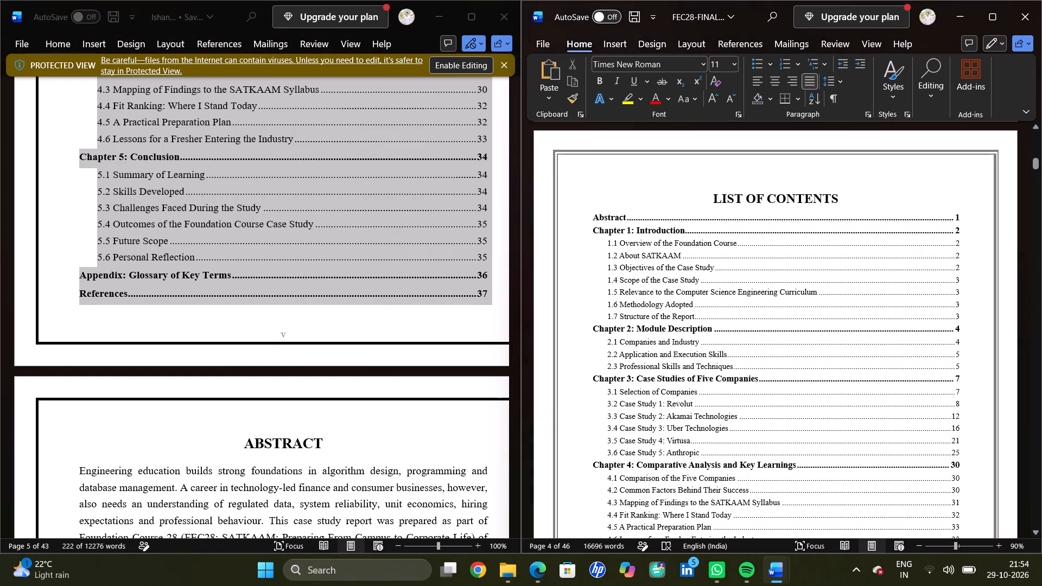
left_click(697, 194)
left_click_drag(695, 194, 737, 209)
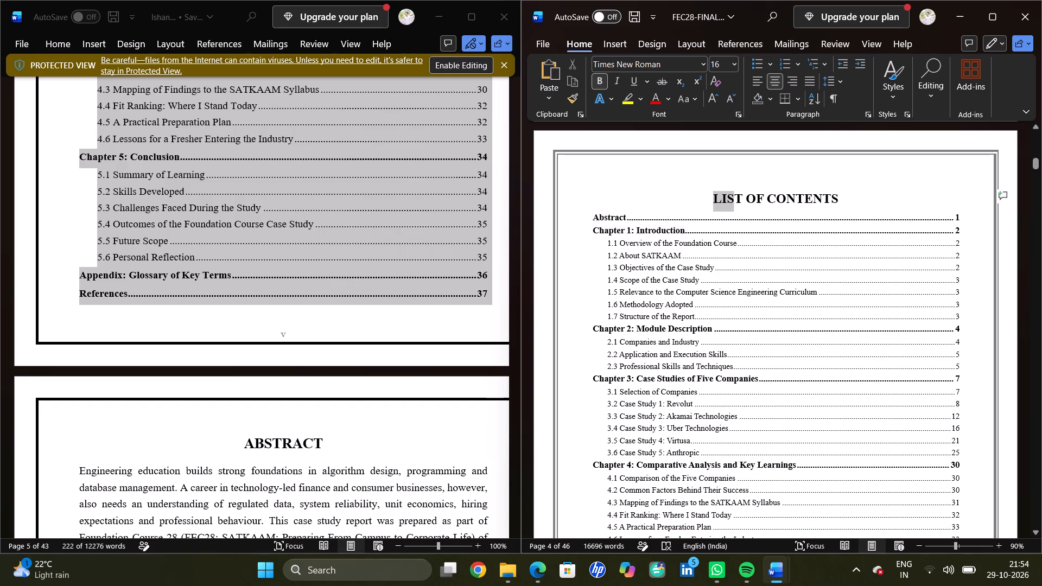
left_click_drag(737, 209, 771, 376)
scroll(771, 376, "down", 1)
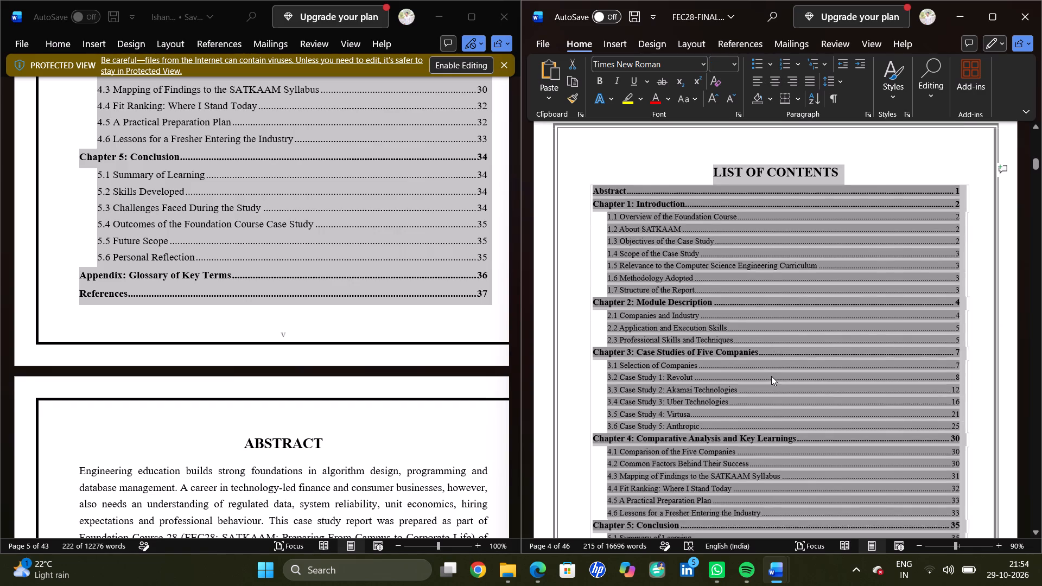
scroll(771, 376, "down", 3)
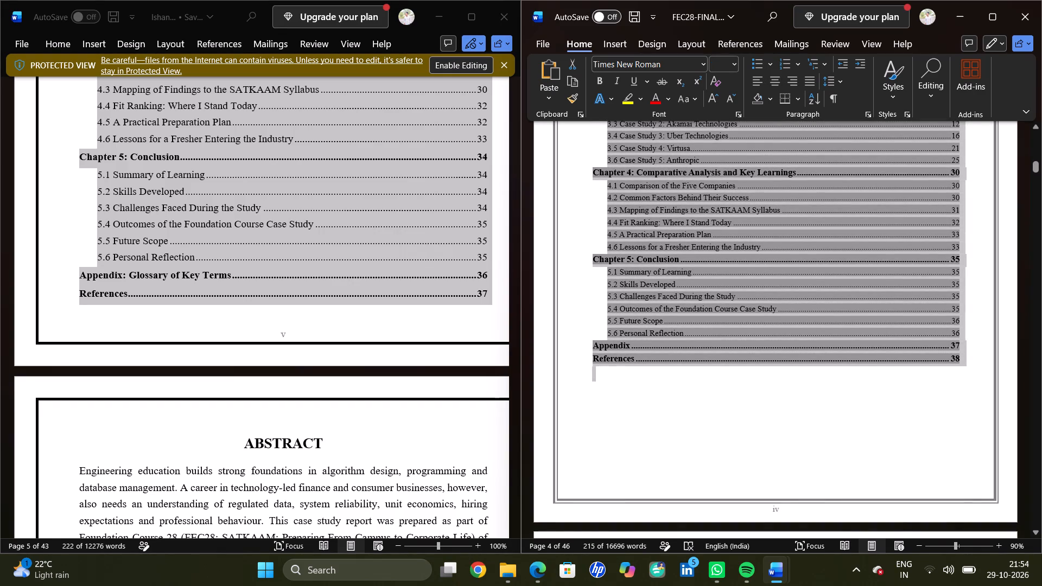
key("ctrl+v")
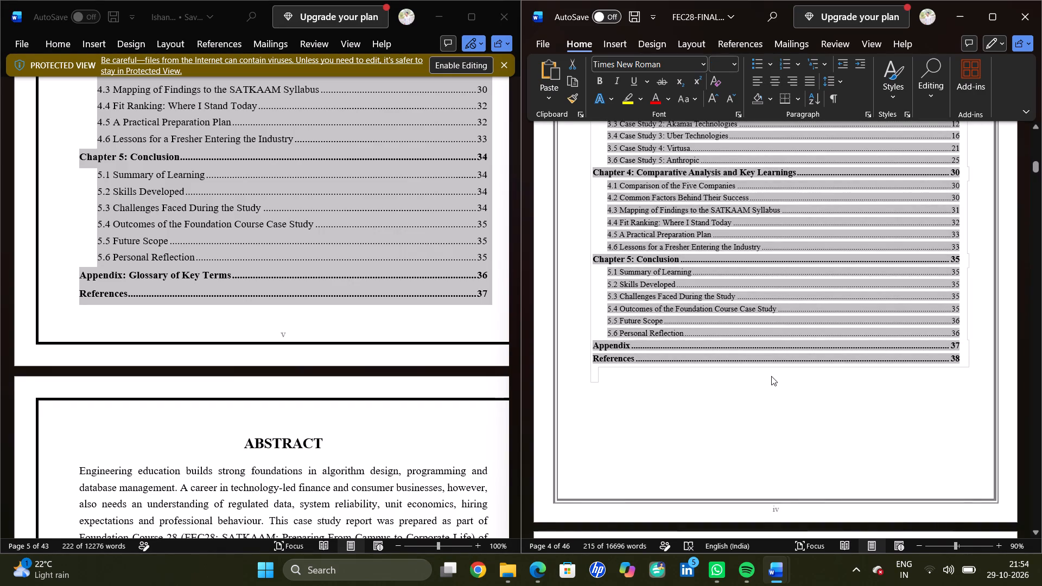
Check the formatting and page layout of the pasted List of Contents and the pages around it.
scroll(771, 376, "right", 1)
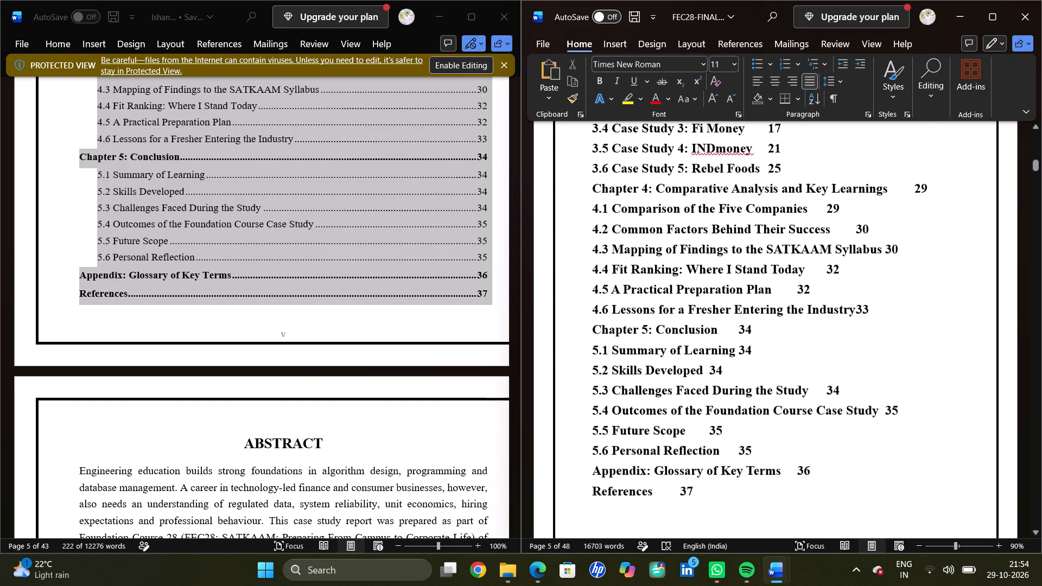
scroll(771, 376, "right", 1)
scroll(771, 376, "down", 1)
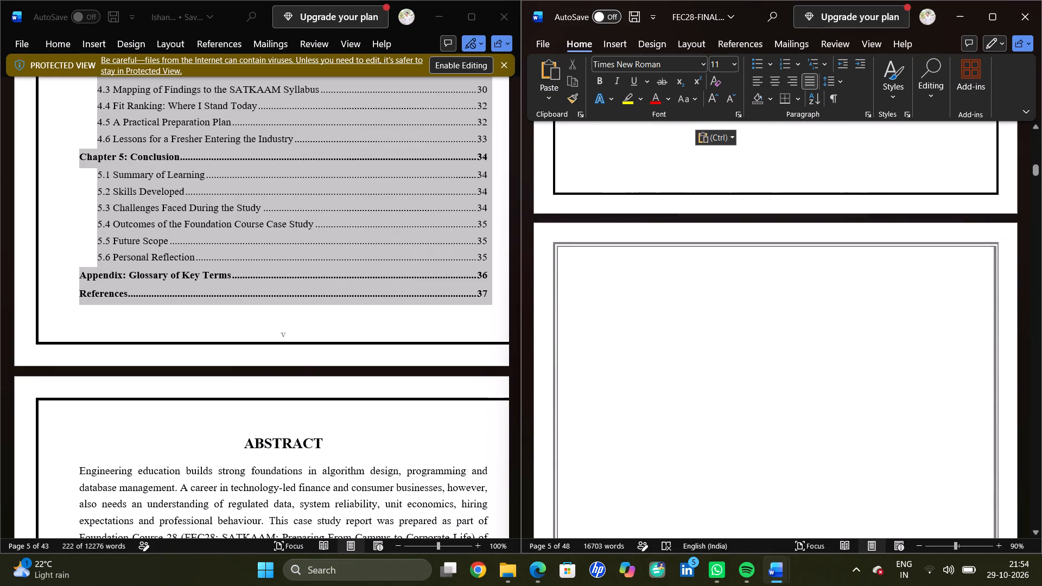
scroll(771, 376, "down", 2)
scroll(771, 376, "up", 1)
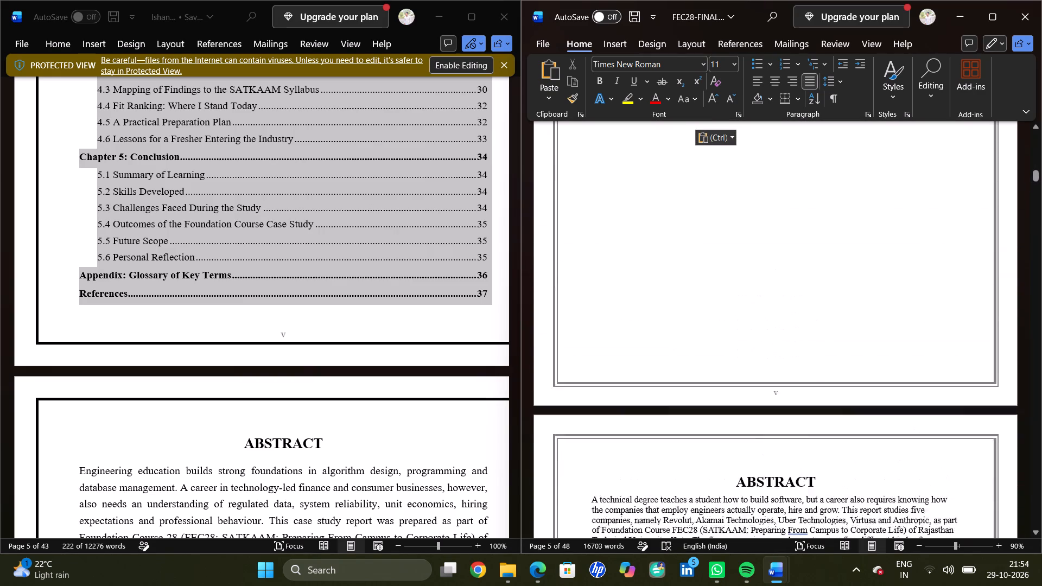
scroll(771, 376, "up", 3)
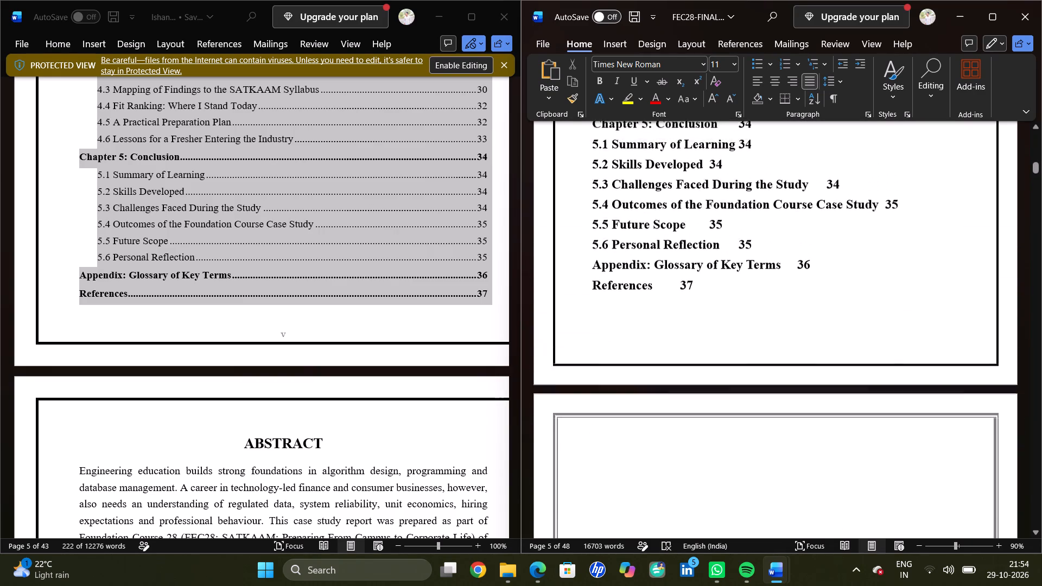
scroll(771, 376, "up", 6)
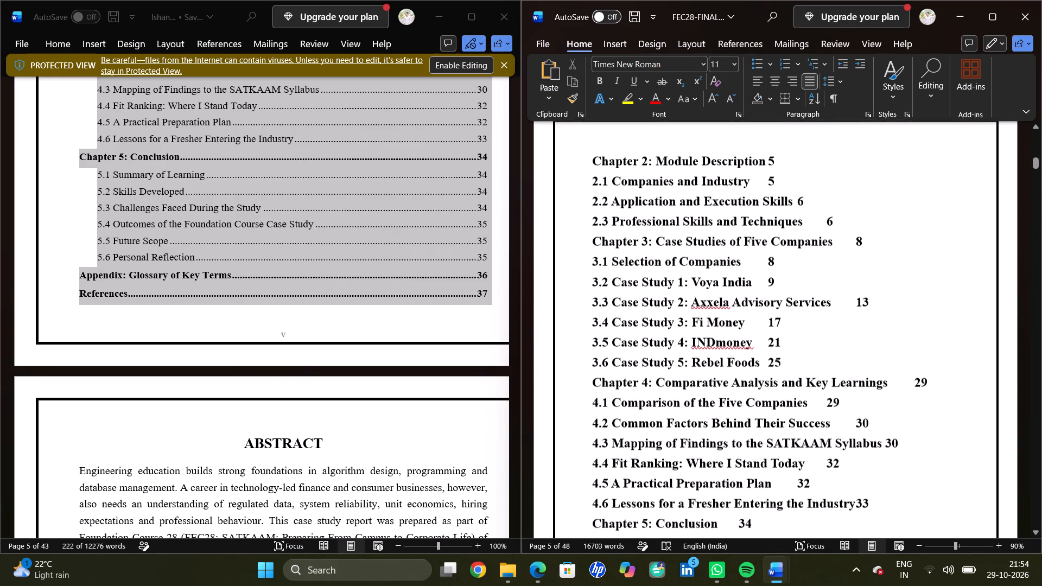
scroll(771, 376, "up", 6)
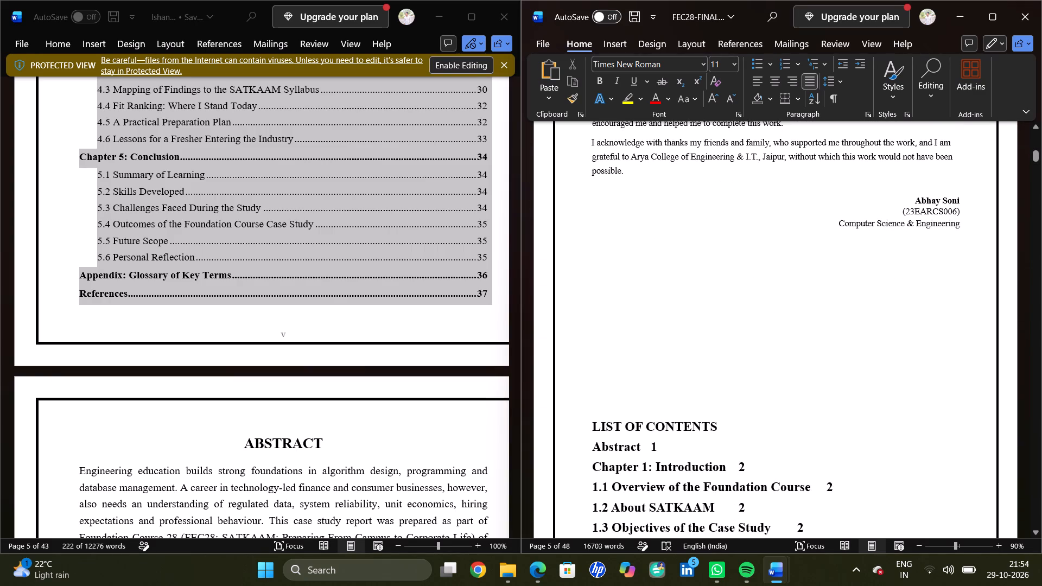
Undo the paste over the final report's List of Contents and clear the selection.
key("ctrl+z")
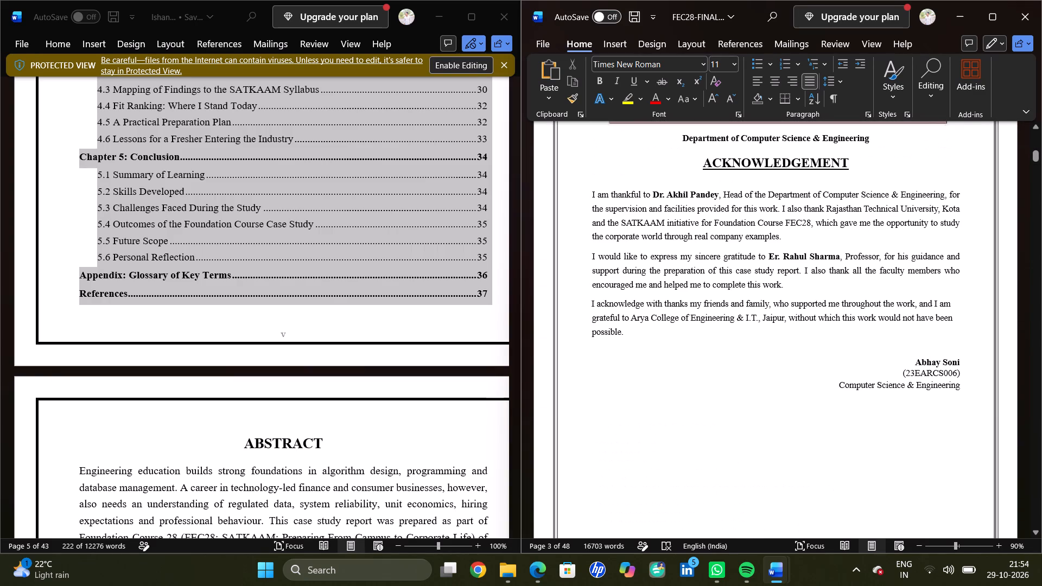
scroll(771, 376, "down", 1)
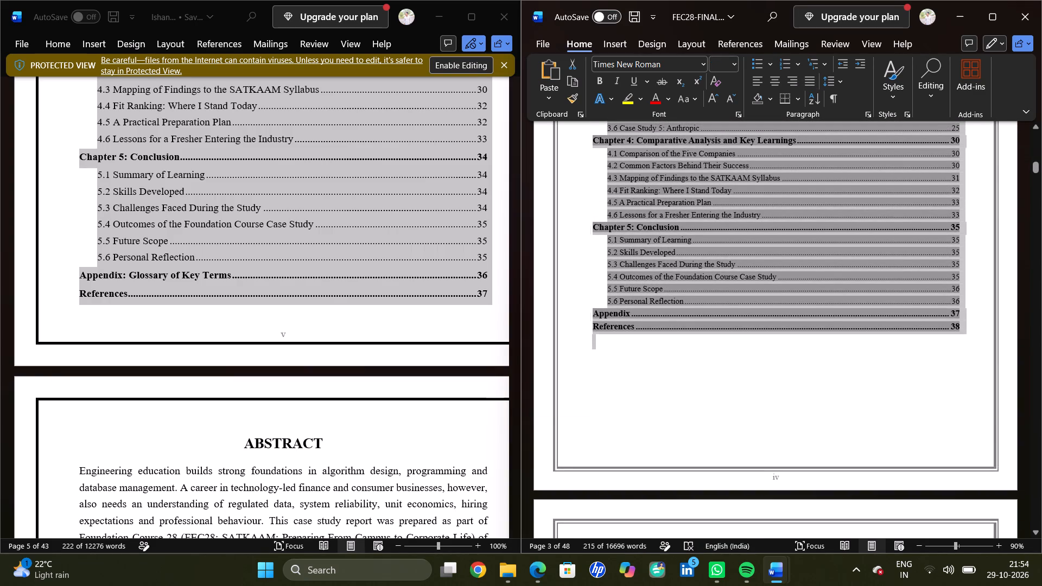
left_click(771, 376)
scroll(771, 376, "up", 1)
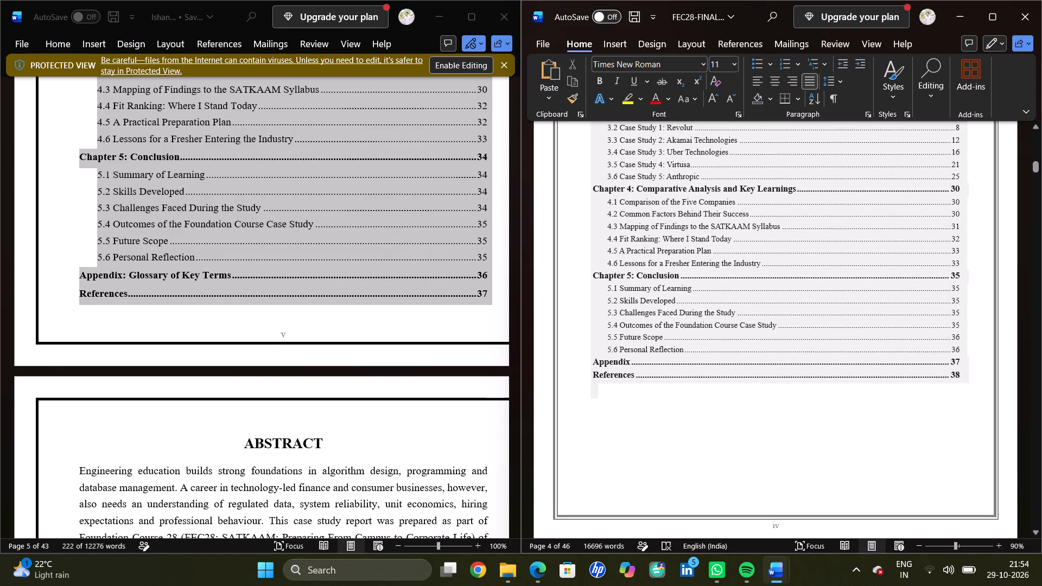
Compare the List of Contents and Acknowledgement pages of the final report with those in the other student's report.
scroll(771, 376, "up", 2)
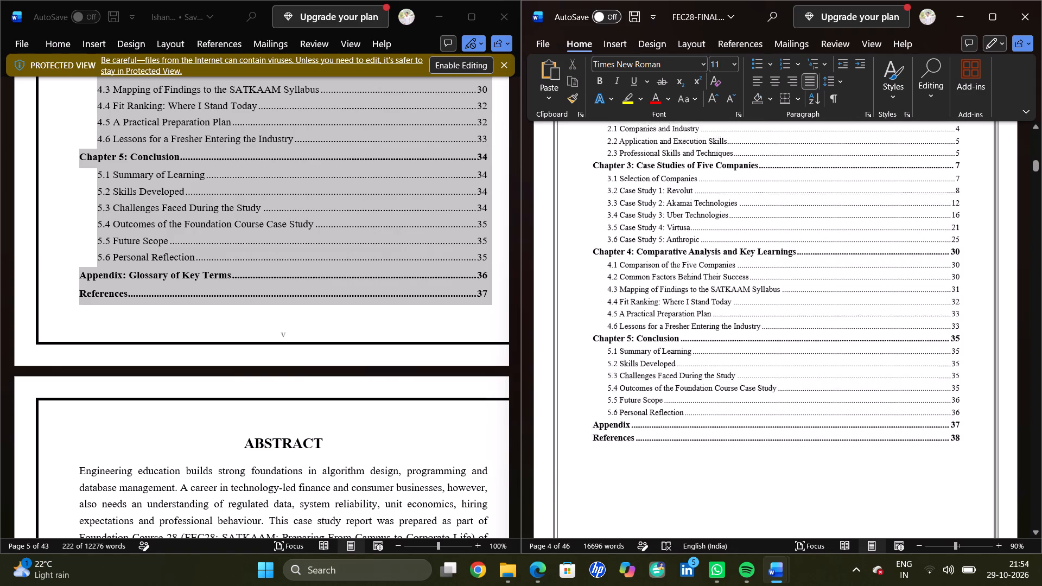
scroll(771, 376, "up", 1)
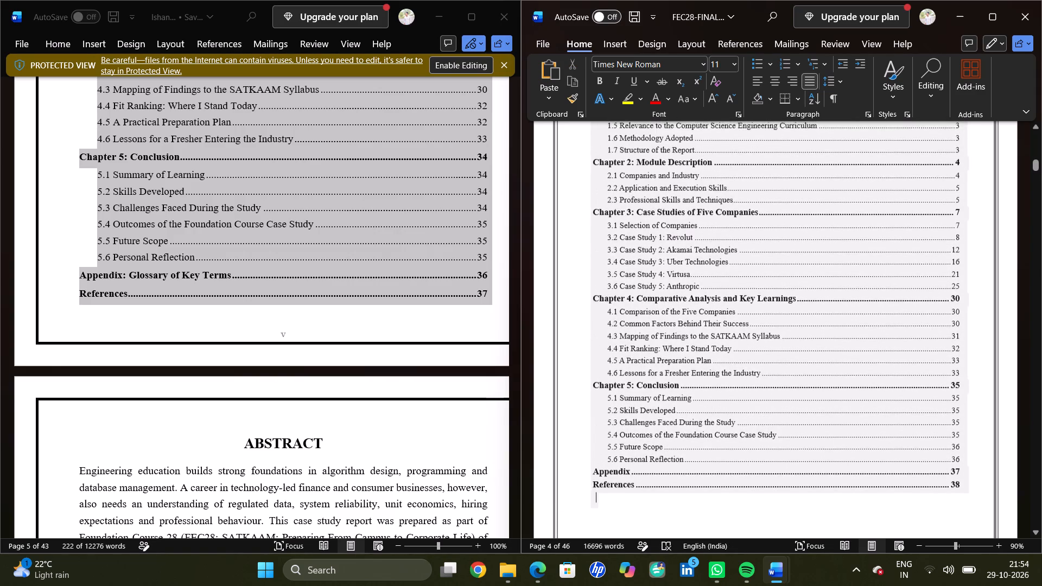
scroll(771, 376, "up", 1)
scroll(372, 278, "up", 3)
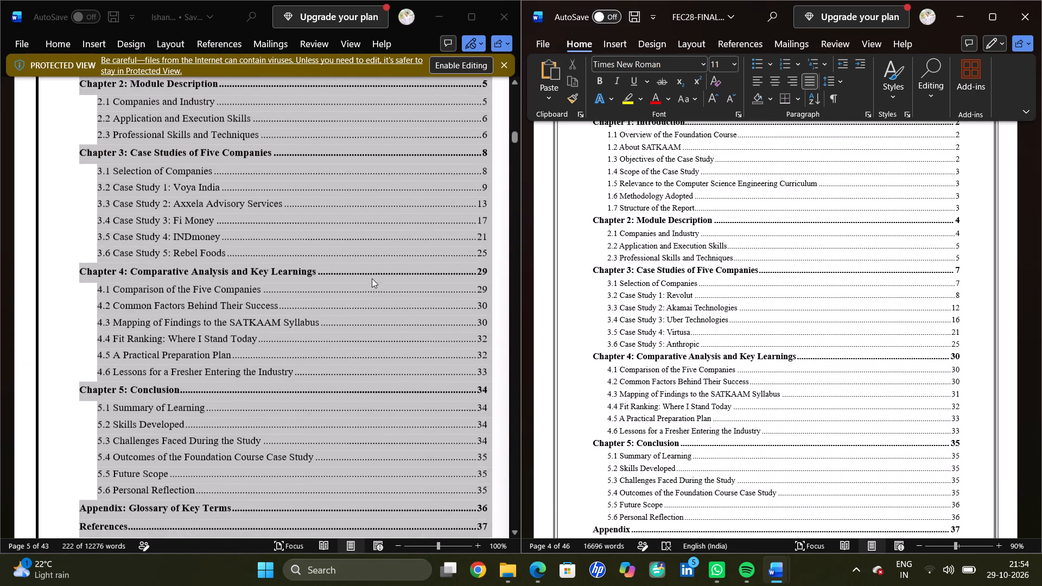
scroll(372, 278, "up", 2)
left_click(372, 278)
scroll(372, 278, "up", 2)
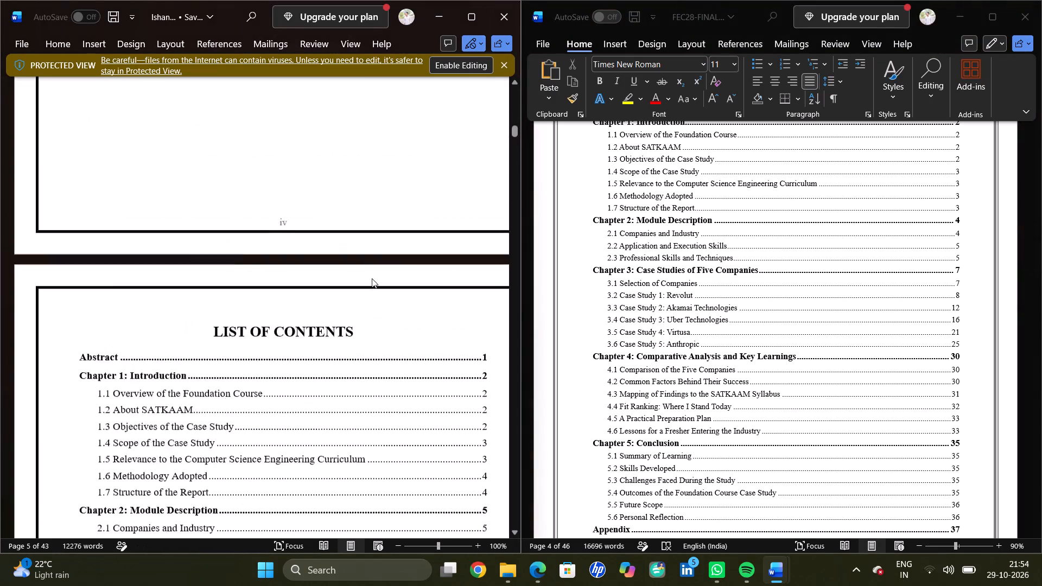
scroll(372, 278, "up", 5)
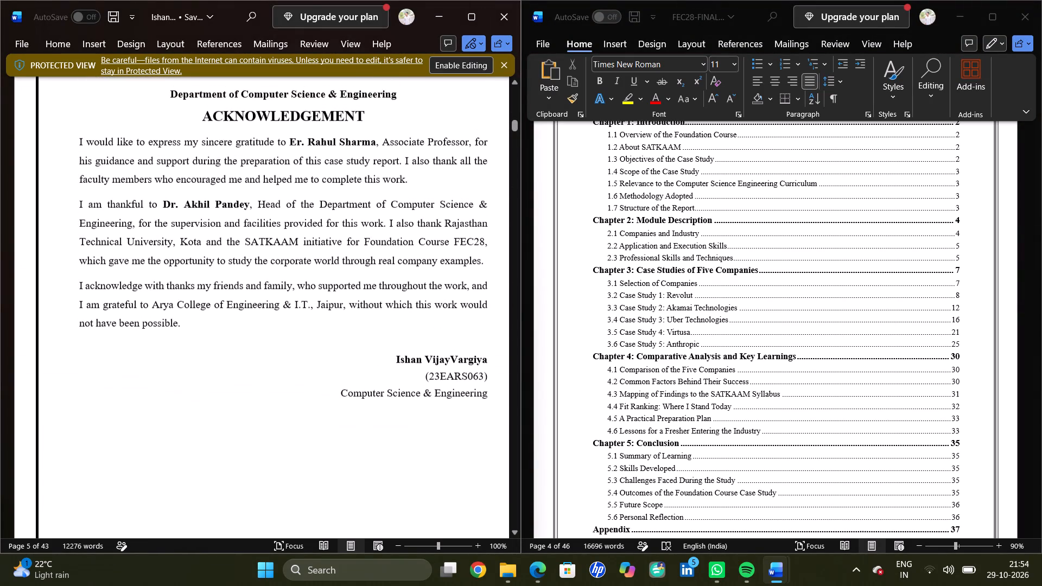
scroll(372, 278, "up", 2)
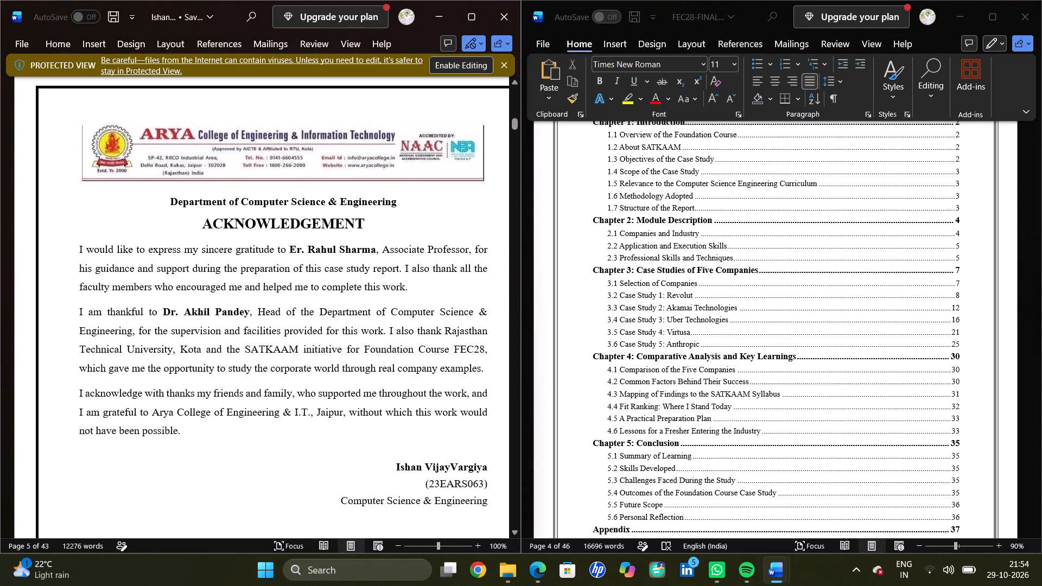
scroll(739, 183, "up", 5)
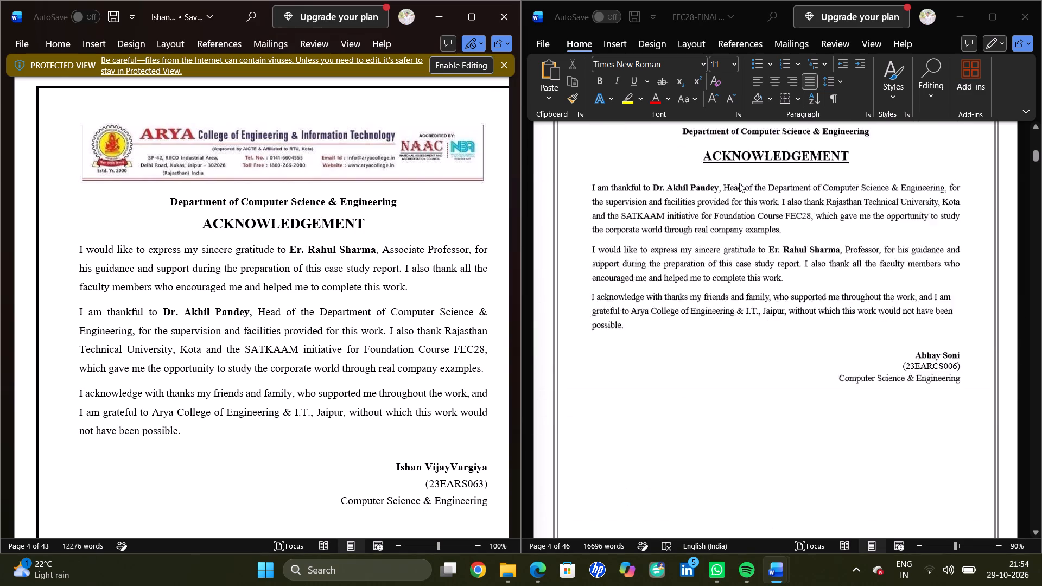
scroll(739, 183, "up", 1)
scroll(739, 183, "down", 1)
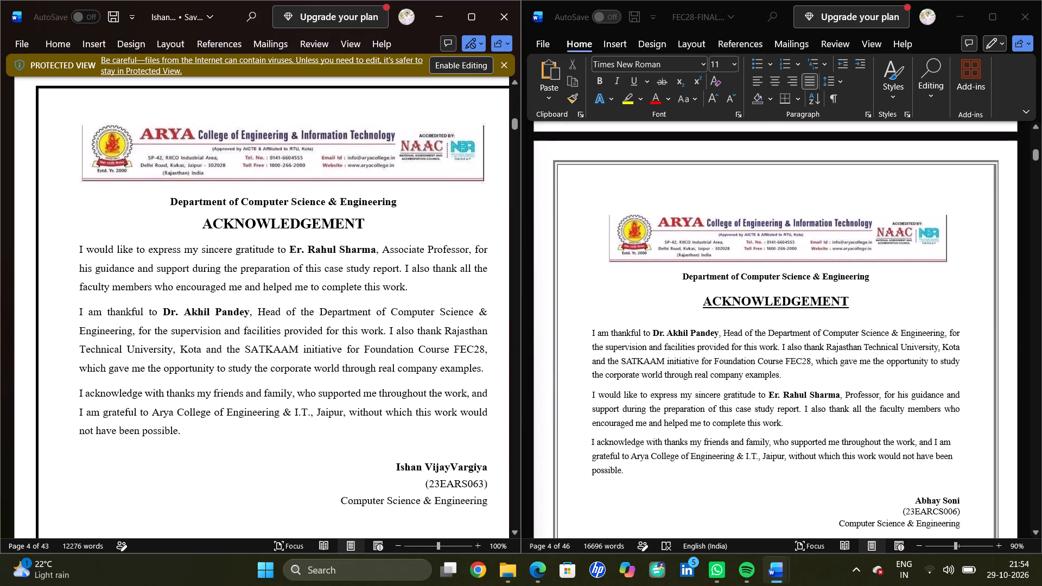
Enable editing for the other student's report and place its window side by side with the final report.
left_click(367, 215)
left_click_drag(367, 215, 220, 228)
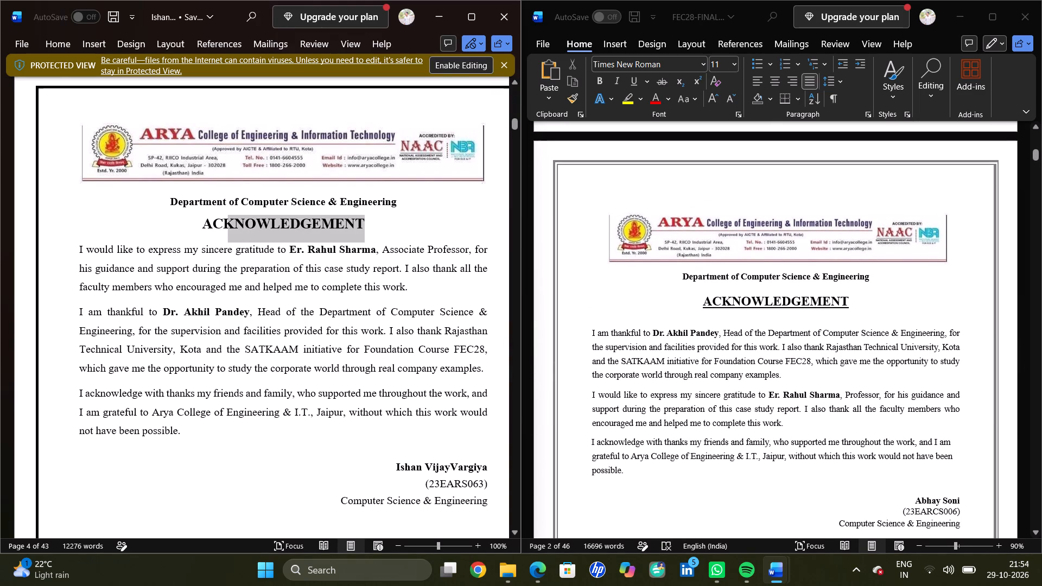
left_click_drag(220, 228, 205, 228)
left_click(465, 64)
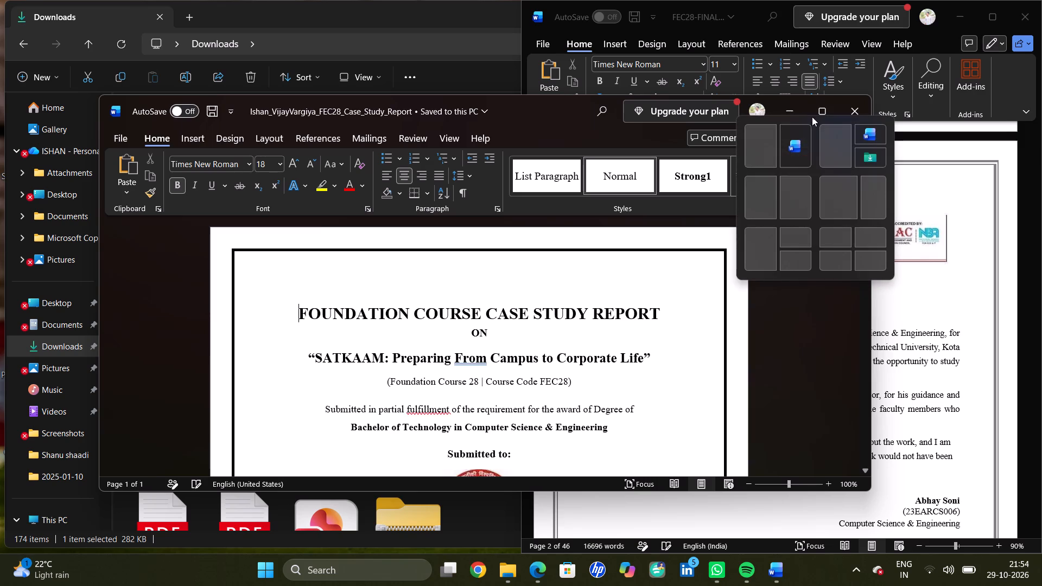
left_click(763, 165)
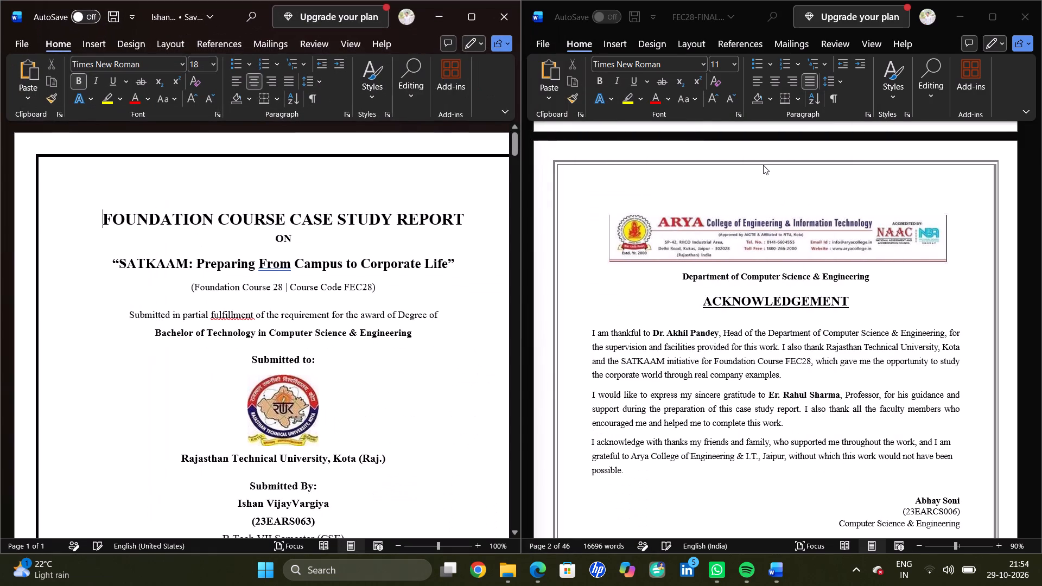
Underline the CERTIFICATE heading in the other student's report.
scroll(320, 251, "down", 5)
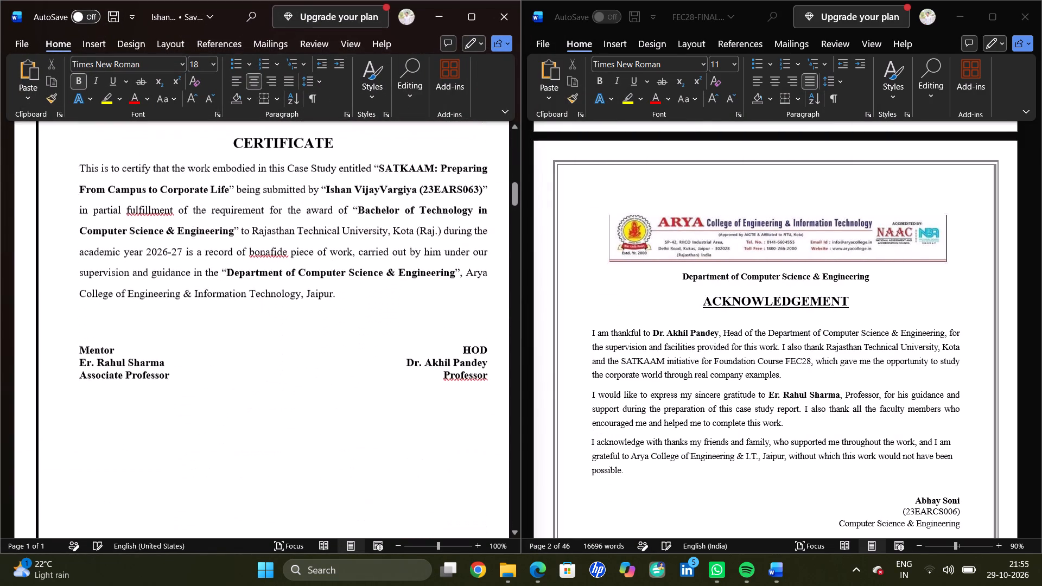
scroll(320, 251, "down", 1)
left_click_drag(334, 307, 233, 310)
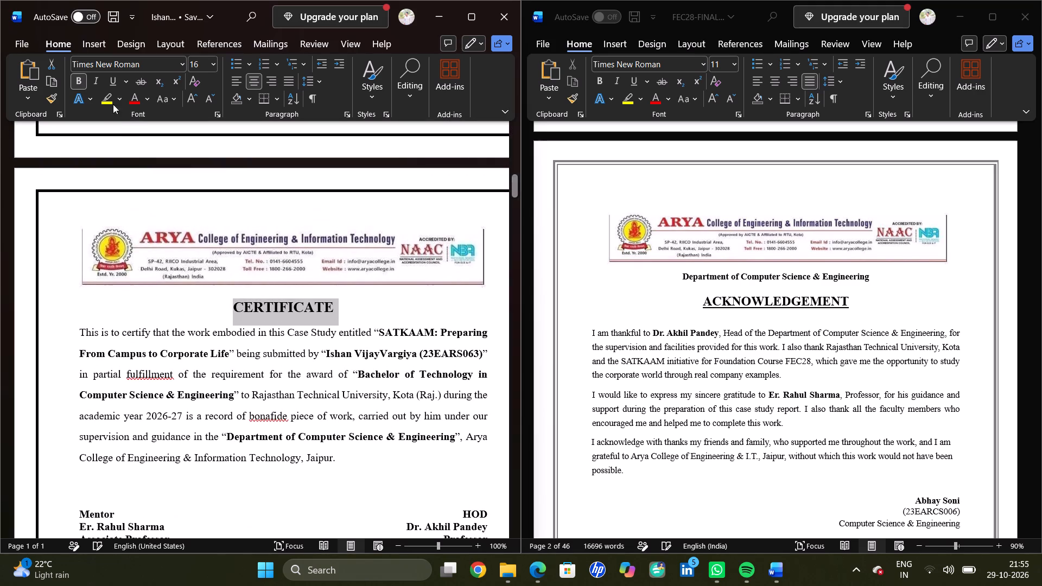
left_click(109, 84)
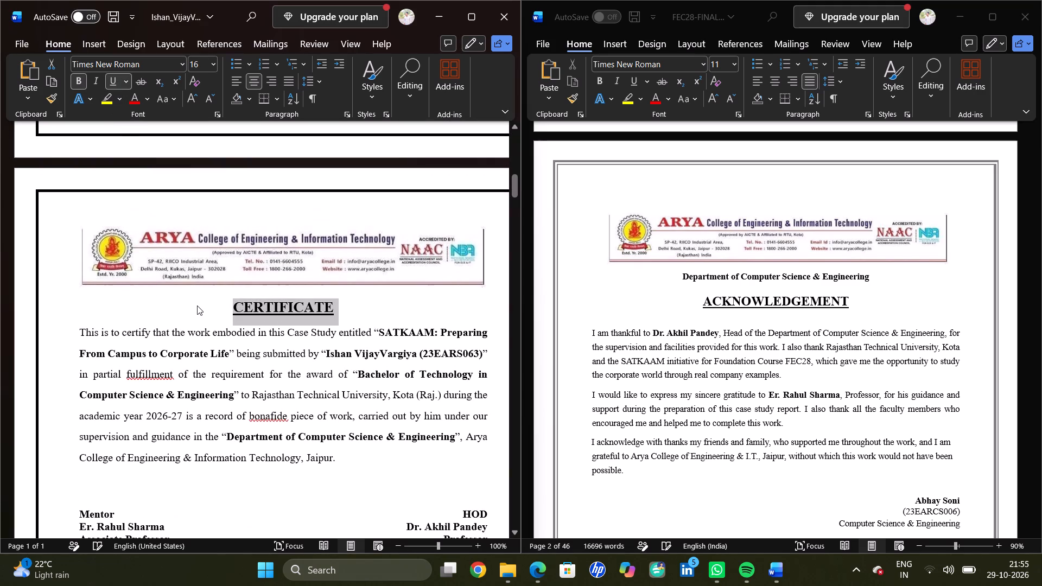
left_click(194, 303)
Compare the Certificate page and the front pages following it across the two reports.
scroll(194, 303, "down", 1)
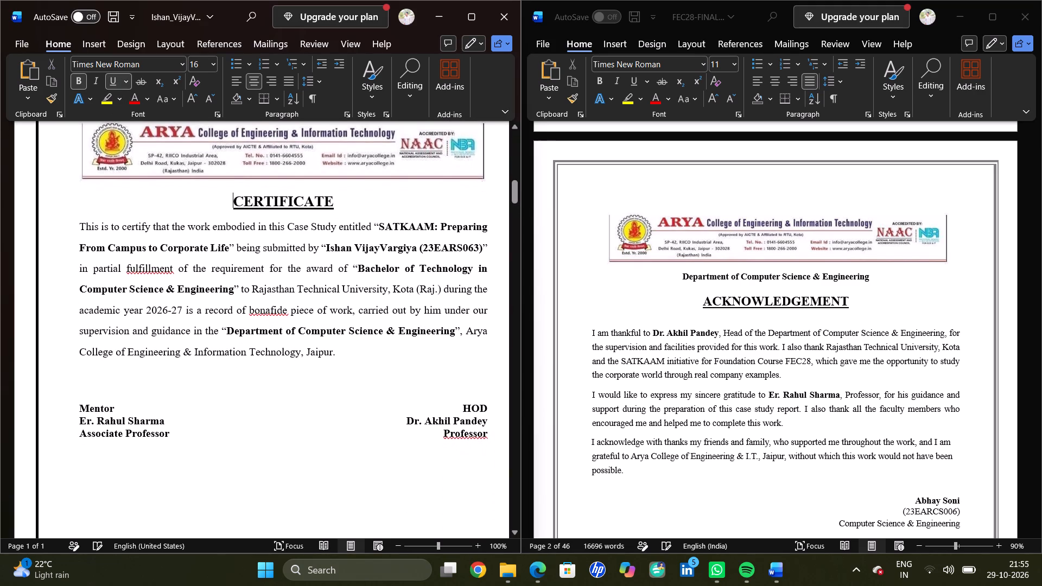
scroll(194, 303, "down", 1)
scroll(634, 327, "up", 2)
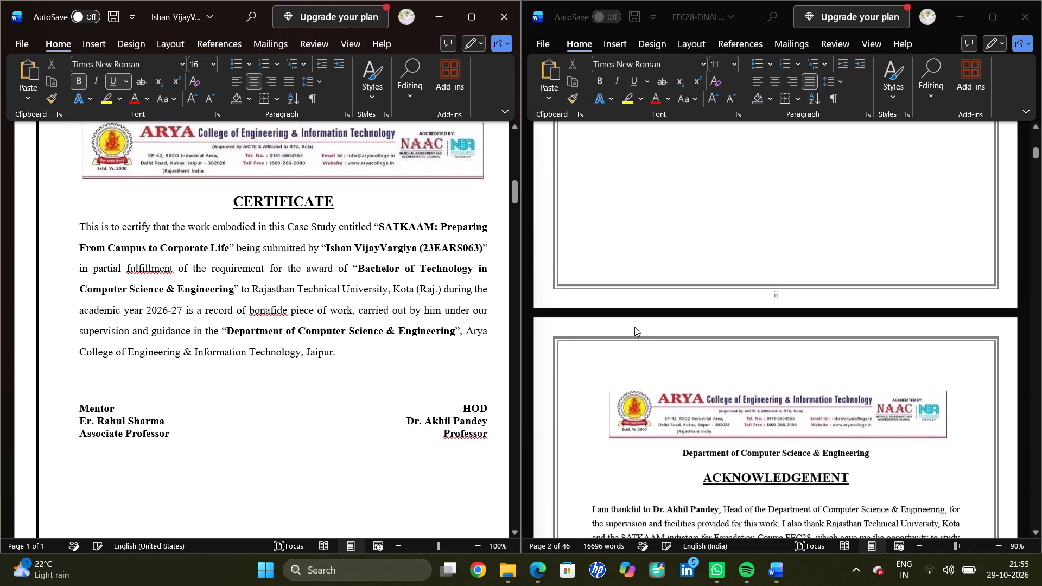
scroll(634, 327, "up", 2)
scroll(634, 327, "down", 1)
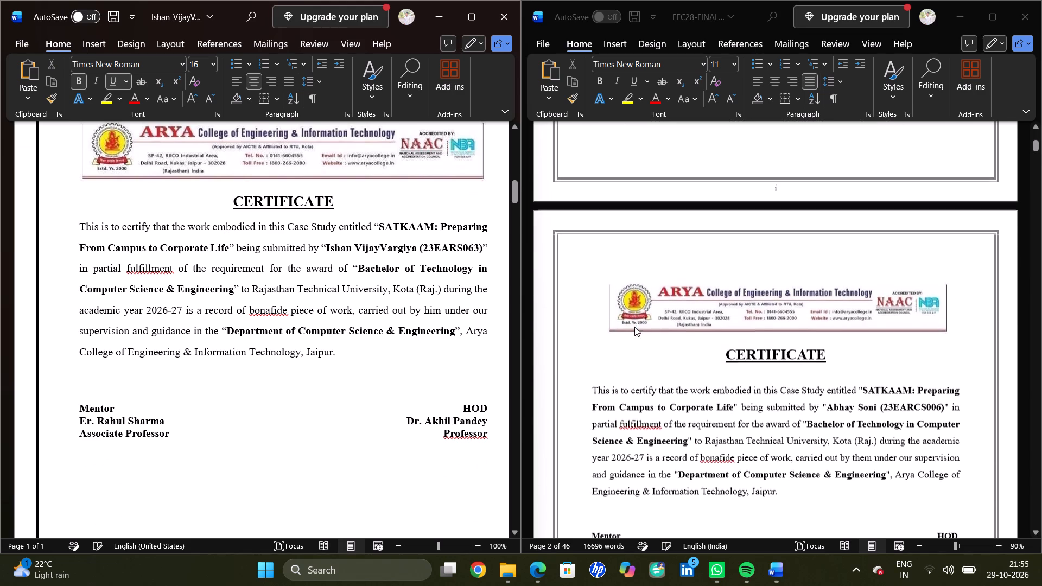
scroll(634, 327, "down", 1)
scroll(634, 327, "up", 7)
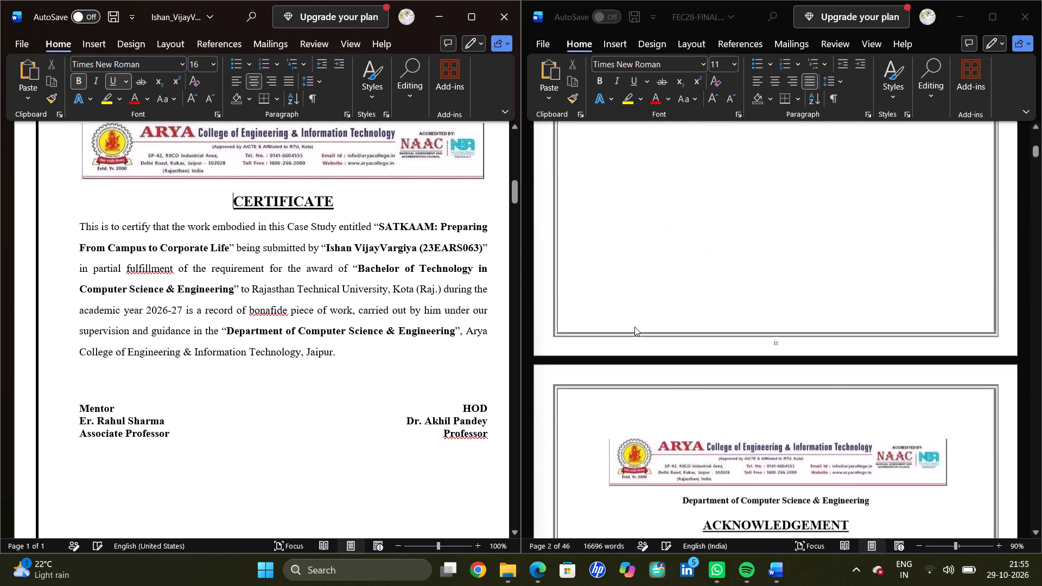
scroll(634, 327, "up", 1)
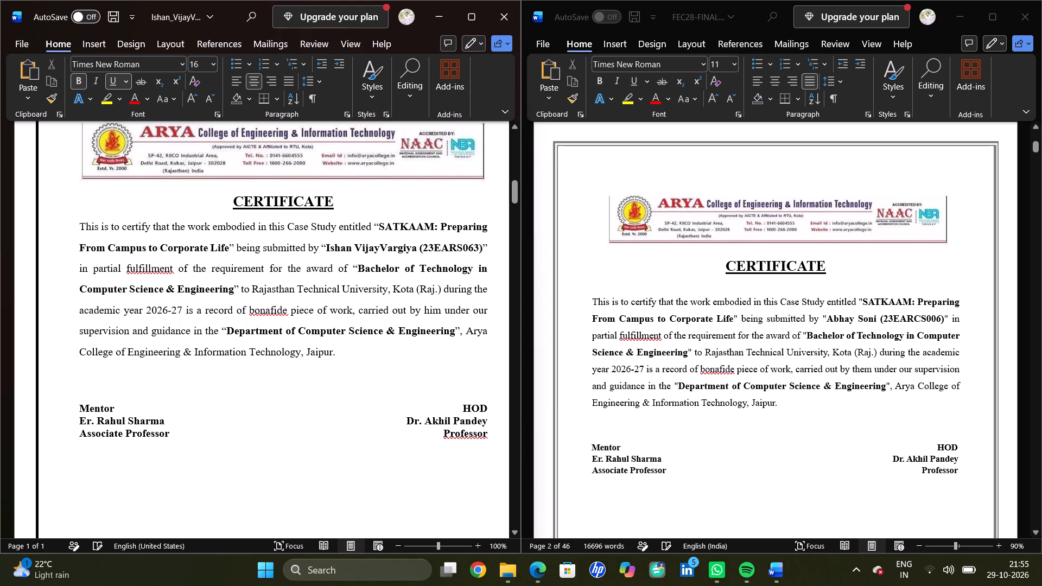
scroll(329, 373, "down", 1)
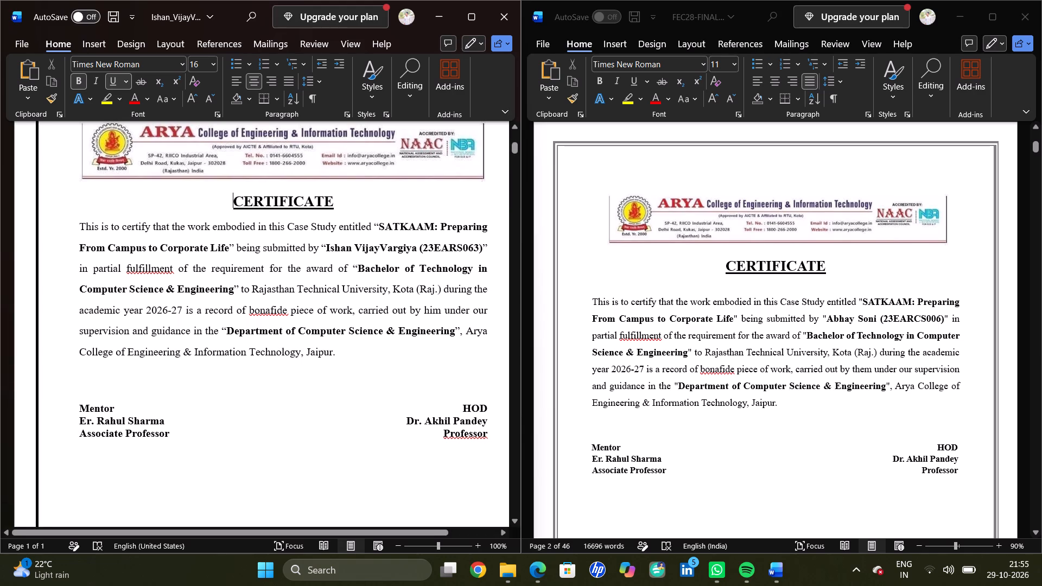
scroll(329, 373, "down", 1)
scroll(329, 373, "up", 1)
scroll(329, 373, "down", 2)
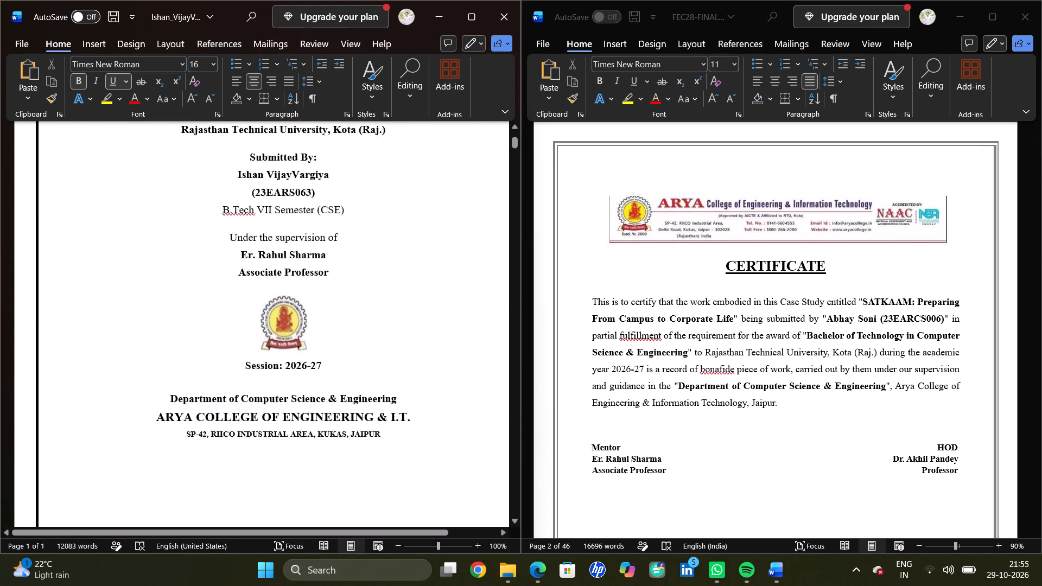
scroll(329, 373, "down", 4)
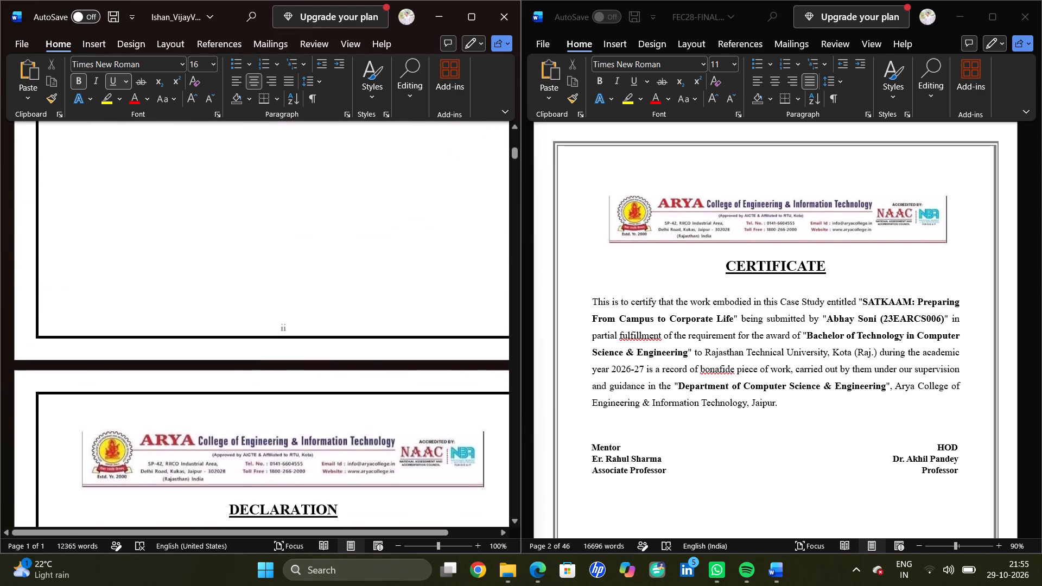
scroll(329, 373, "down", 3)
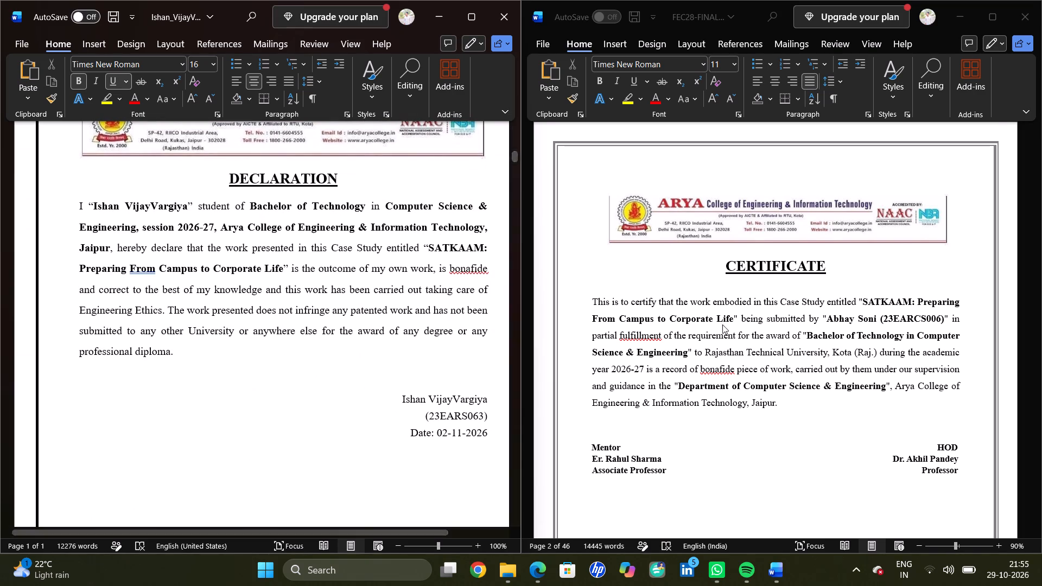
scroll(724, 324, "down", 5)
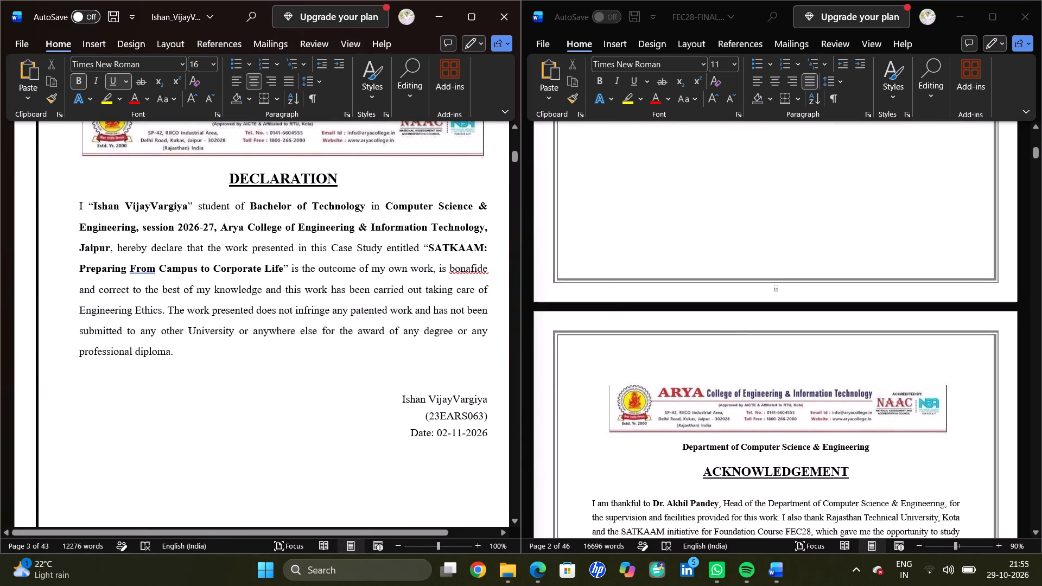
Delete the entire Declaration text, from its letterhead and heading down to the date, in the other student's report.
left_click_drag(488, 435, 198, 230)
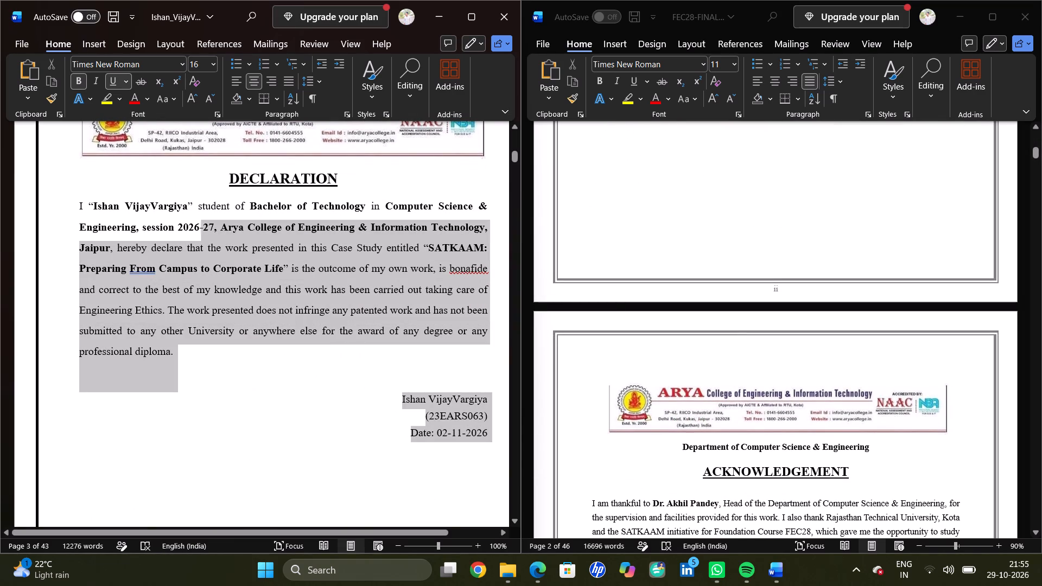
left_click_drag(198, 230, 94, 240)
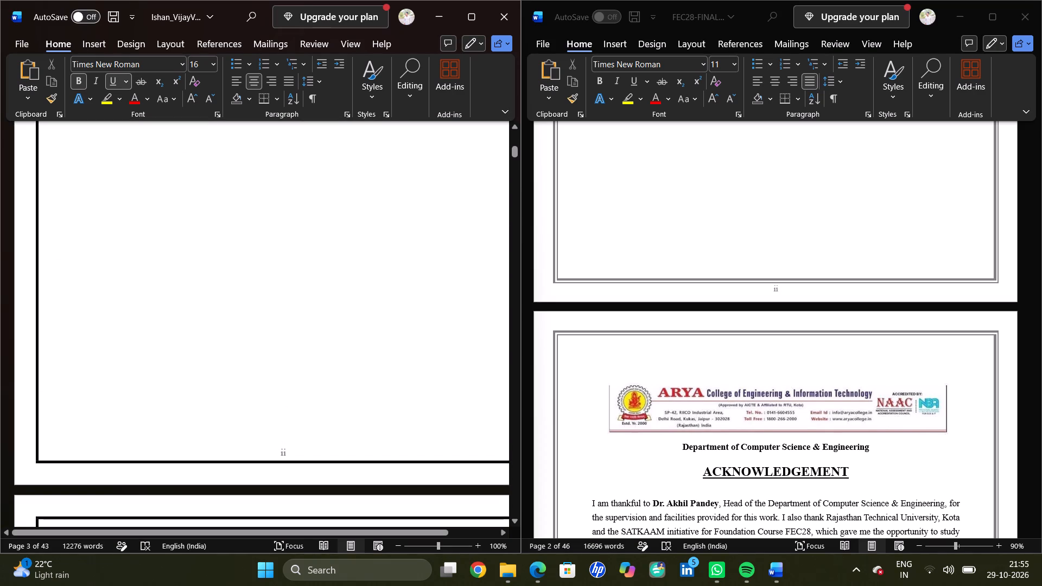
left_click_drag(94, 240, 90, 522)
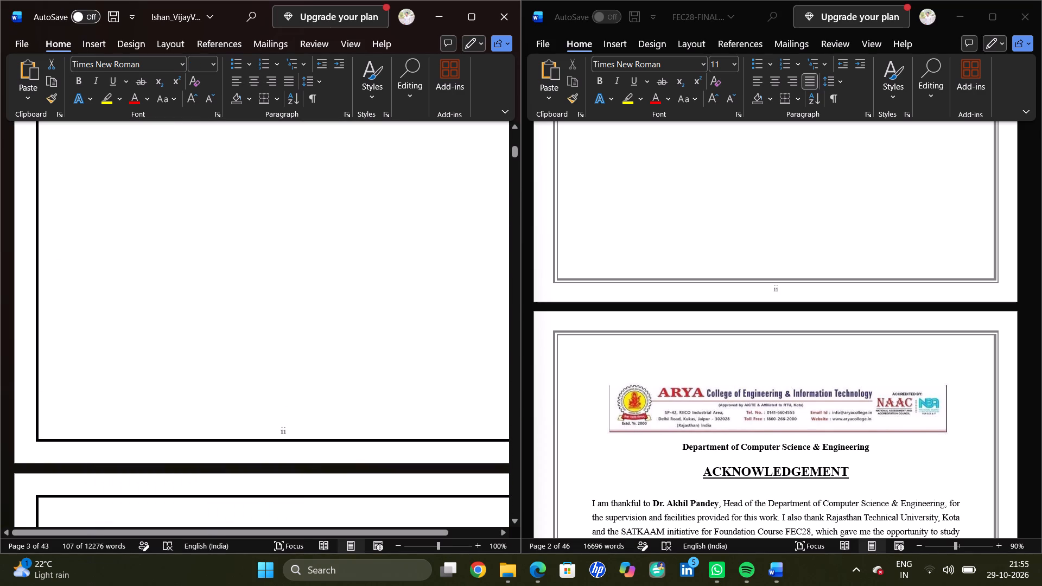
scroll(291, 401, "down", 3)
key("BackSpace")
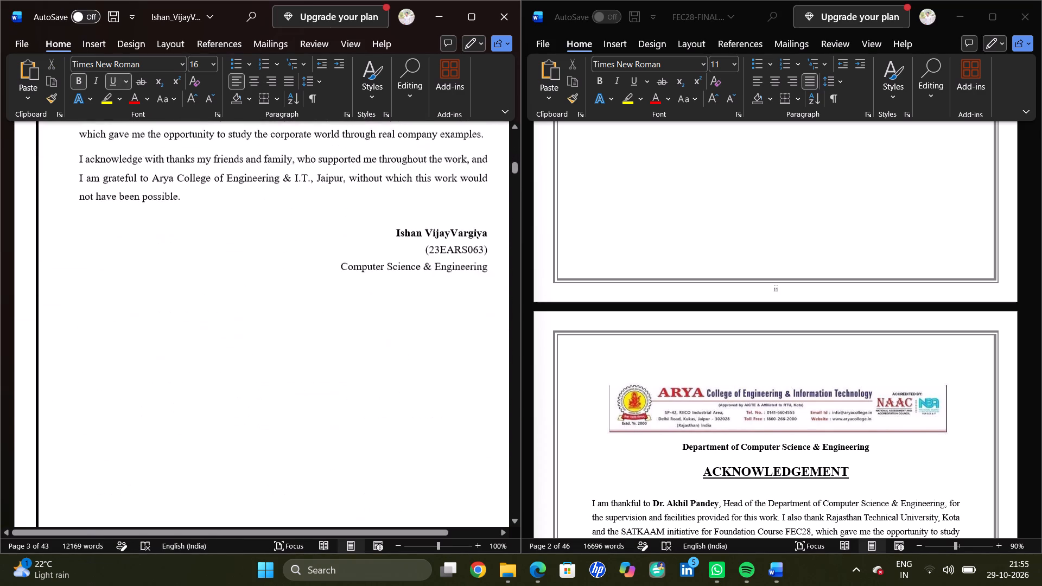
Try to delete the blank page iii before the Acknowledgement in the other student's report, starting from its lower end.
scroll(285, 286, "up", 1)
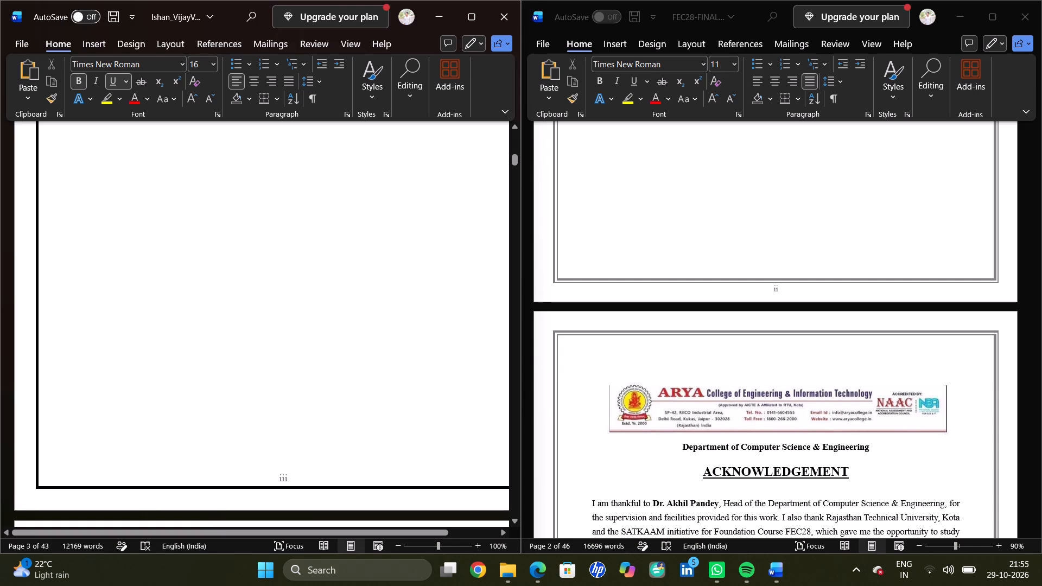
left_click(296, 471)
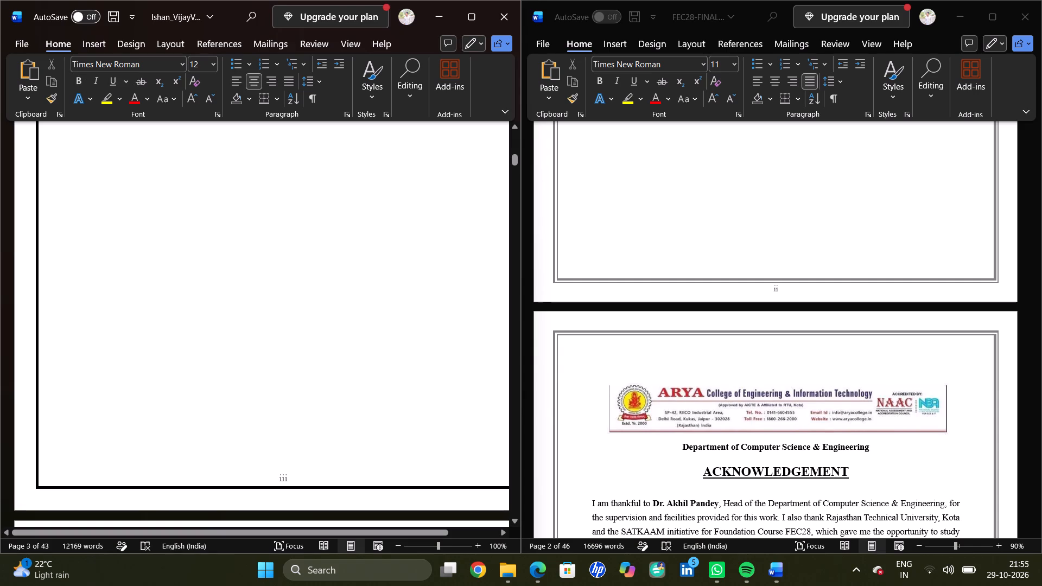
left_click(296, 471)
key("ctrl+BackSpace")
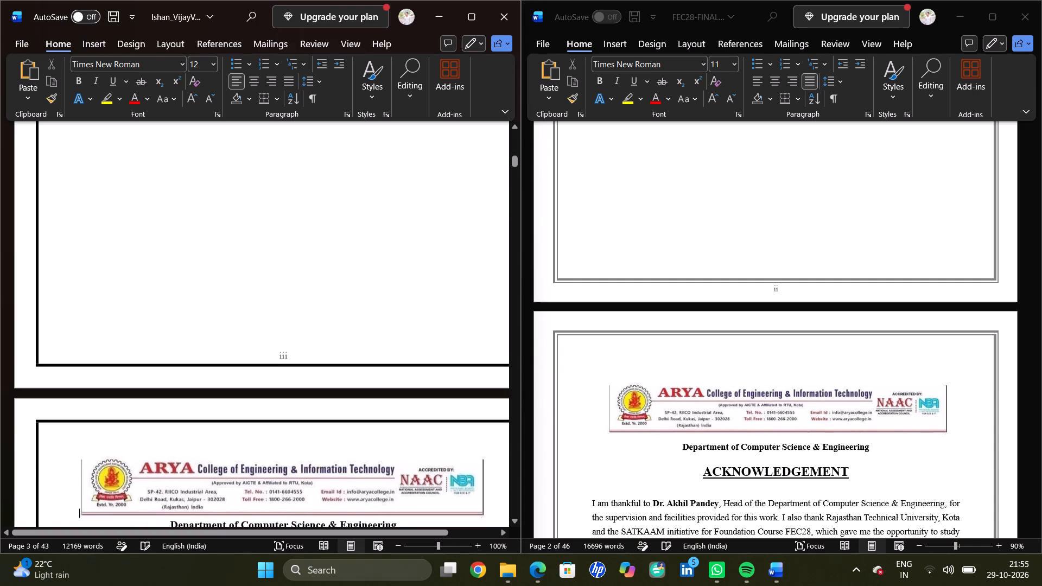
Try to remove the blank page iii by deleting the empty content around its first lines.
scroll(296, 471, "up", 7)
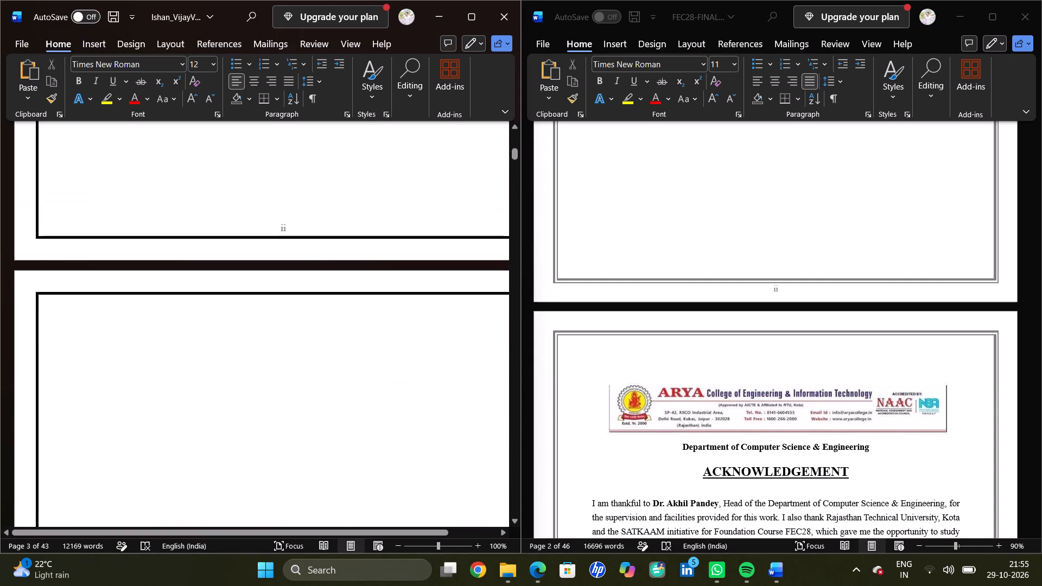
scroll(296, 471, "right", 1)
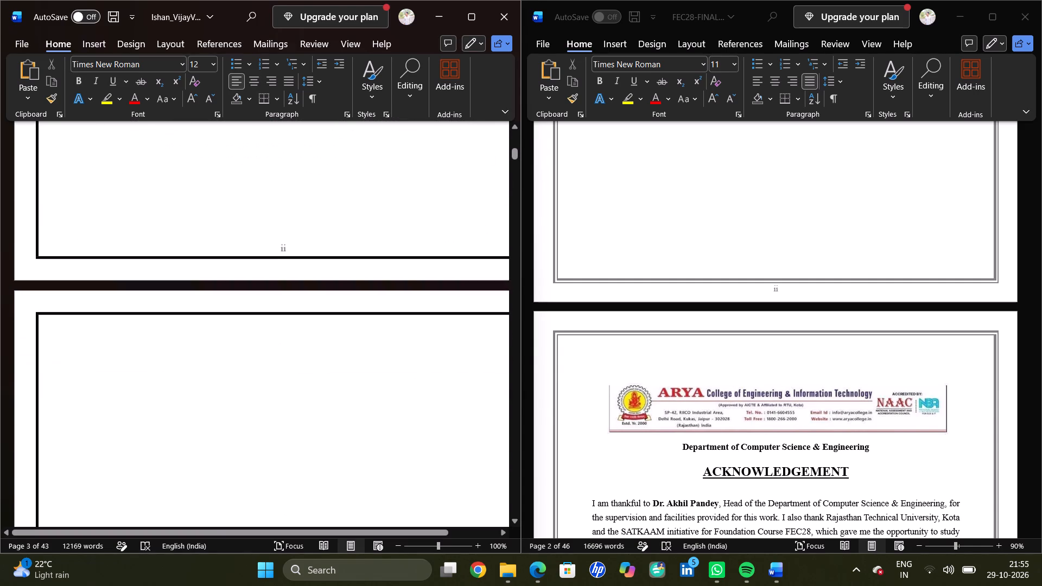
scroll(296, 471, "right", 1)
left_click(296, 471)
left_click(214, 417)
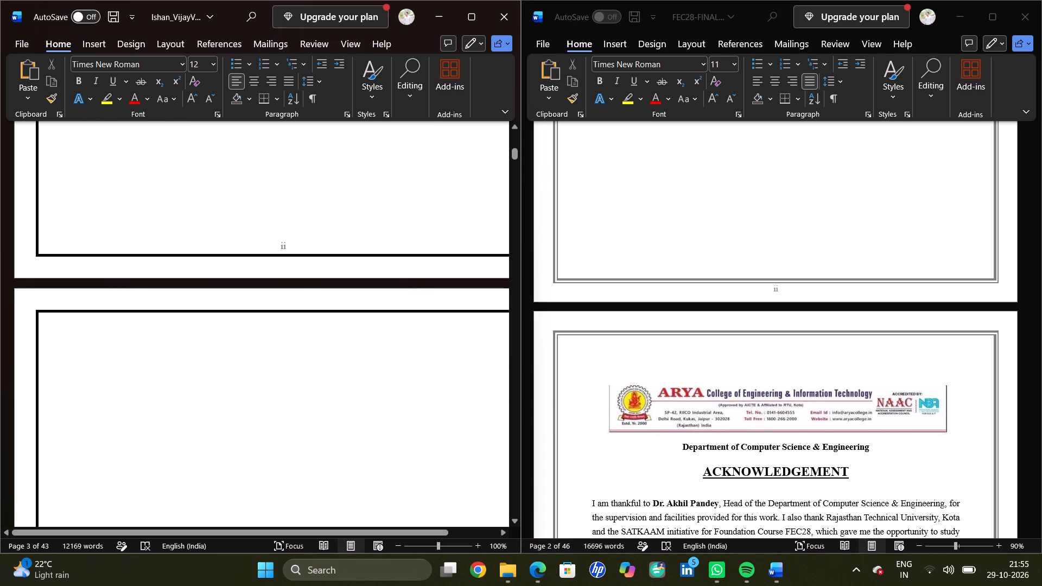
left_click(160, 365)
left_click(160, 365)
scroll(160, 365, "down", 1)
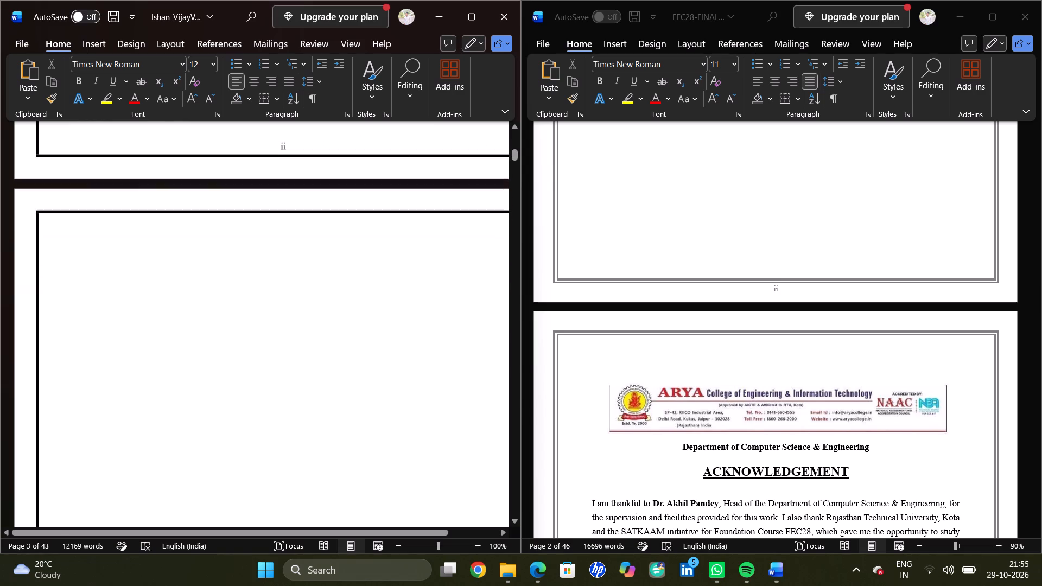
left_click(160, 365)
scroll(160, 365, "left", 1)
scroll(246, 334, "down", 1)
scroll(358, 337, "right", 1)
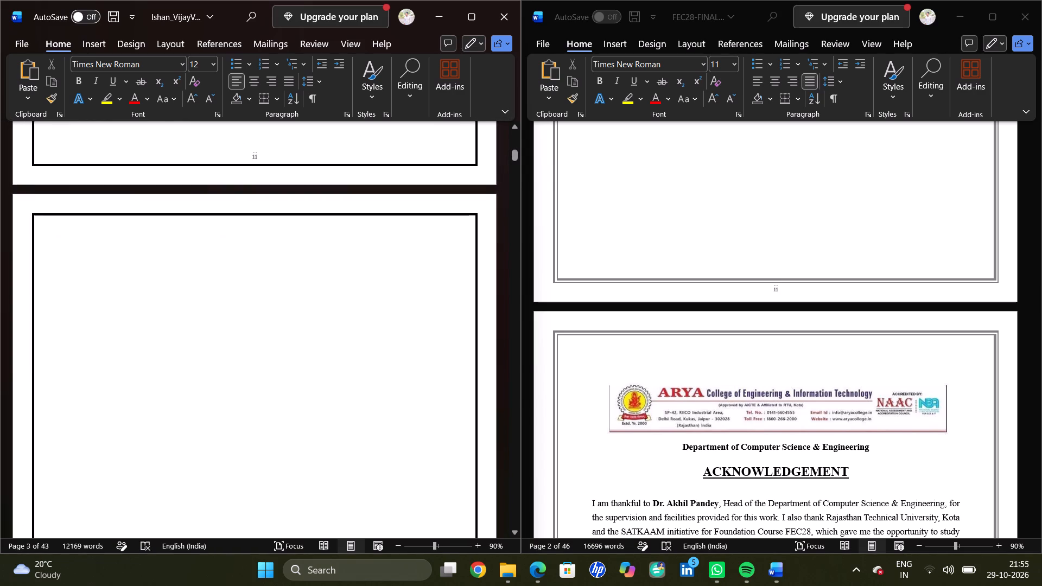
scroll(358, 337, "right", 1)
scroll(358, 337, "down", 2, "ctrl")
left_click(168, 288)
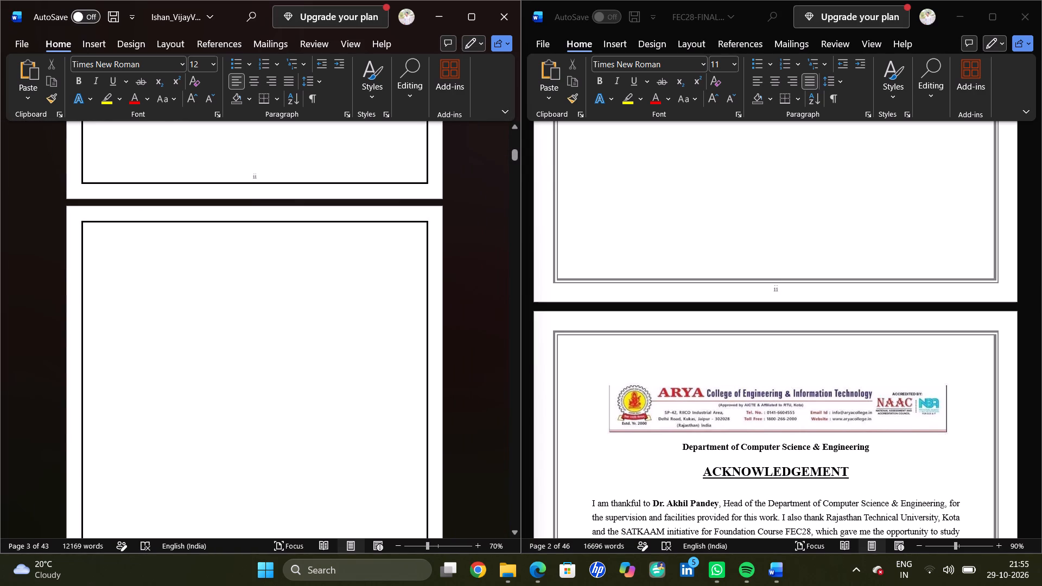
left_click(168, 288)
double_click(168, 288)
scroll(168, 288, "down", 2)
key("ctrl+BackSpace")
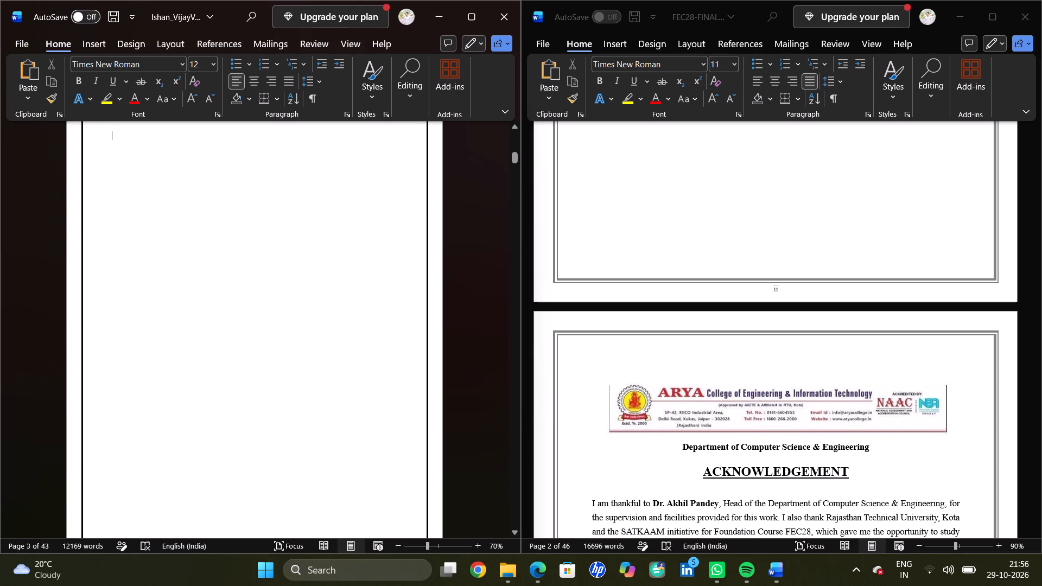
key("ctrl+Delete")
Try to remove the blank page by deleting empty lines at its start and back onto the Certificate page.
scroll(168, 288, "down", 1)
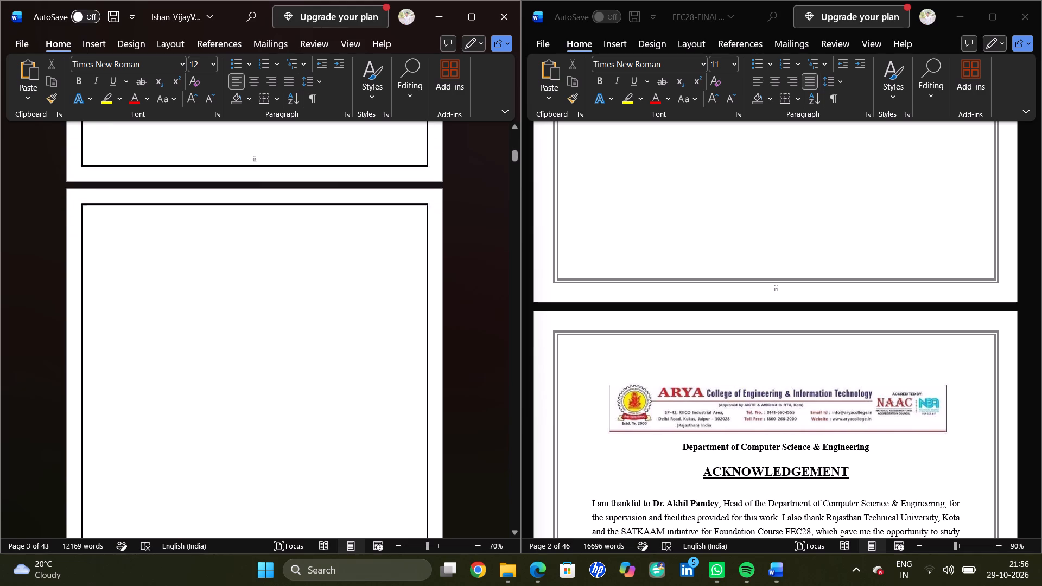
scroll(168, 288, "down", 1)
scroll(168, 288, "up", 1)
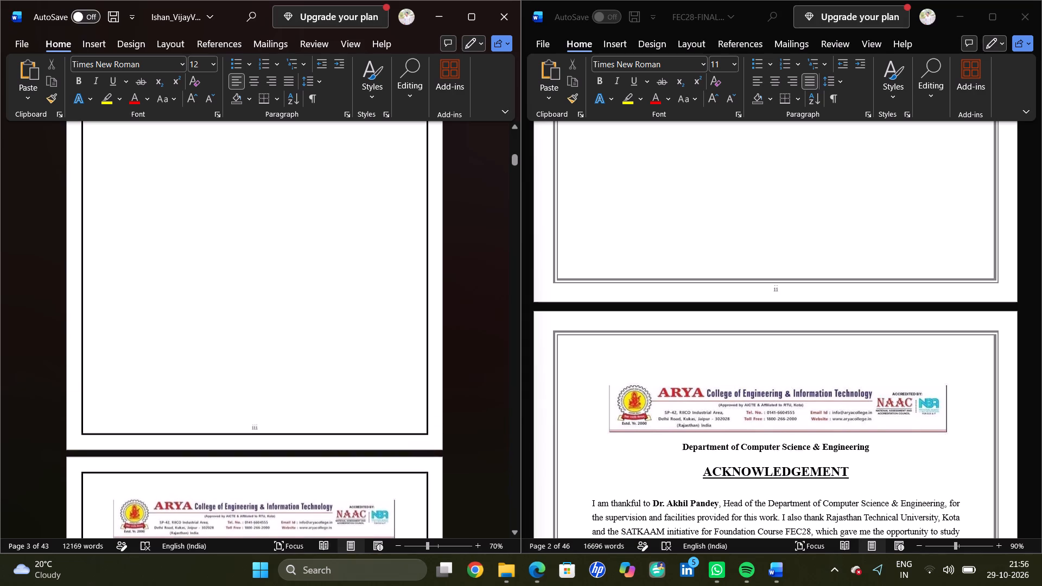
scroll(168, 288, "up", 3)
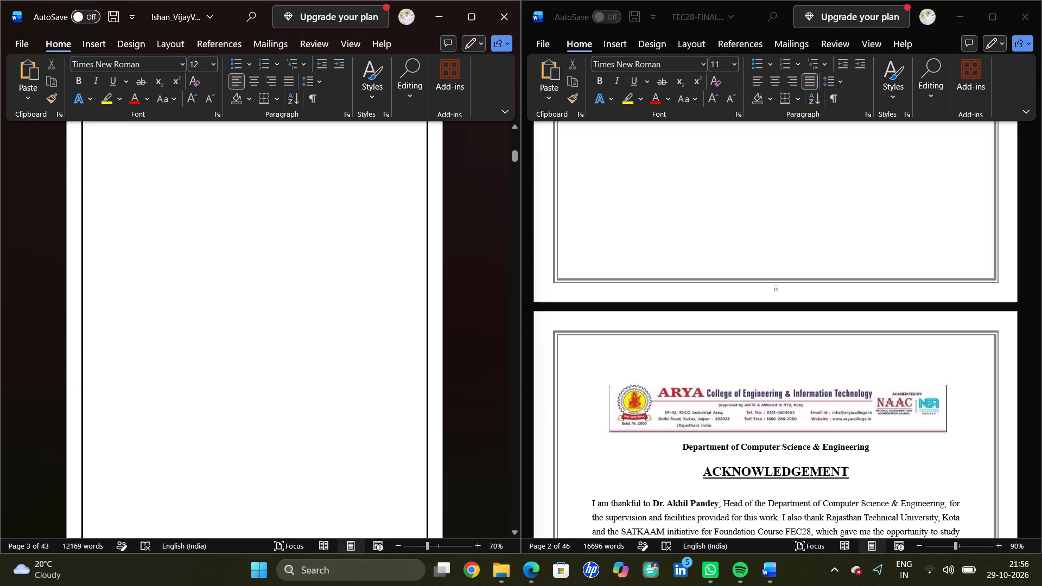
scroll(168, 288, "up", 1)
scroll(181, 437, "down", 3)
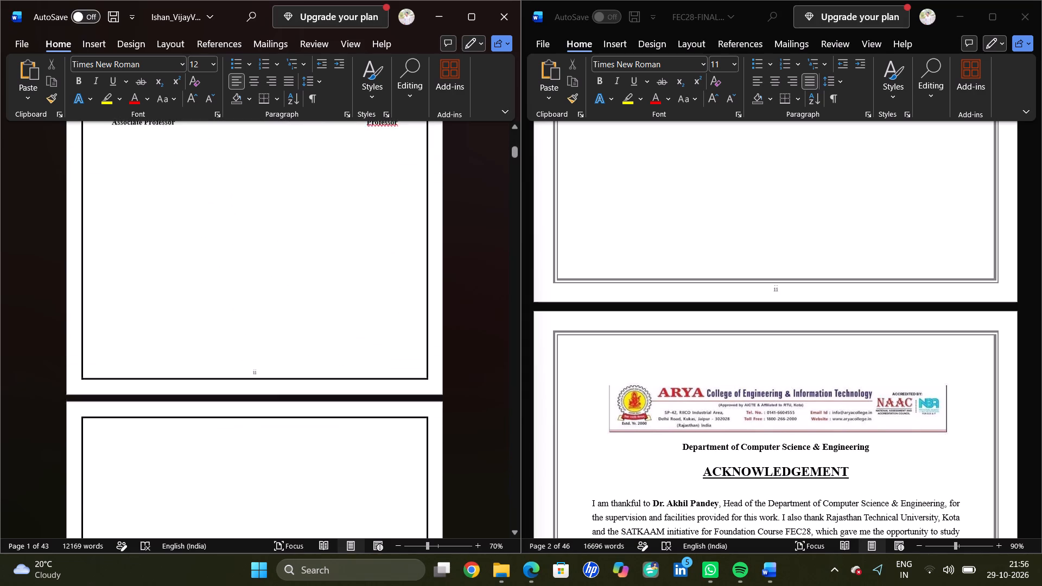
scroll(181, 437, "down", 2)
left_click(181, 437)
left_click(143, 403)
double_click(143, 403)
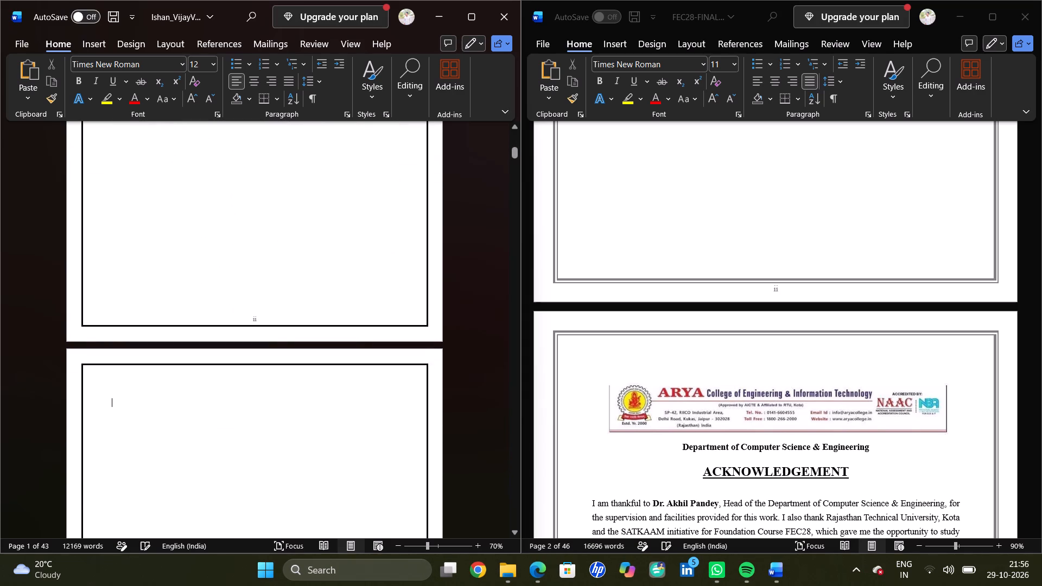
left_click(143, 403)
key("ctrl+Delete")
key("Delete")
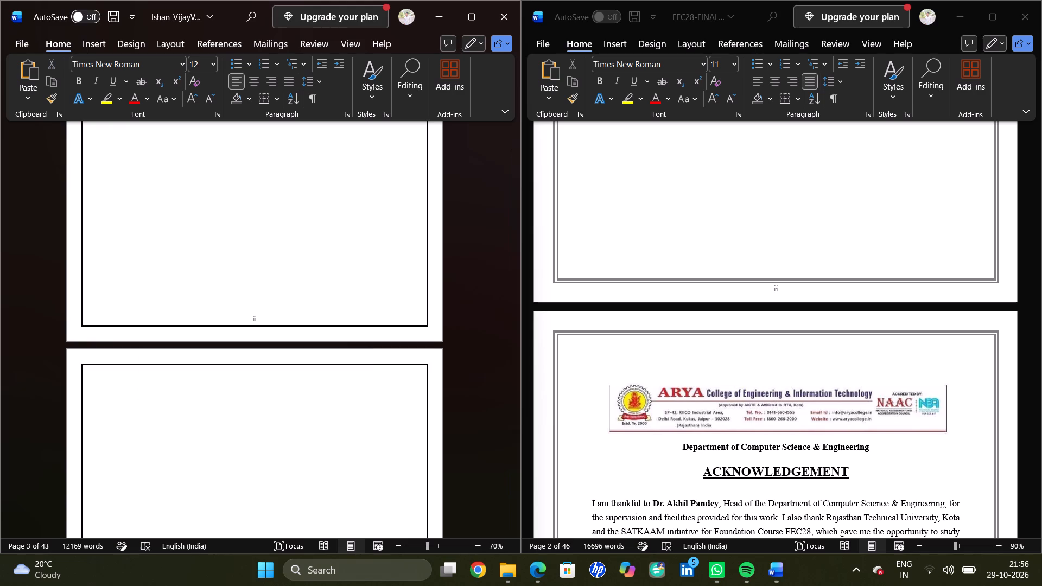
key("ctrl+BackSpace")
key("ctrl+BackSpace")
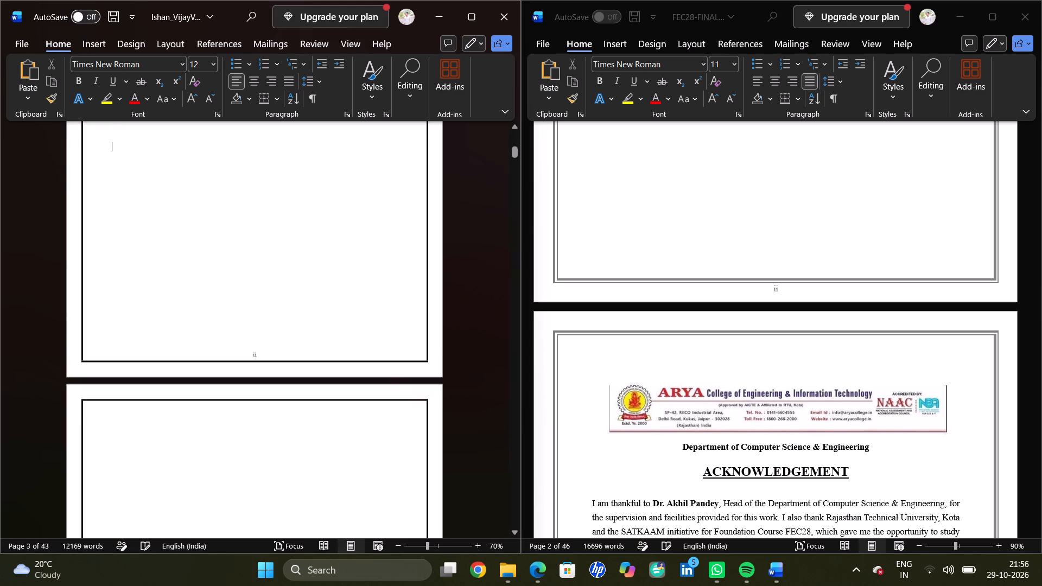
Delete the leftover empty line above the first lines of the blank page iii.
scroll(143, 403, "down", 2)
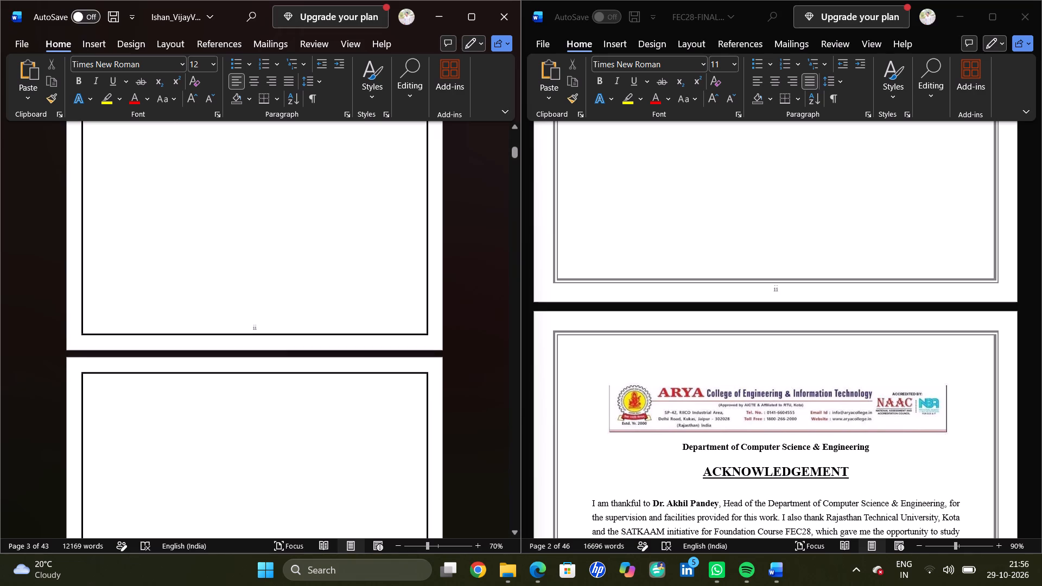
left_click(130, 436)
scroll(130, 436, "down", 1)
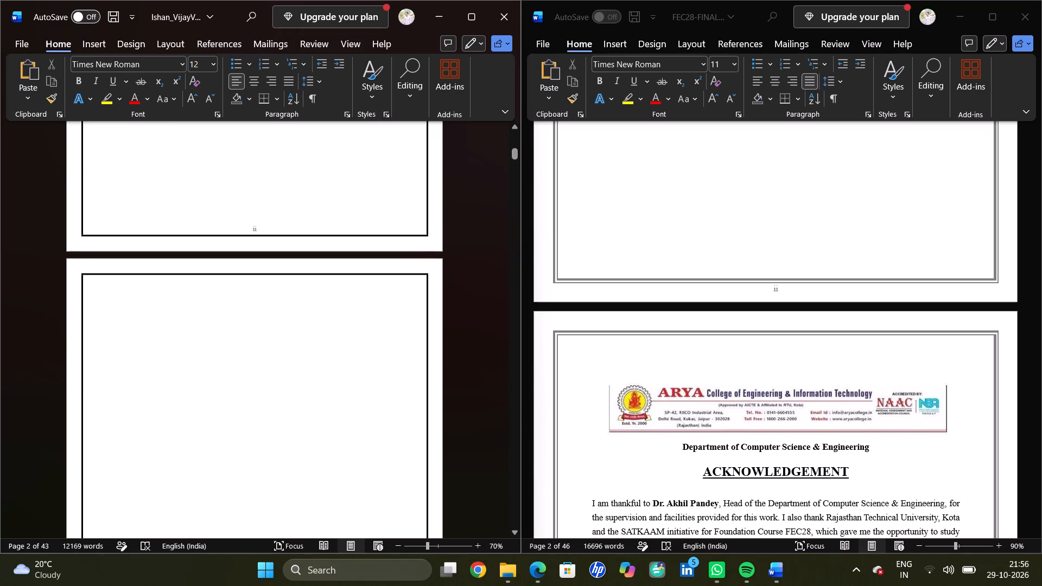
double_click(130, 364)
double_click(123, 328)
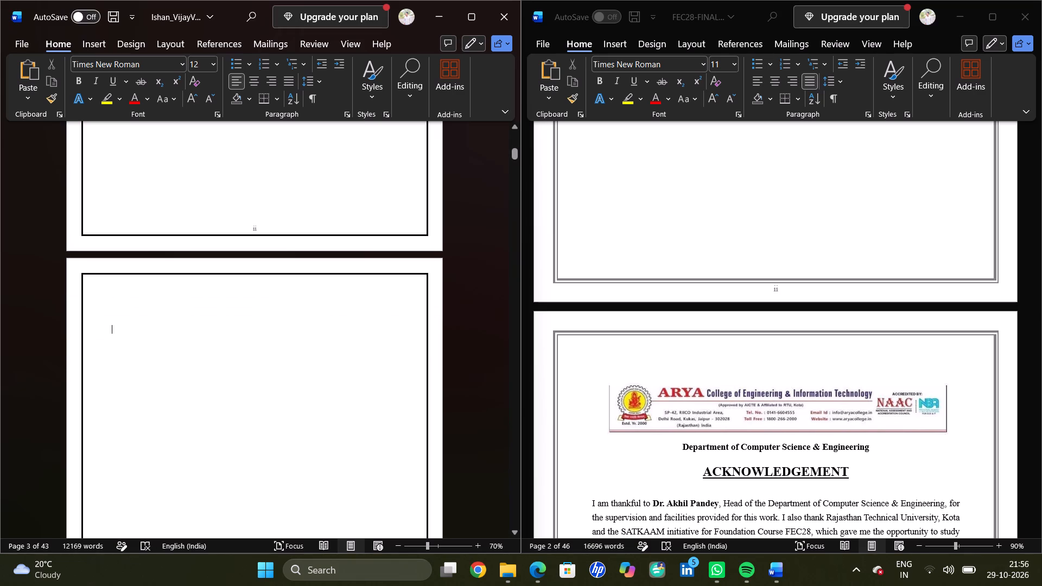
key("ctrl+alt+BackSpace")
key("ctrl+BackSpace")
key("BackSpace")
Examine the blank page iii and the Certificate and Acknowledgement pages around it in the other student's report.
scroll(123, 328, "down", 2)
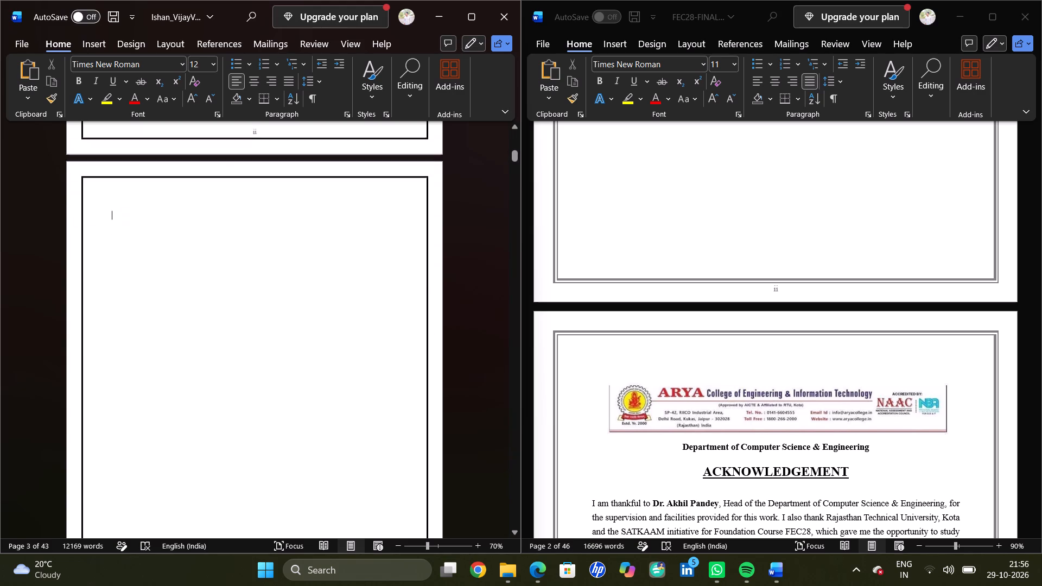
scroll(123, 328, "down", 2)
scroll(123, 328, "up", 2)
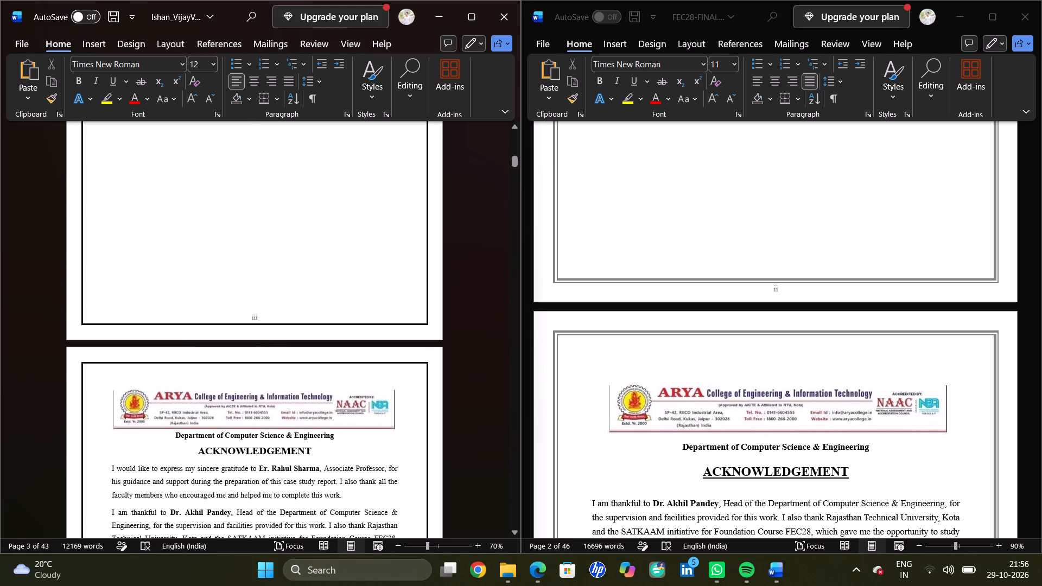
scroll(123, 328, "up", 1)
scroll(123, 328, "down", 1)
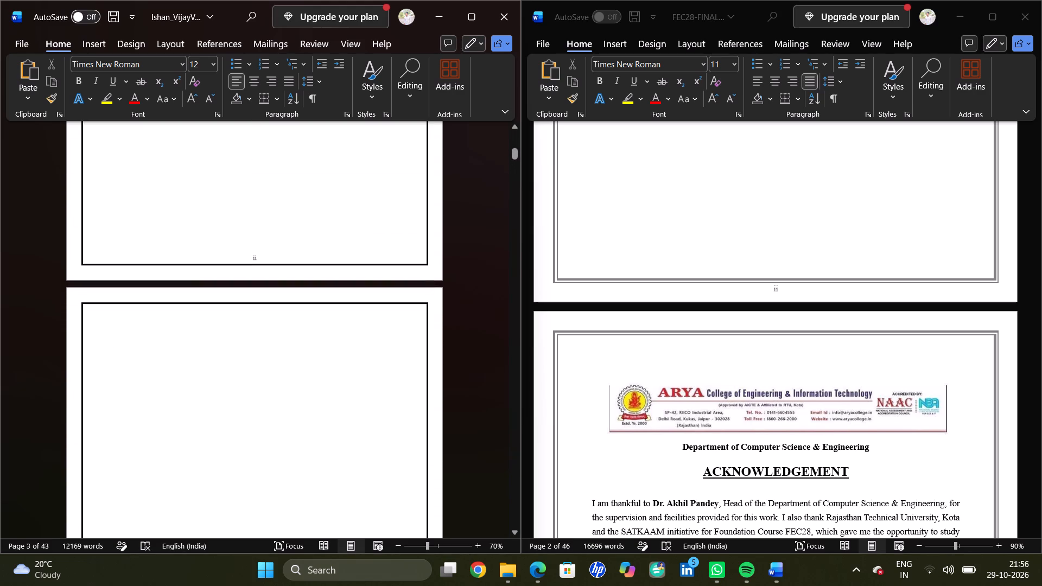
scroll(123, 328, "down", 1)
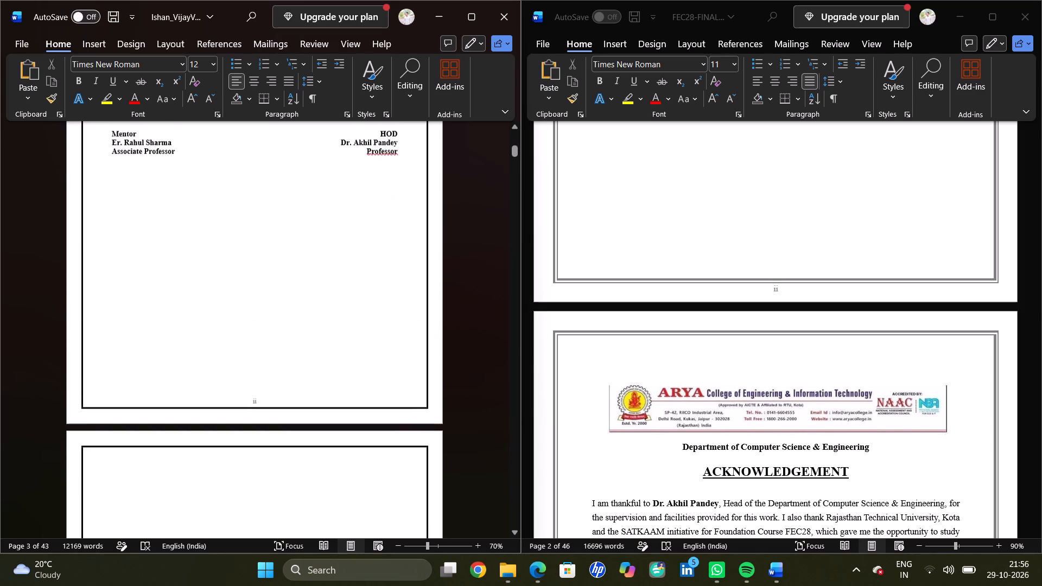
Underline the ACKNOWLEDGEMENT heading in the other student's report.
scroll(123, 328, "down", 6)
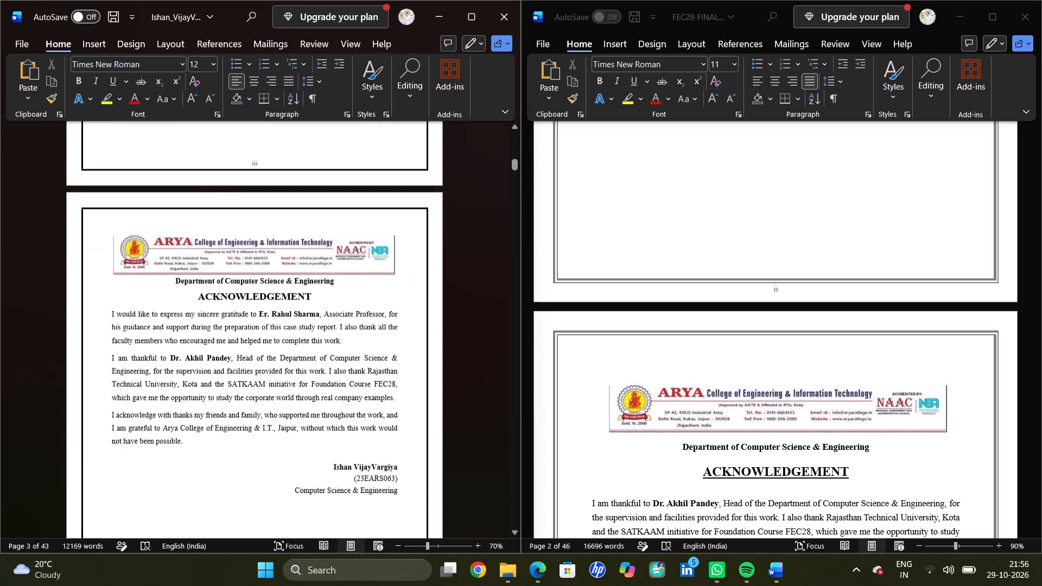
left_click_drag(309, 273, 259, 273)
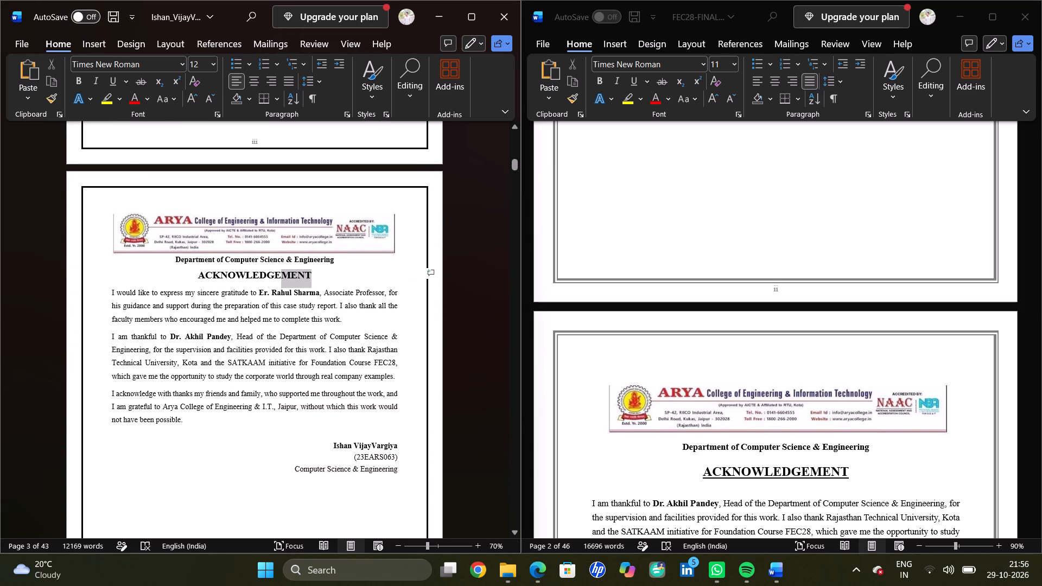
left_click_drag(259, 273, 202, 281)
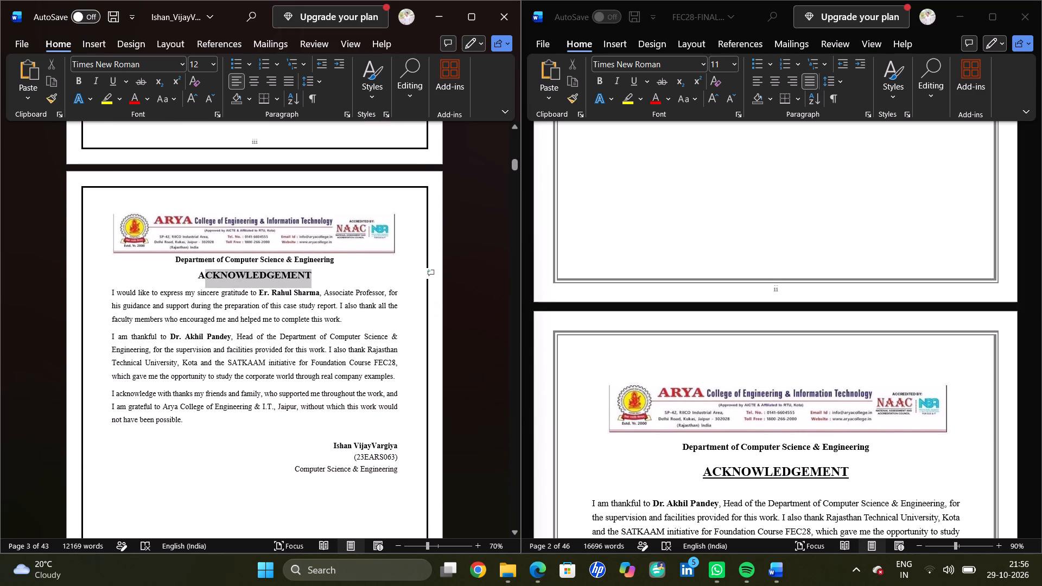
left_click_drag(202, 281, 198, 282)
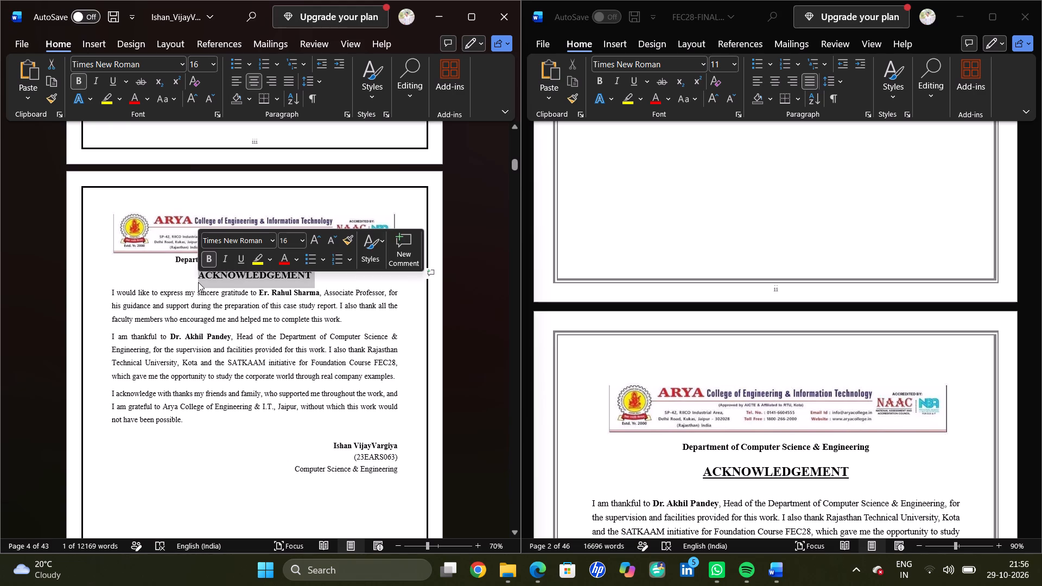
left_click(111, 84)
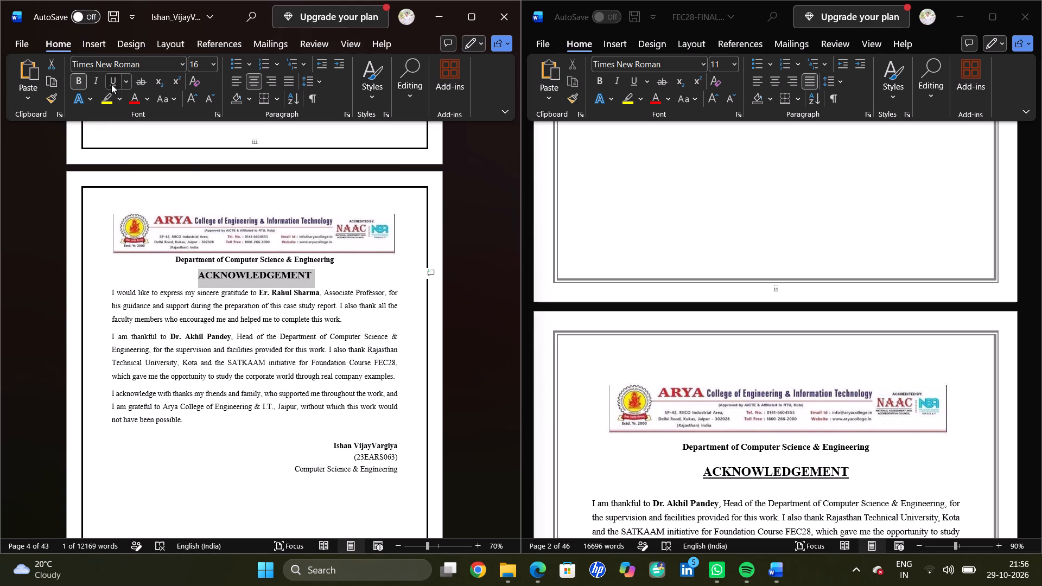
left_click(278, 438)
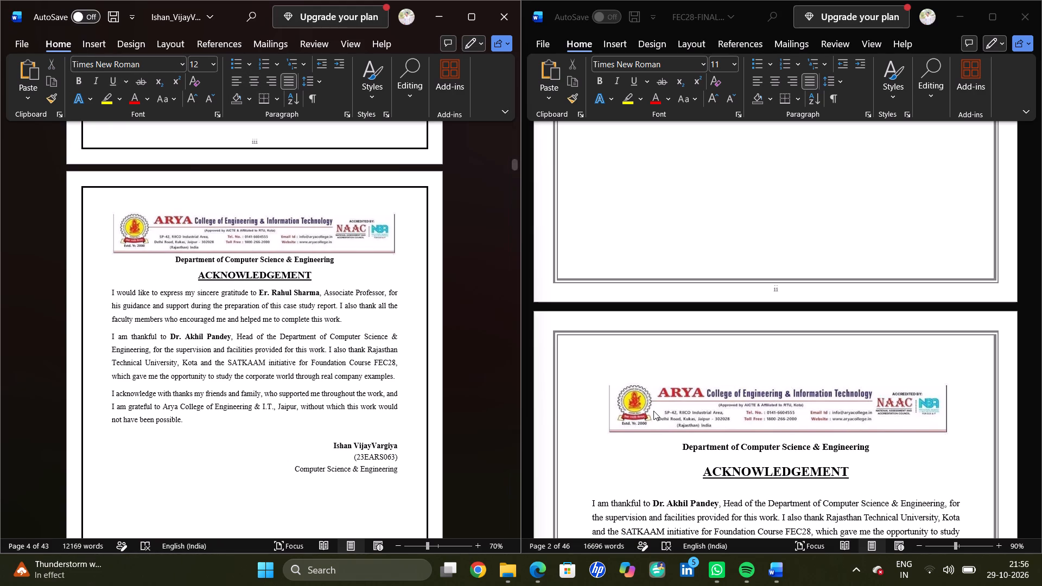
On the other student's cover page, replace FOUNDATION COURSE at the start of the title with A, giving A CASE STUDY REPORT.
scroll(657, 412, "down", 3)
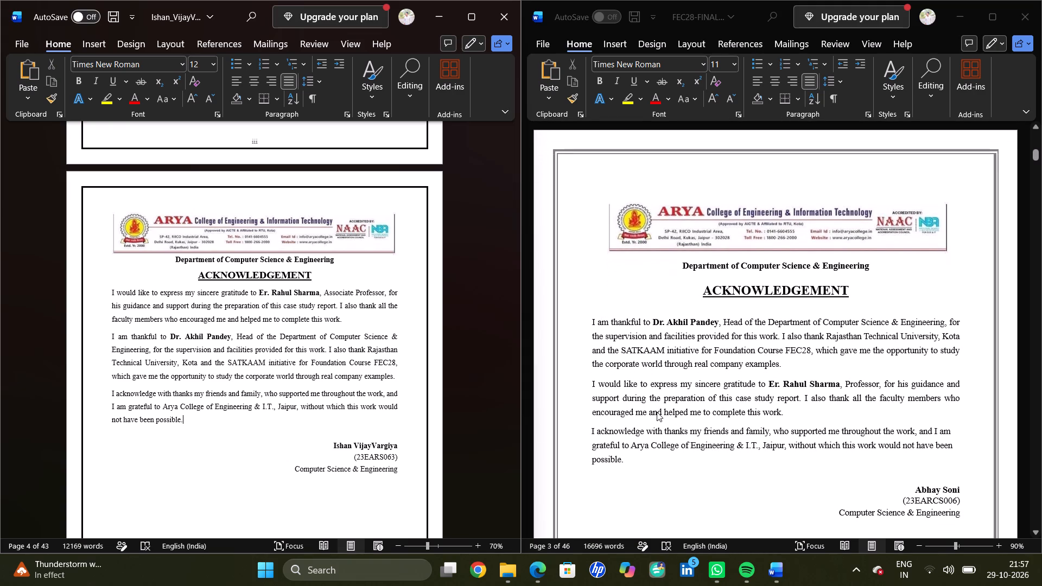
scroll(657, 412, "up", 2)
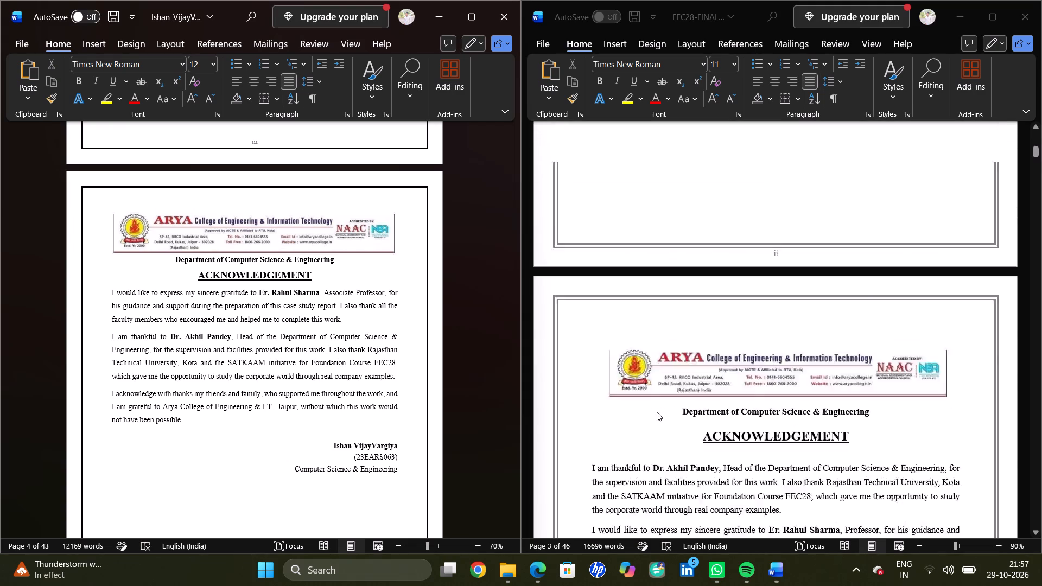
scroll(657, 412, "up", 11)
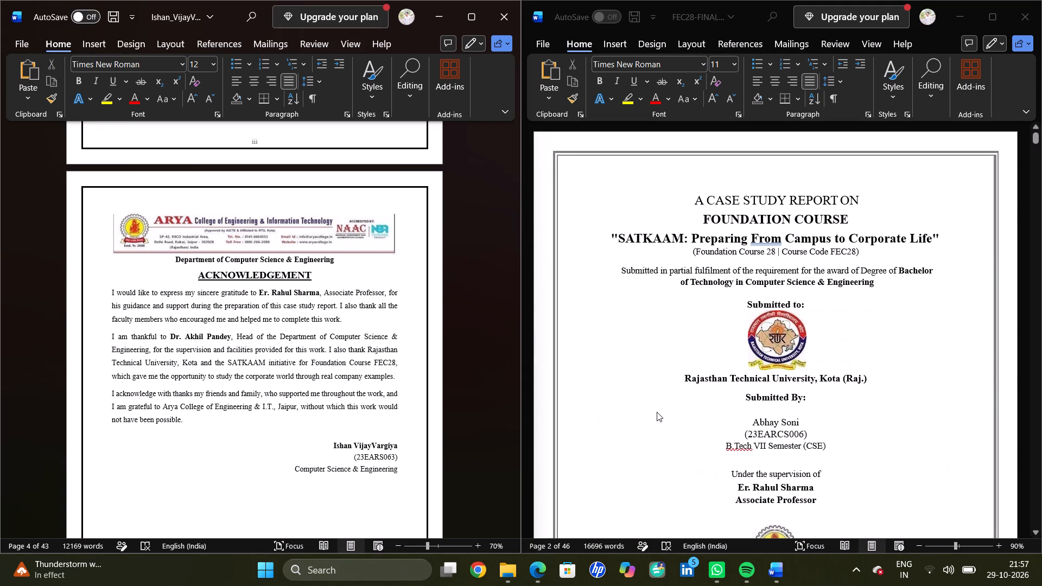
scroll(254, 247, "up", 9)
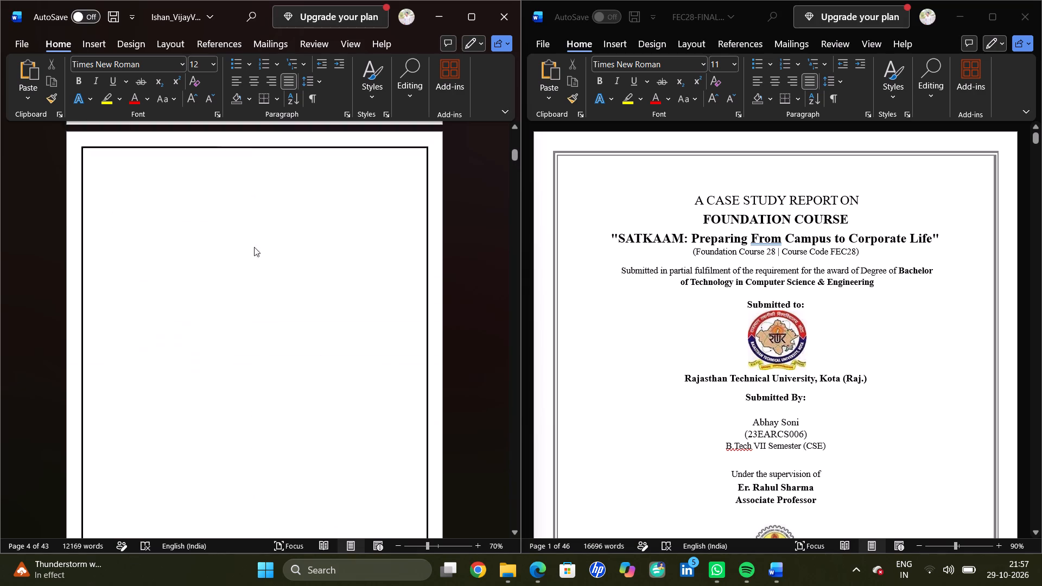
scroll(254, 247, "up", 8)
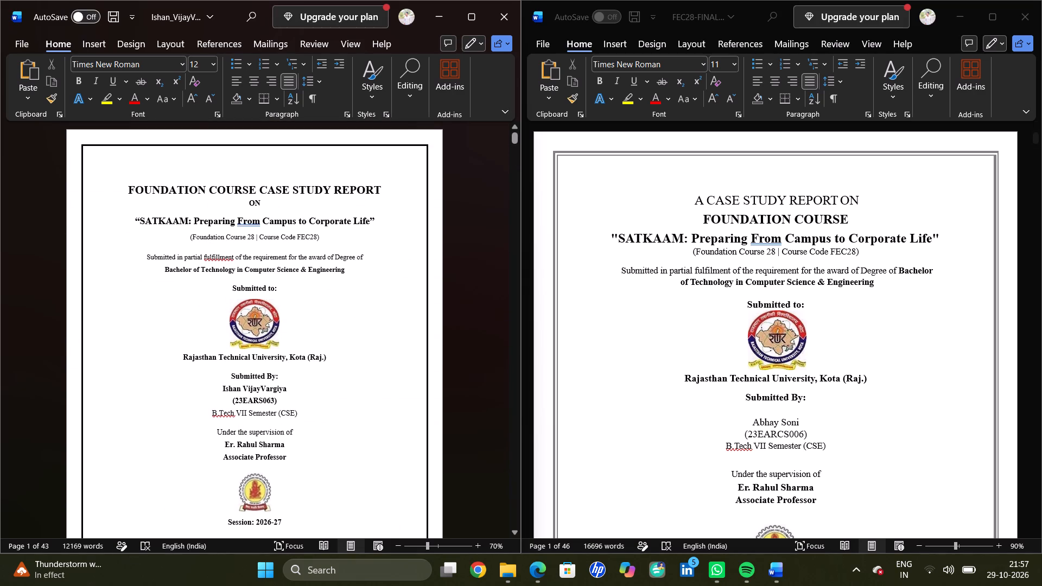
left_click_drag(255, 187, 143, 181)
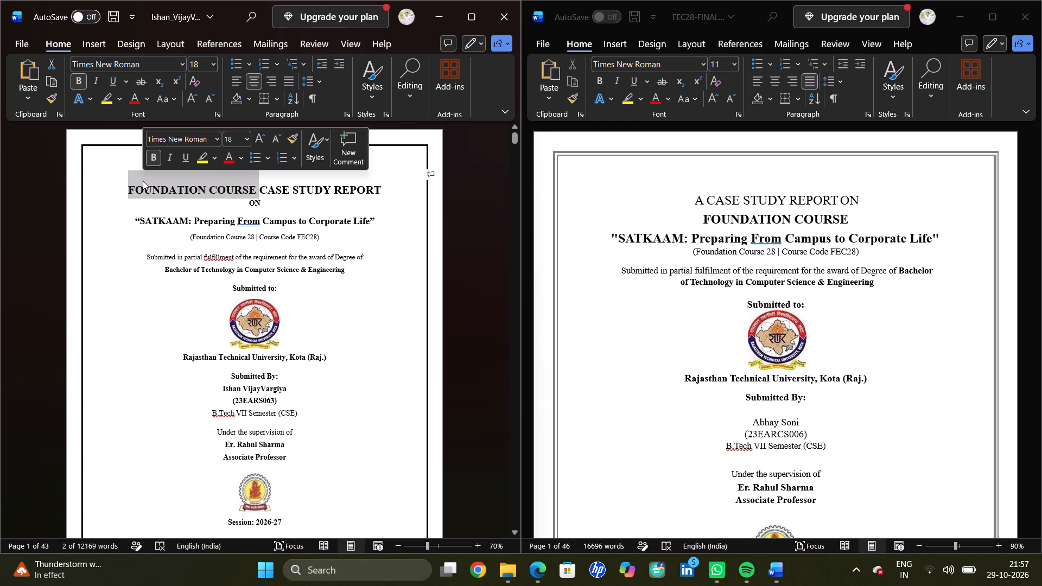
key("BackSpace")
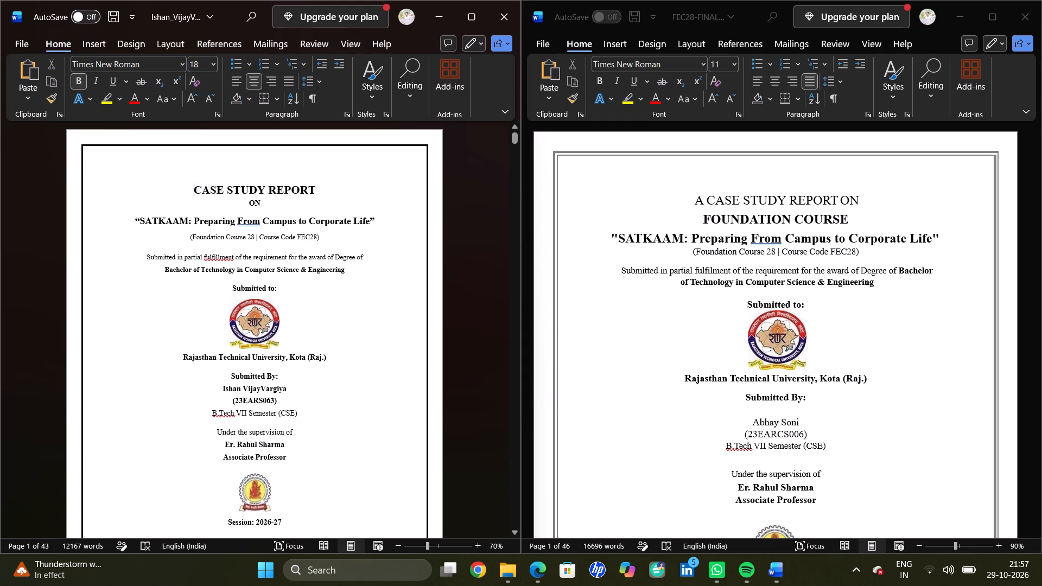
key("space")
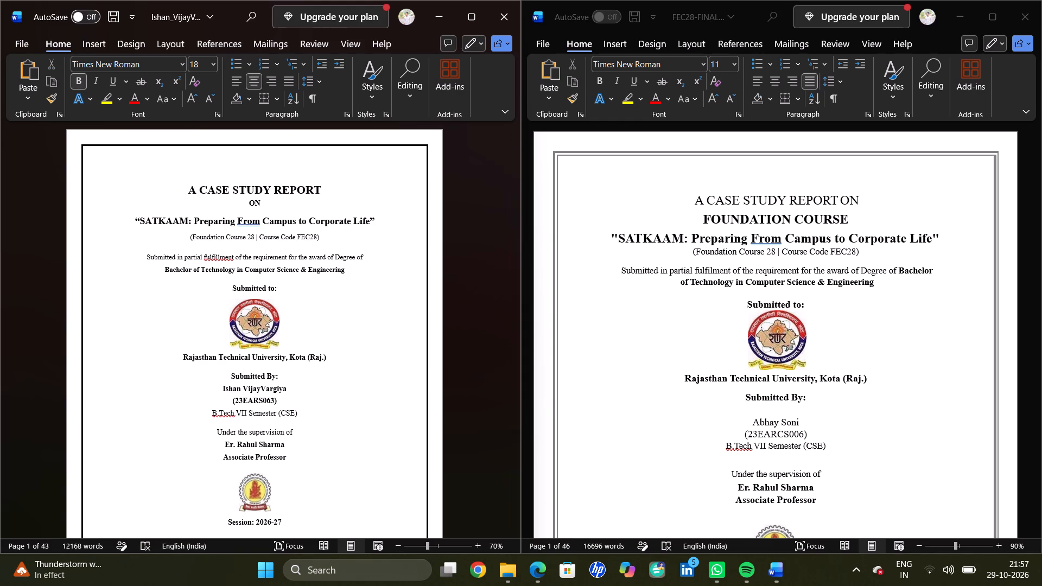
Move the separate ON line up onto the end of the A CASE STUDY REPORT title line.
key("Right")
key("Right")
key("Right")
key("Right")
key("Right")
key("Right")
key("Right")
key("Right")
key("Right")
key("Right")
key("Right")
key("Right")
key("Right")
key("Right")
key("Right")
key("Right")
key("Right")
key("Right")
key("BackSpace")
key("BackSpace")
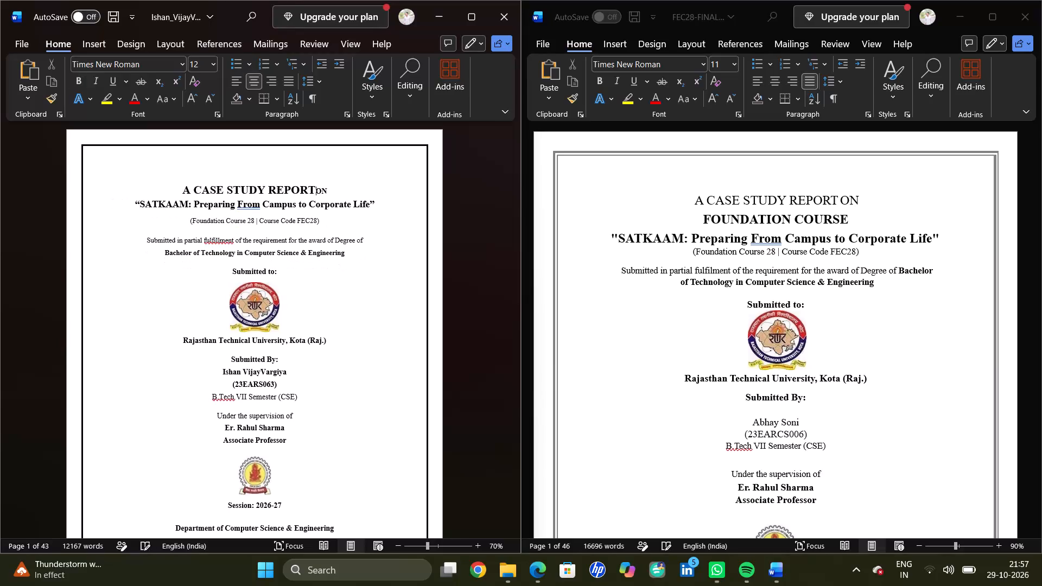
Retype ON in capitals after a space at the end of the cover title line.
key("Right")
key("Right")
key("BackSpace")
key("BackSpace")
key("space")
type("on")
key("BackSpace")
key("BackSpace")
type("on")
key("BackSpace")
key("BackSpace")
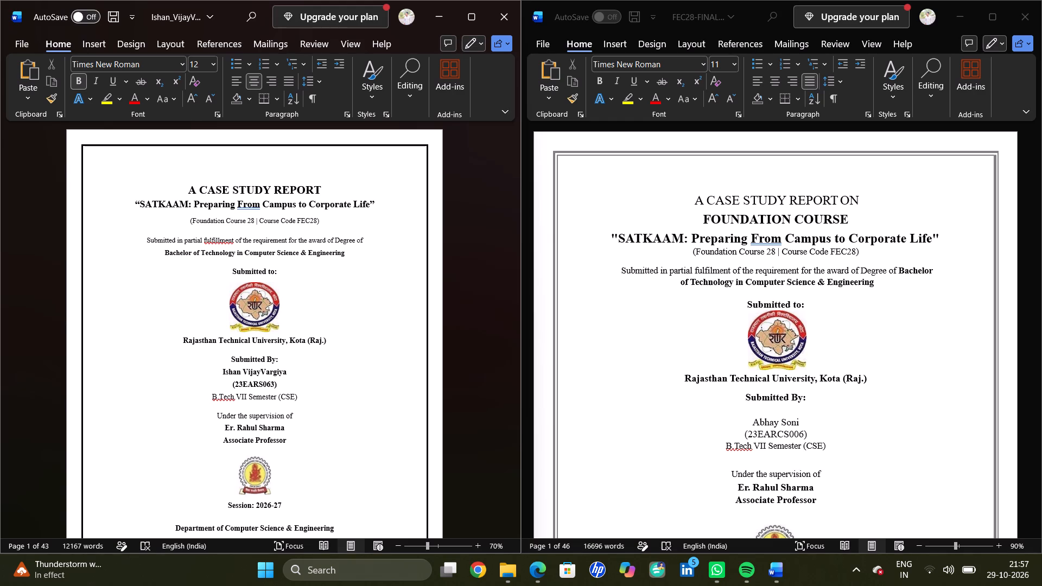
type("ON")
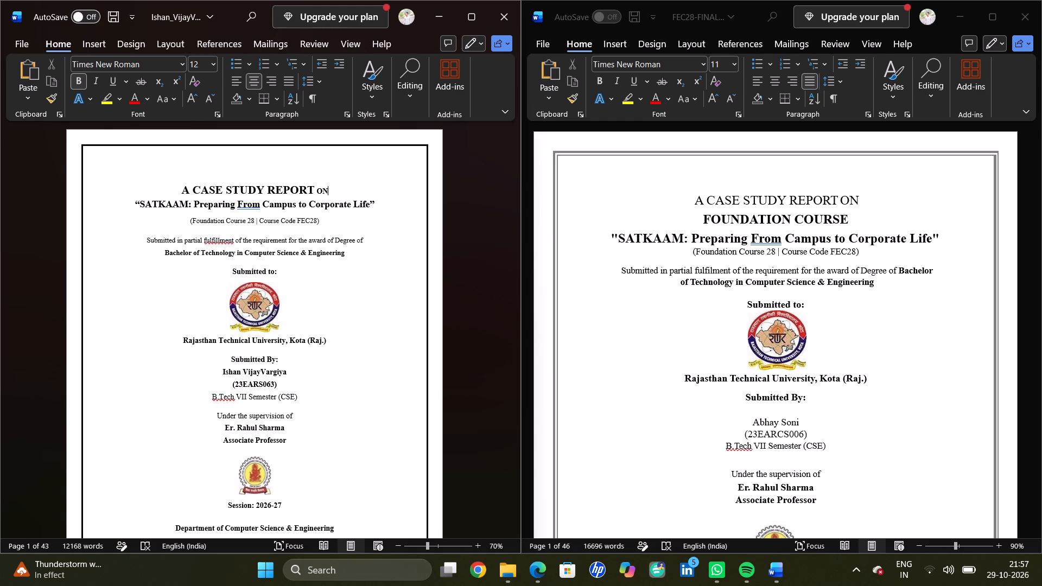
Replace the small ON at the end of the cover title with ON in the title's 18 pt size.
key("Left")
key("Left")
key("Left")
key("Right")
key("Left")
key("Right")
key("Right")
key("Right")
key("Right")
key("Left")
key("BackSpace")
key("BackSpace")
key("Left")
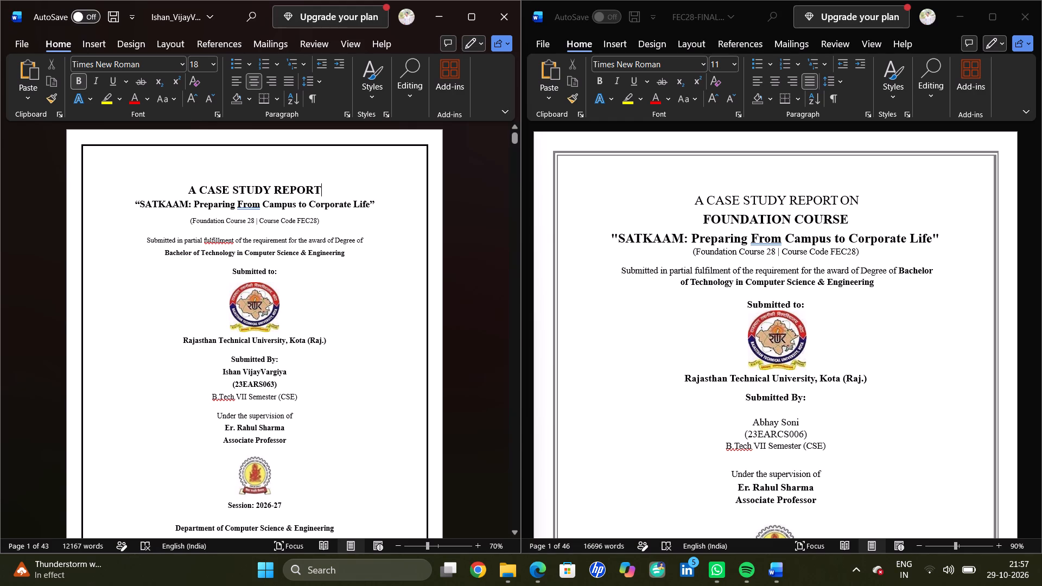
key("space")
type("ON")
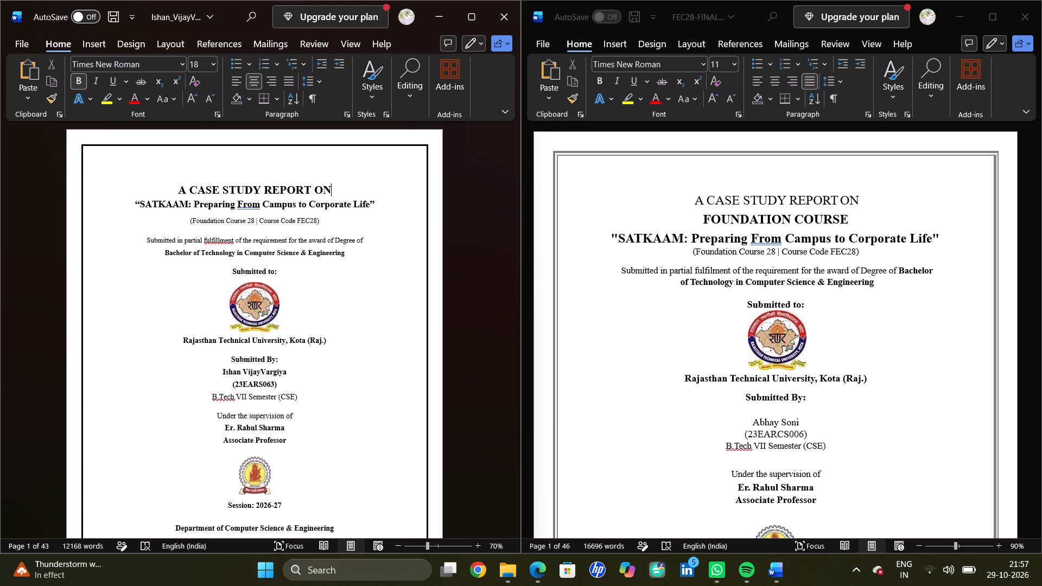
Add a new line reading FOUNDATION COURSE below A CASE STUDY REPORT ON on the cover page.
key("Return")
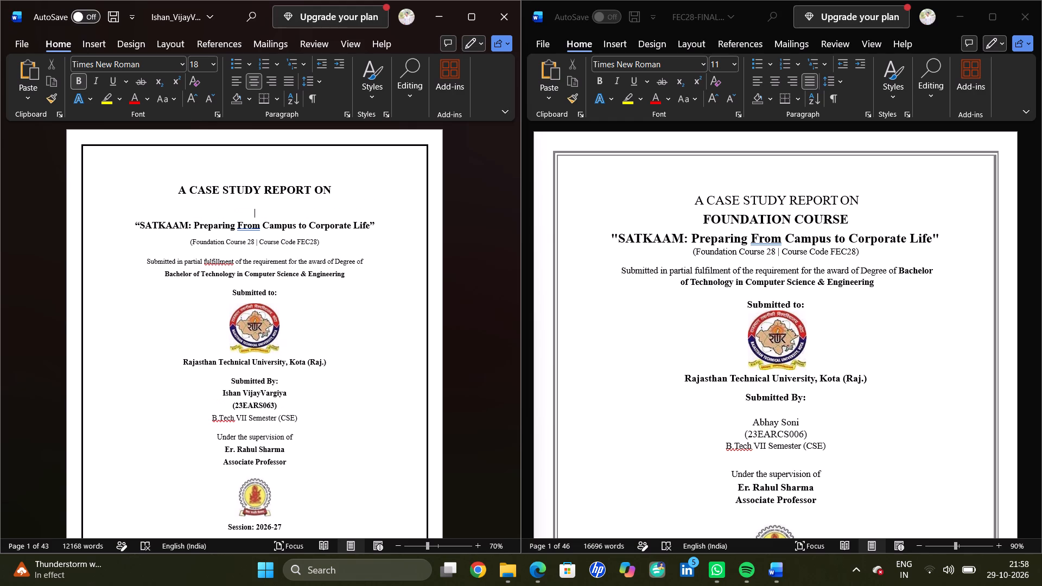
type("FOUNDATION")
key("space")
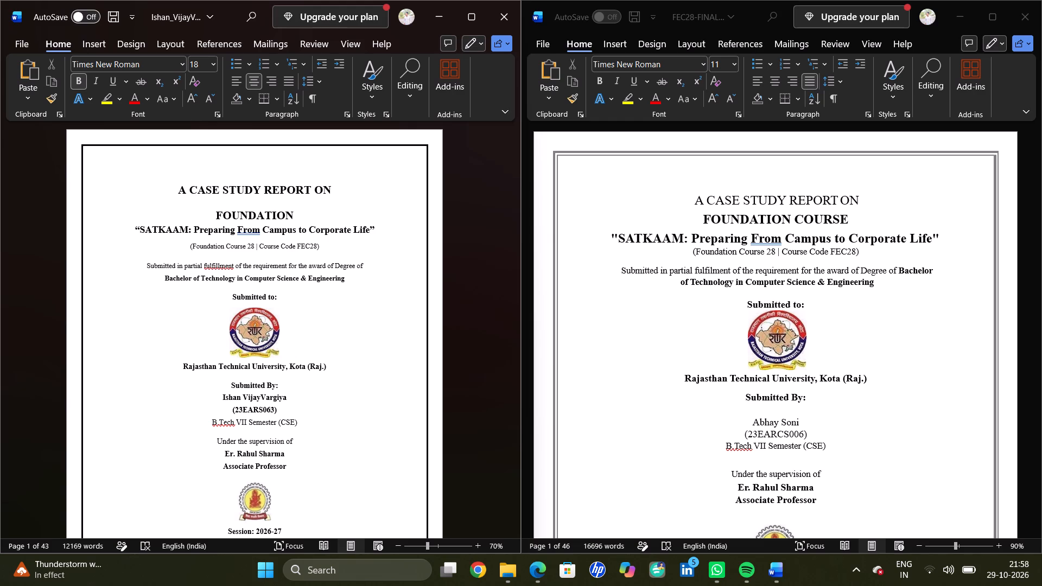
type("COURSE")
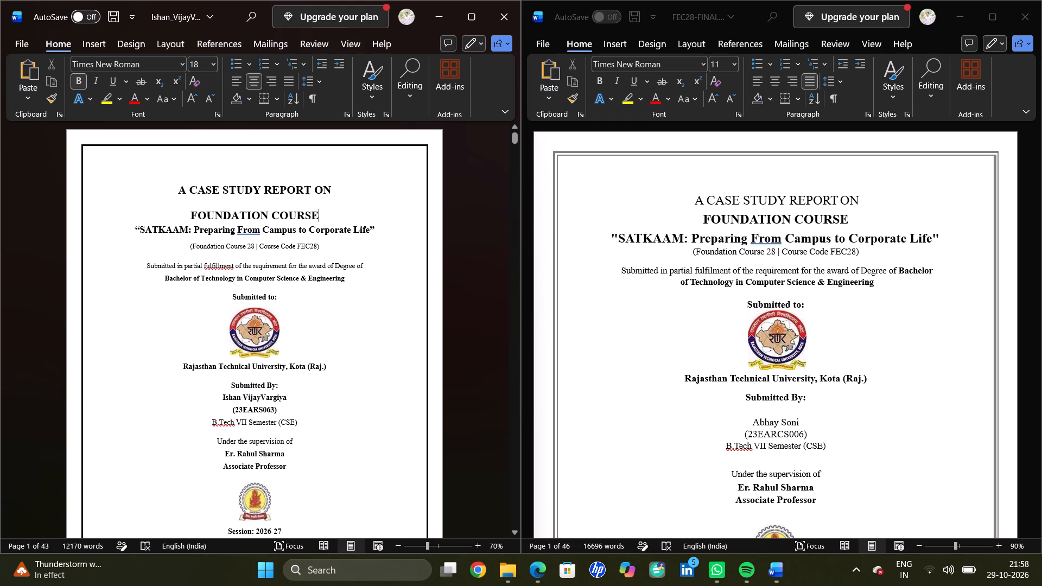
Remove the bold formatting from the A CASE STUDY REPORT ON line.
left_click_drag(333, 190, 177, 190)
left_click(77, 78)
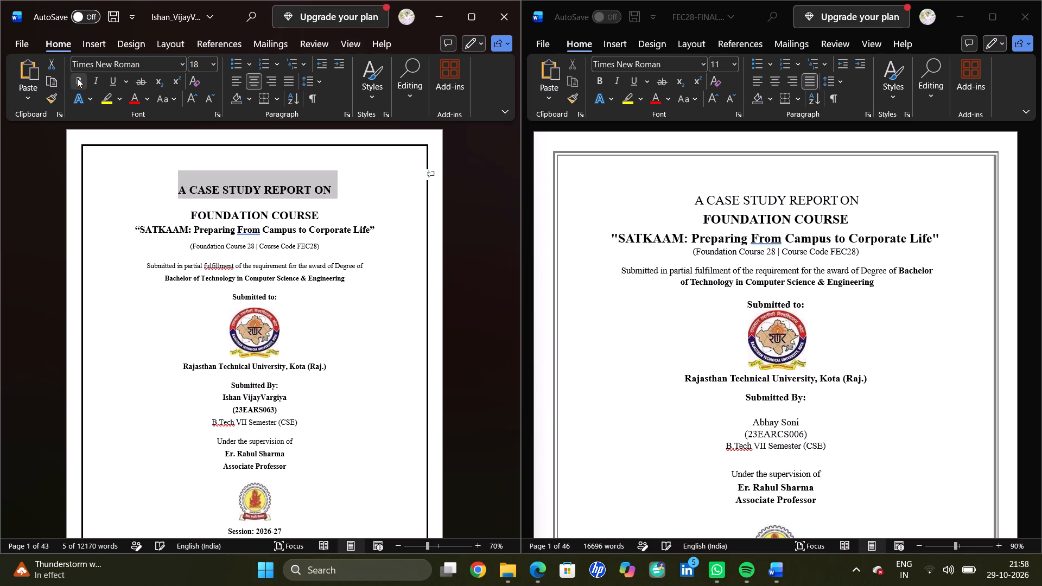
left_click(125, 218)
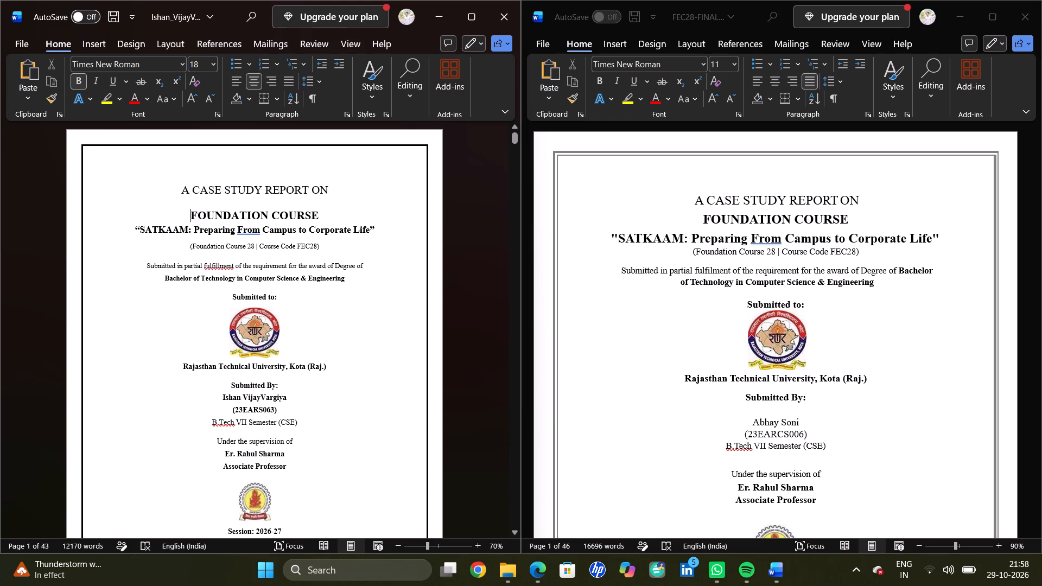
Check the title size in the FEC28-FINAL report and reduce the other student's A CASE STUDY REPORT ON line to 16 pt.
scroll(365, 266, "up", 1, "ctrl")
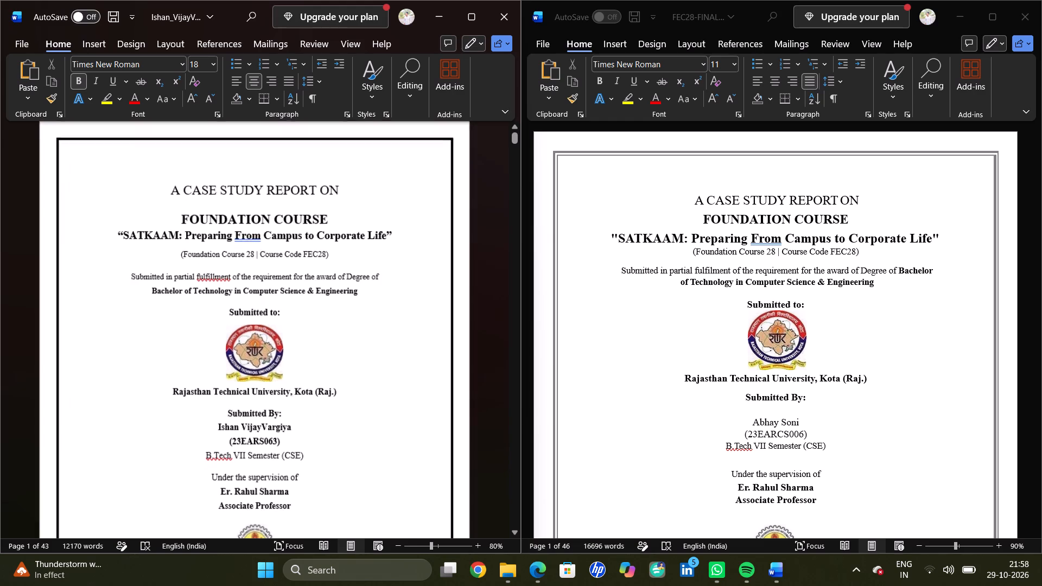
scroll(365, 266, "up", 1, "ctrl")
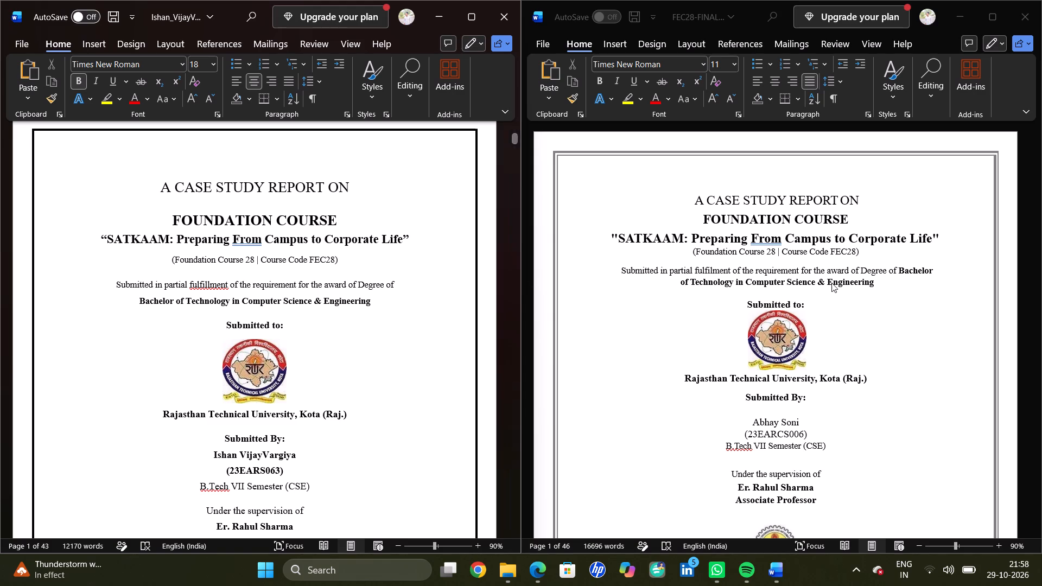
left_click(843, 245)
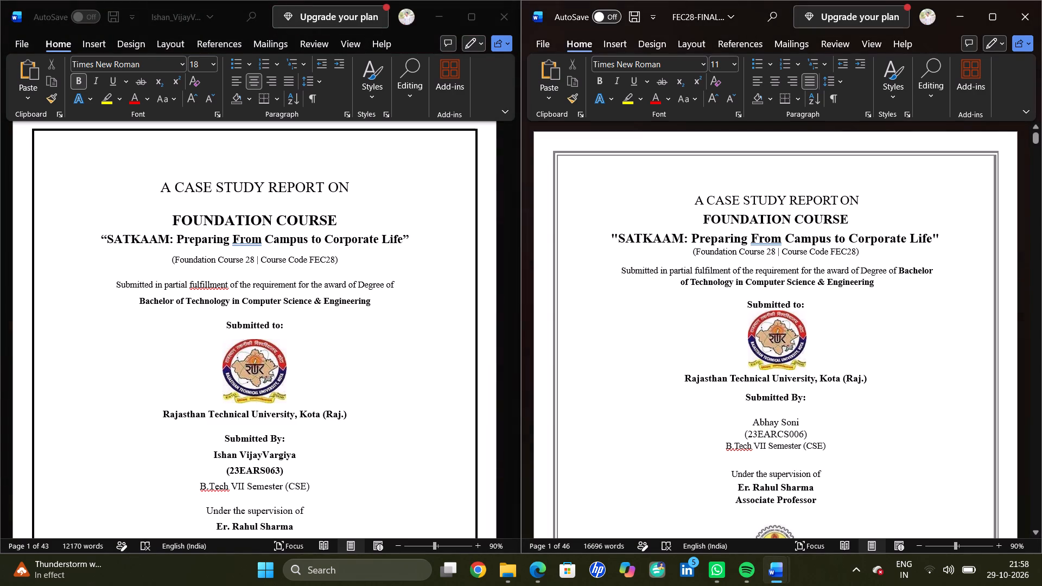
left_click(848, 214)
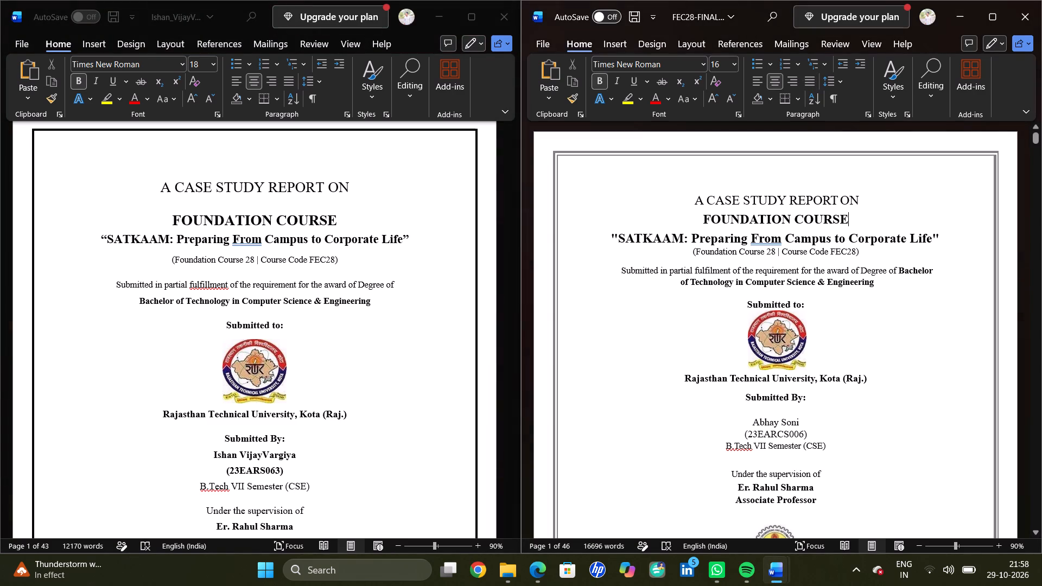
left_click(862, 198)
left_click(363, 182)
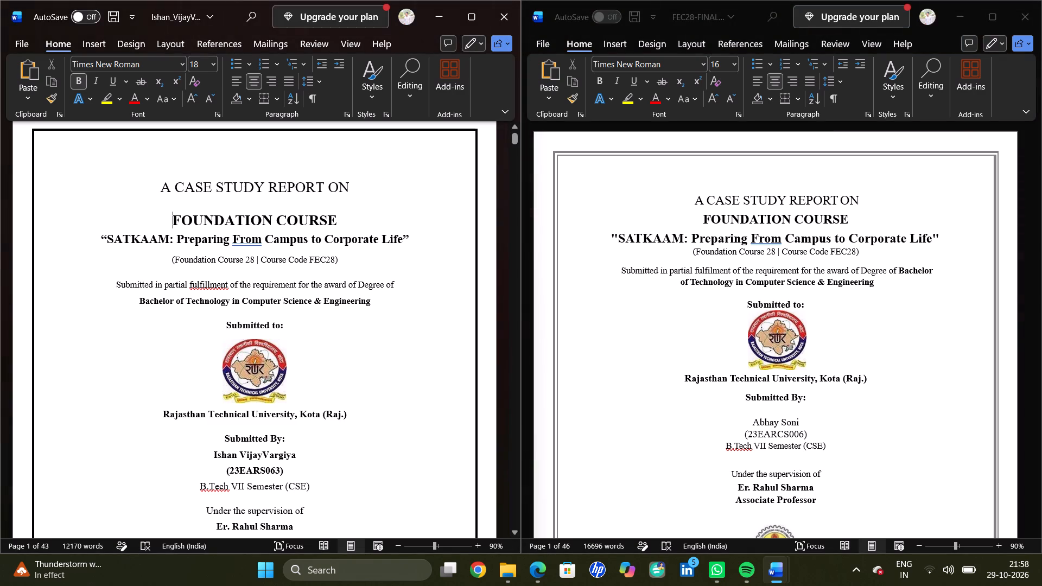
left_click(348, 191)
left_click_drag(348, 191, 298, 192)
left_click_drag(298, 192, 162, 191)
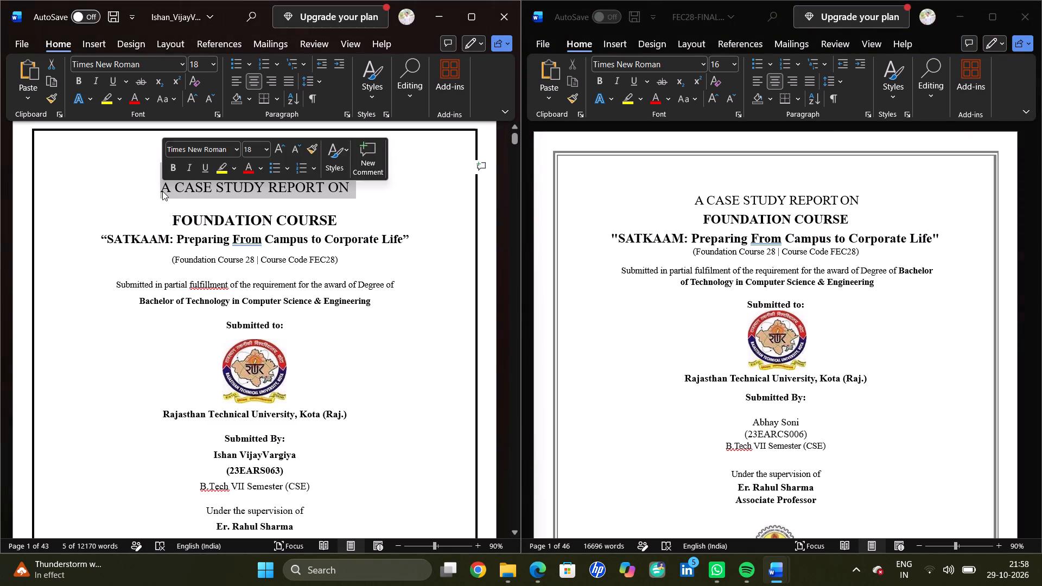
left_click(205, 99)
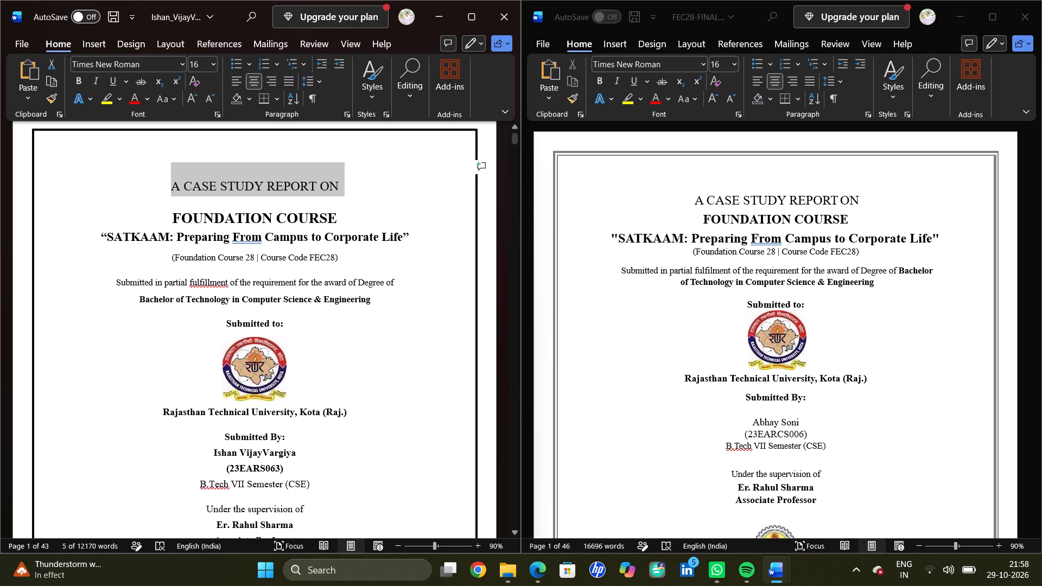
Check the SATKAAM title's size in the FEC28-FINAL report and set the other student's FOUNDATION COURSE and SATKAAM title lines to 16 pt.
left_click_drag(340, 218, 200, 231)
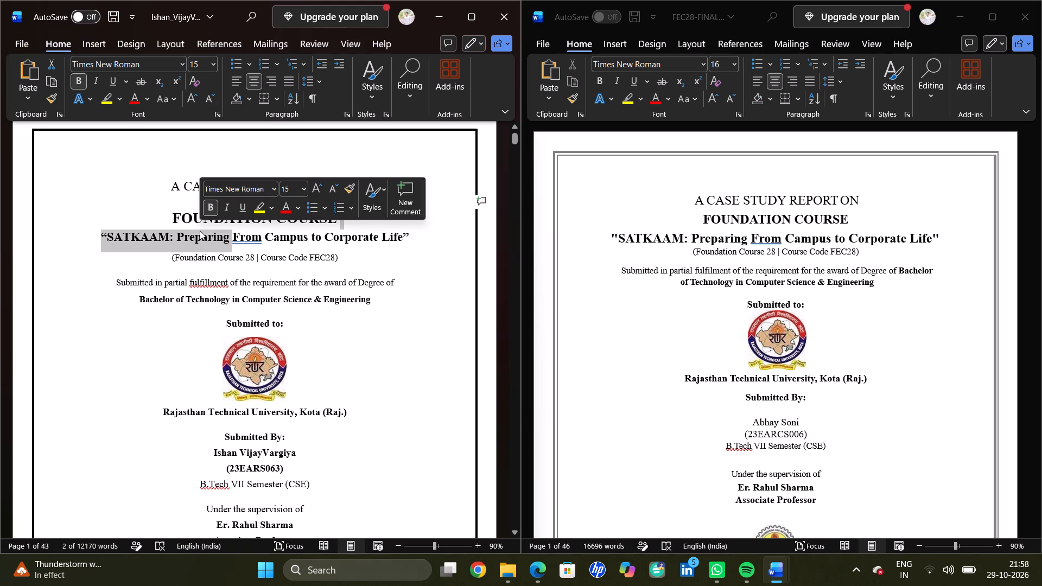
left_click(725, 292)
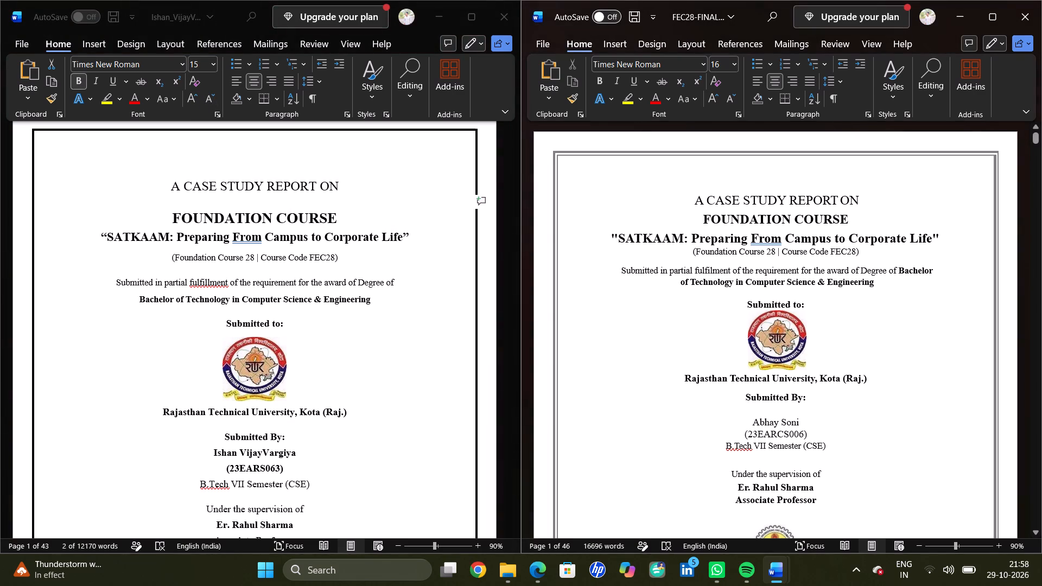
left_click(622, 239)
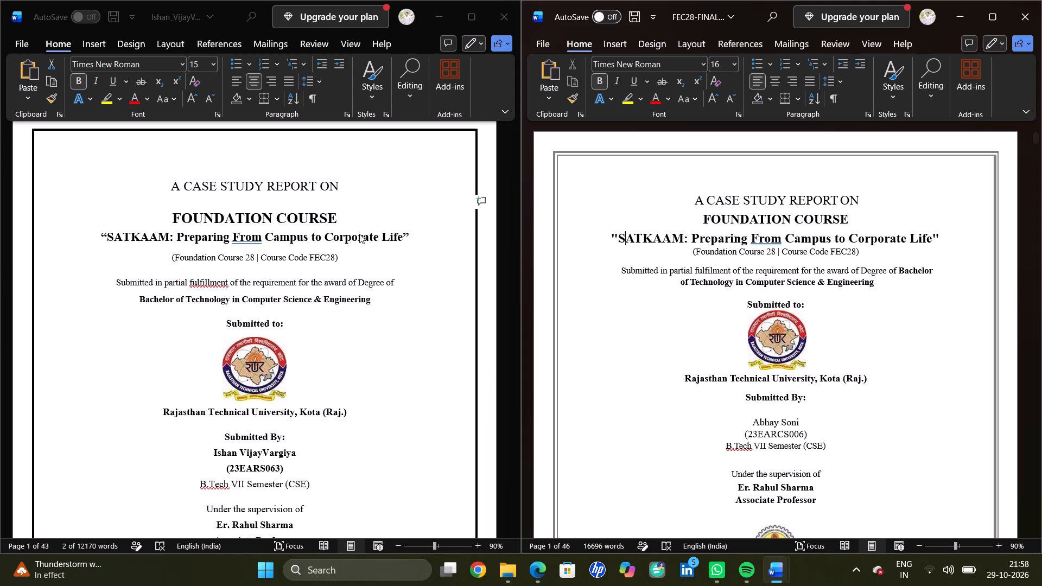
left_click_drag(390, 222, 392, 236)
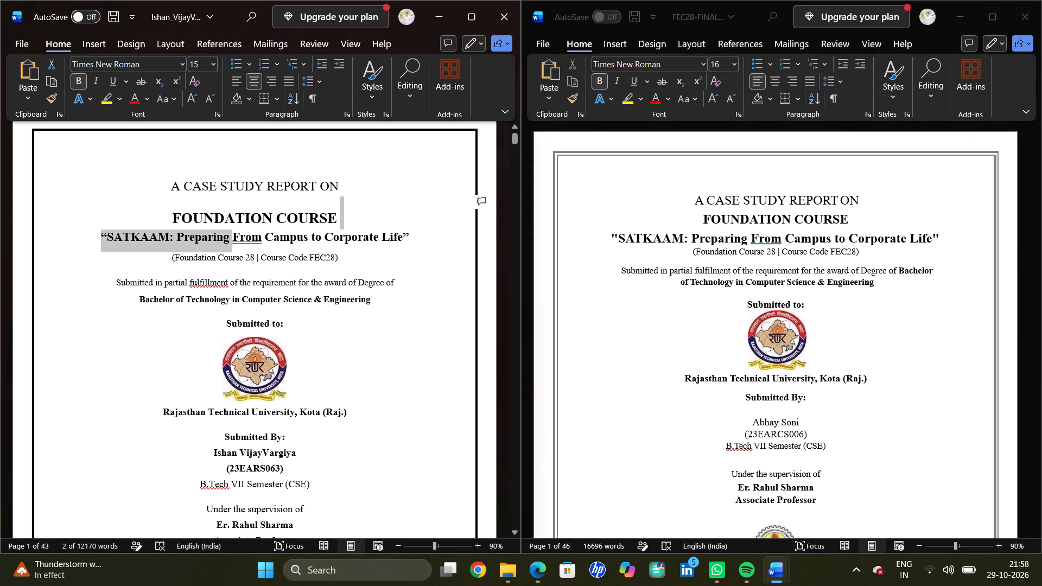
left_click_drag(406, 238, 215, 221)
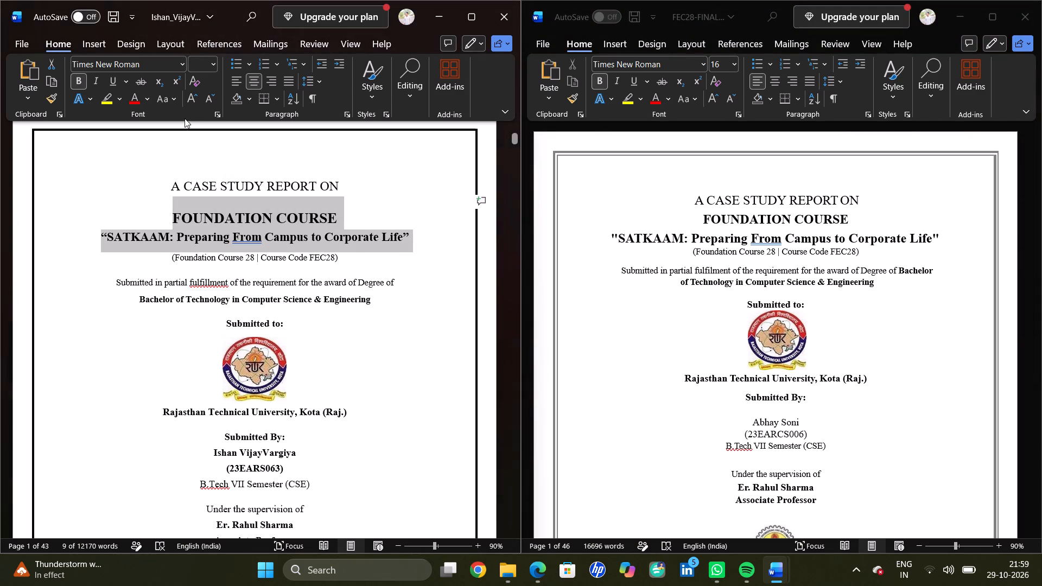
left_click(214, 65)
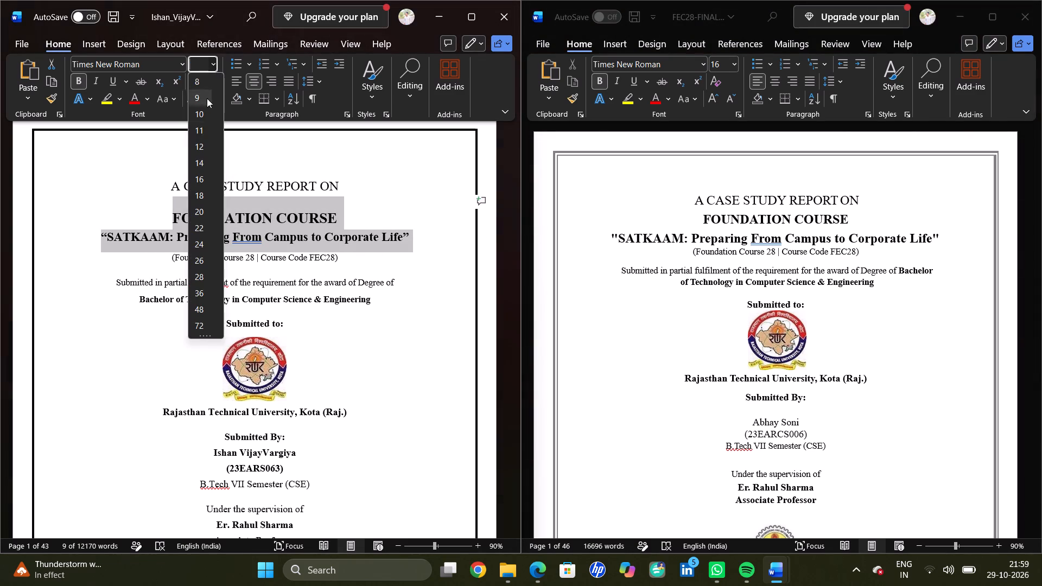
left_click(199, 176)
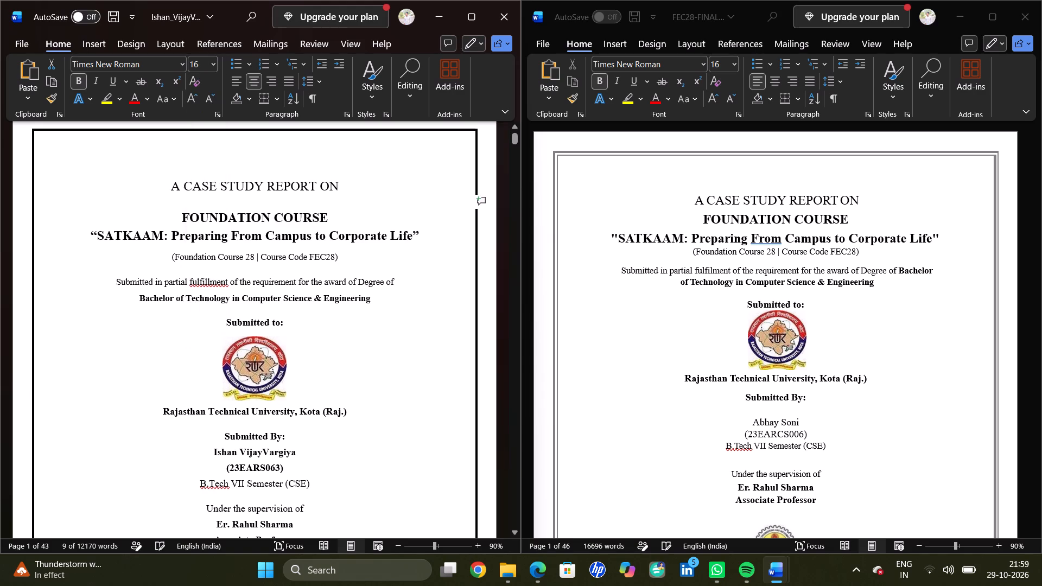
left_click(386, 267)
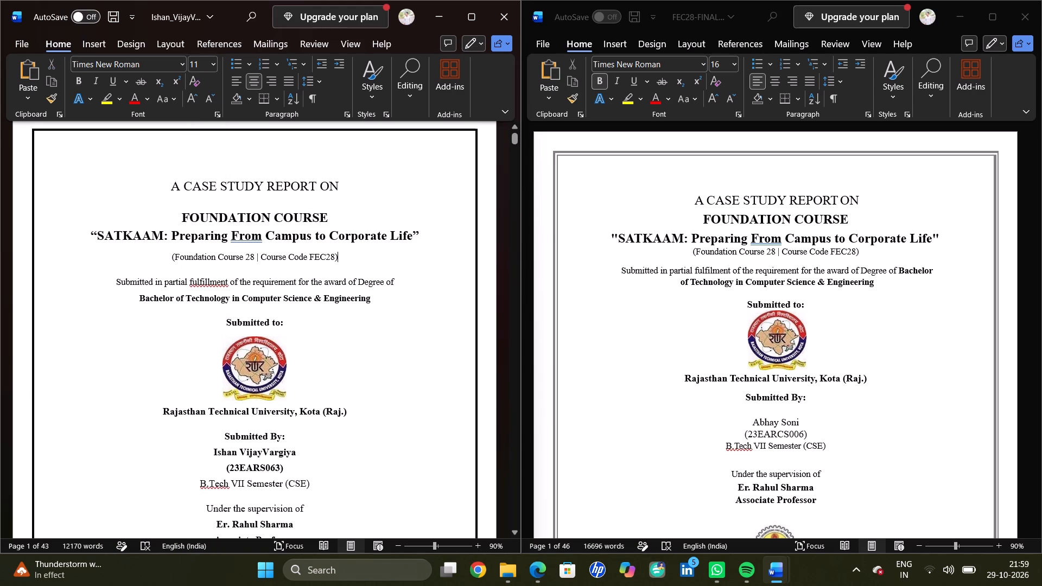
Compare the rest of the cover page in both reports, from the submission details down to the college name and address.
scroll(386, 267, "down", 1)
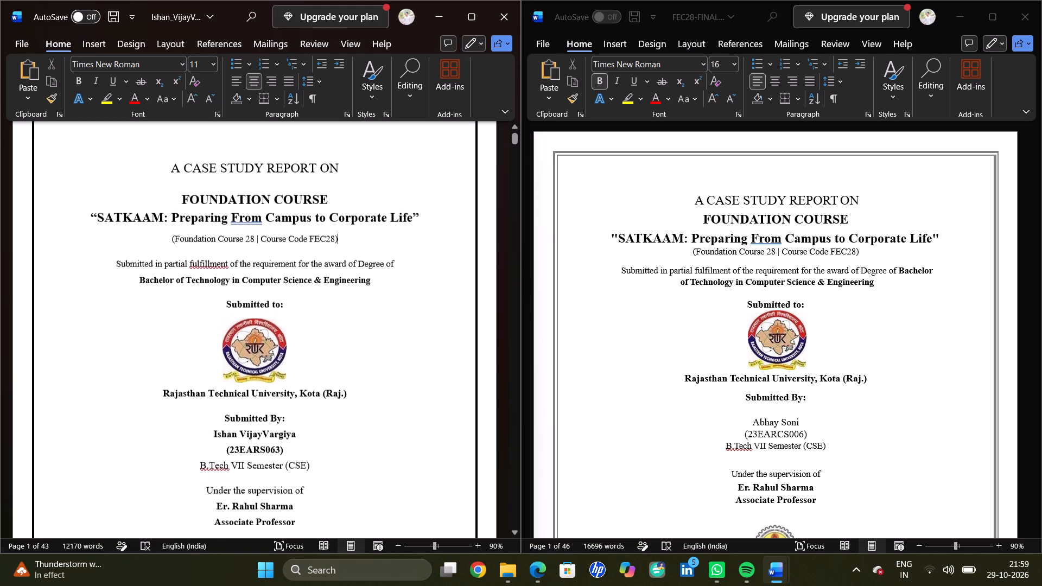
scroll(386, 267, "down", 3)
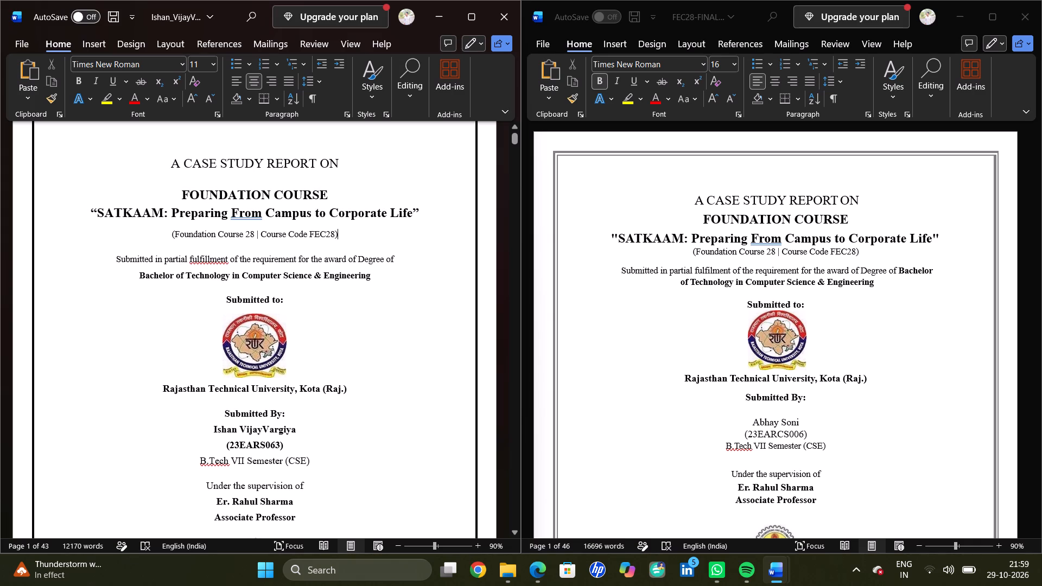
scroll(386, 267, "down", 1)
left_click(373, 267)
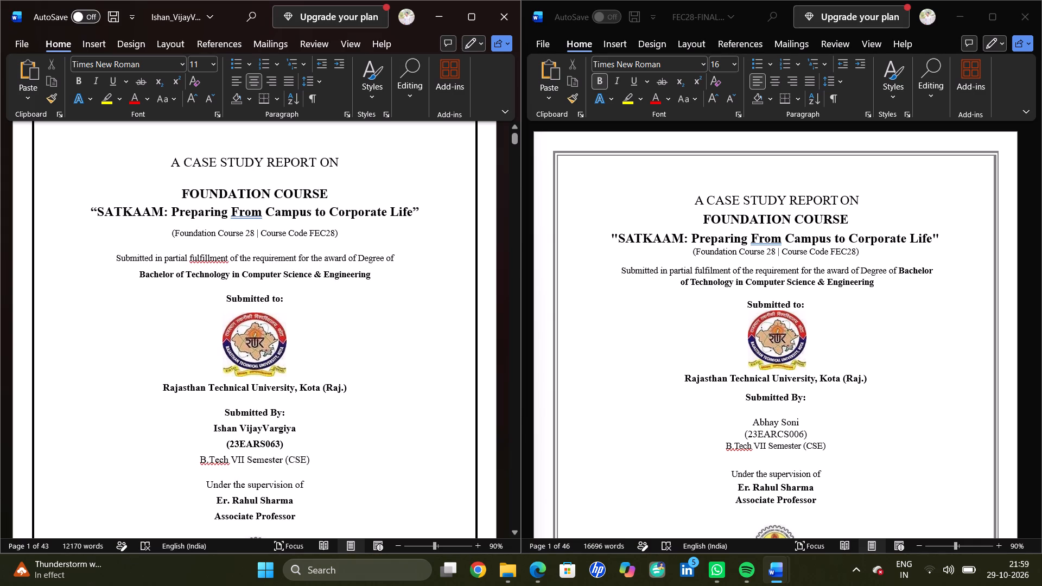
scroll(407, 334, "down", 1)
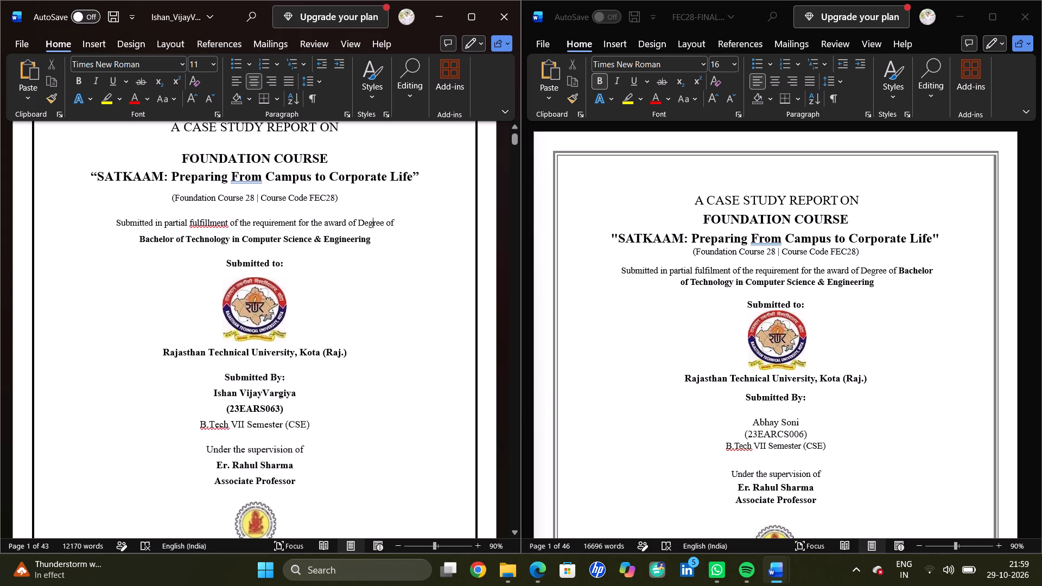
scroll(407, 334, "down", 2)
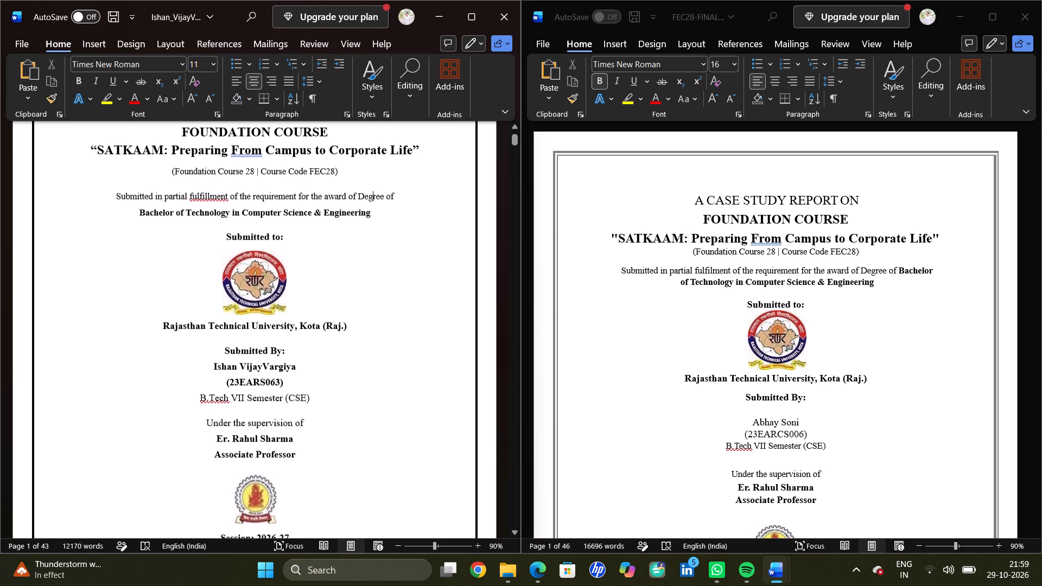
scroll(407, 334, "down", 1)
scroll(389, 368, "up", 1)
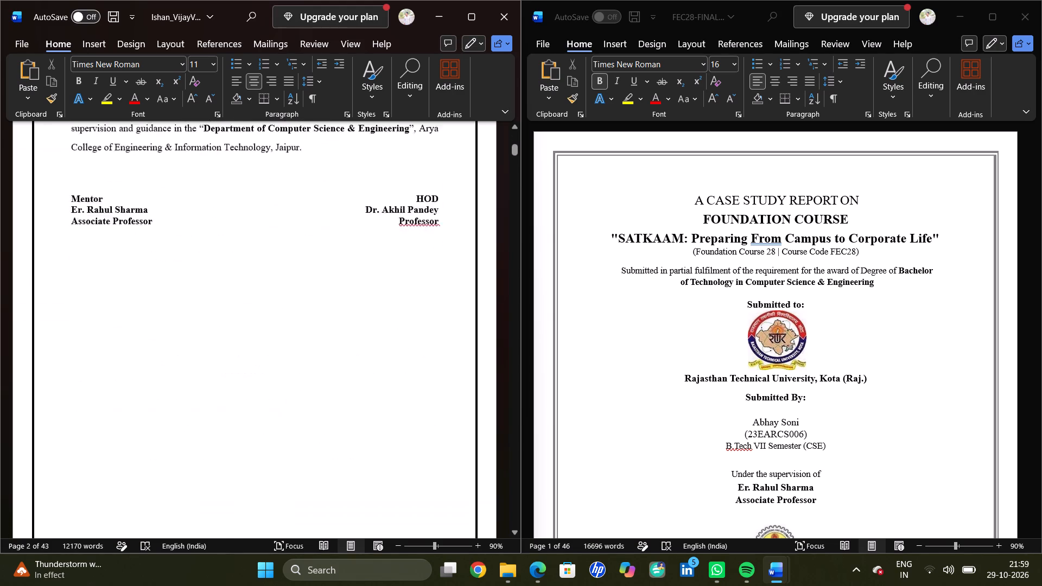
scroll(389, 368, "up", 3)
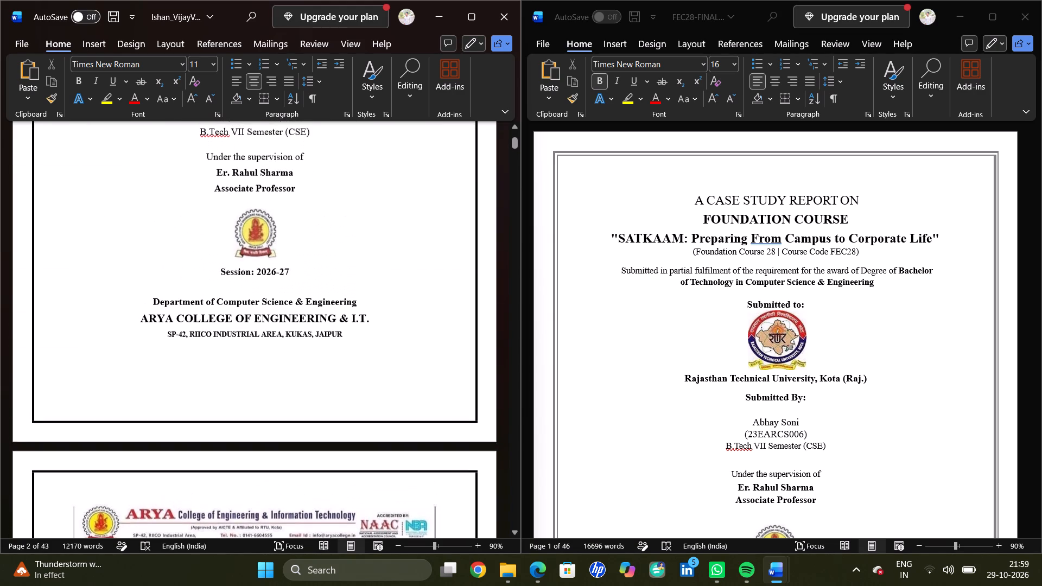
scroll(389, 368, "up", 3)
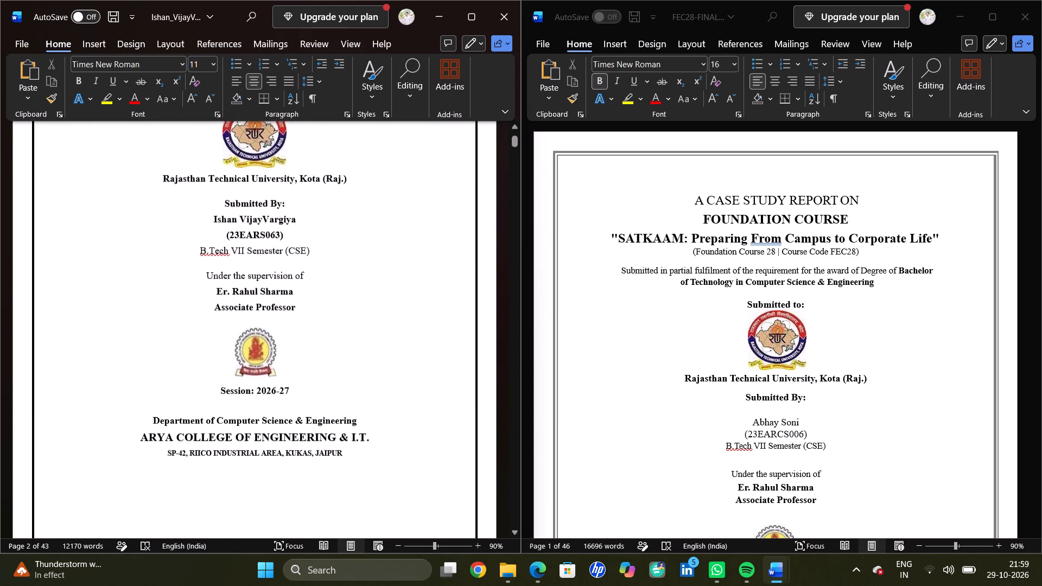
scroll(389, 368, "up", 1)
scroll(646, 316, "down", 1)
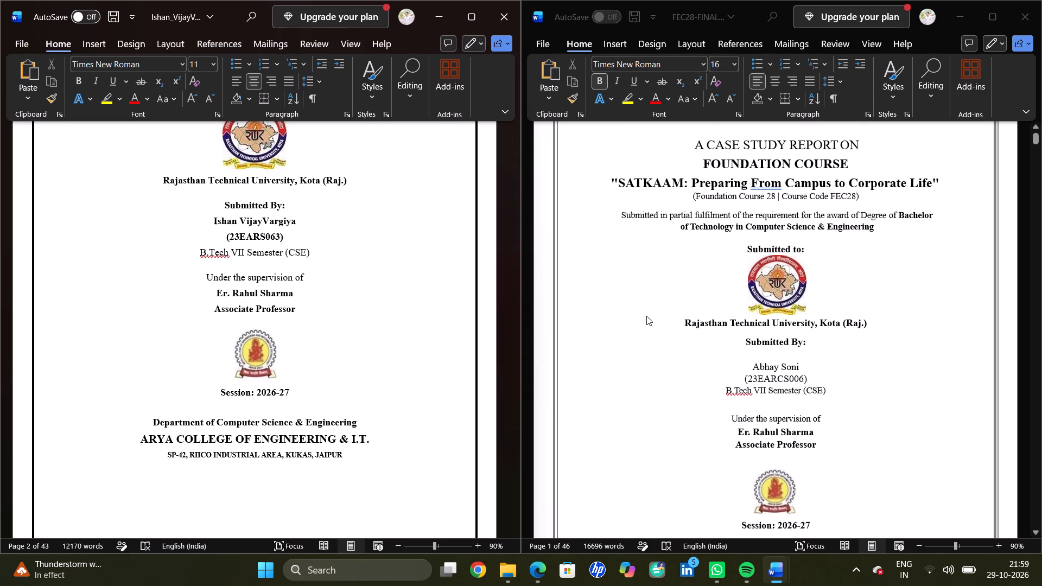
scroll(646, 316, "down", 2)
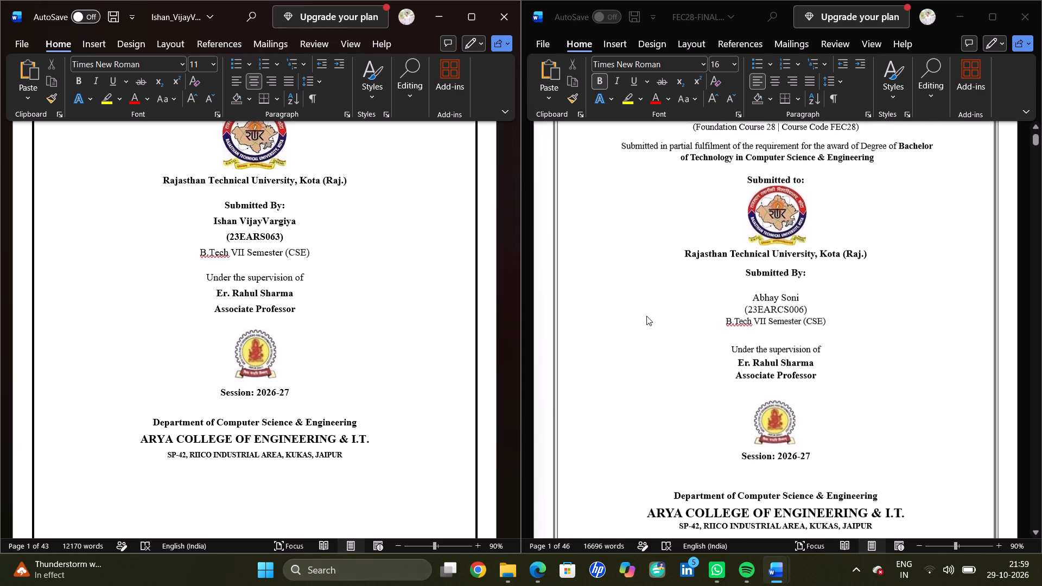
scroll(646, 316, "down", 2)
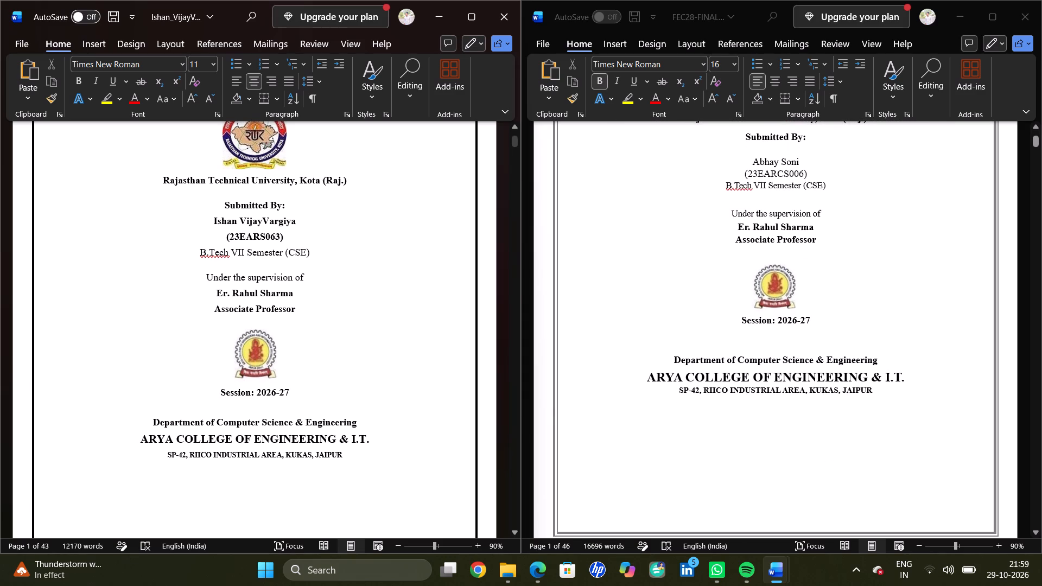
Compare the front matter of both reports, from the certificate and acknowledgement pages through the LIST OF CONTENTS.
scroll(383, 367, "down", 6)
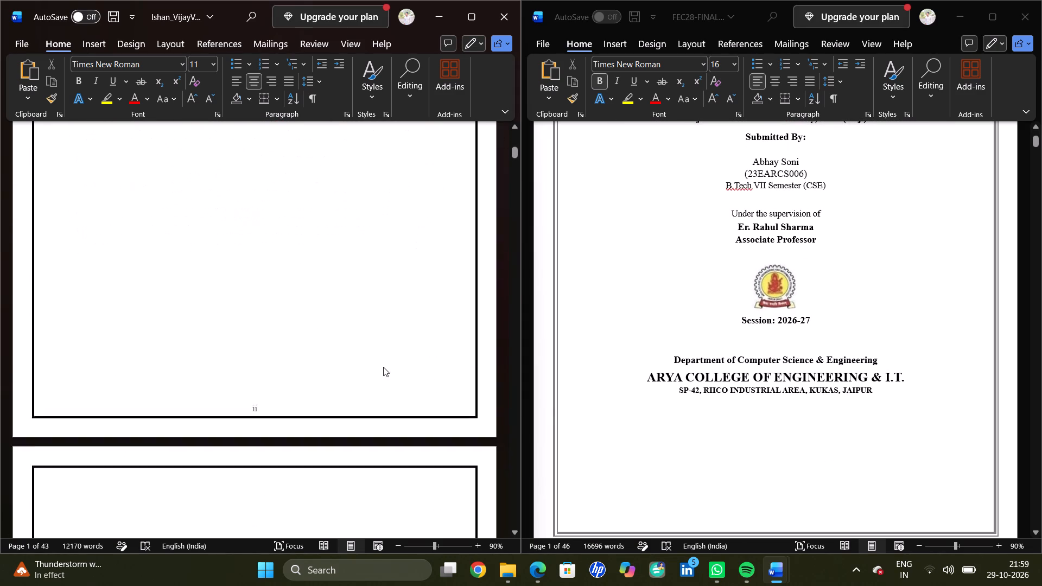
scroll(383, 367, "down", 7)
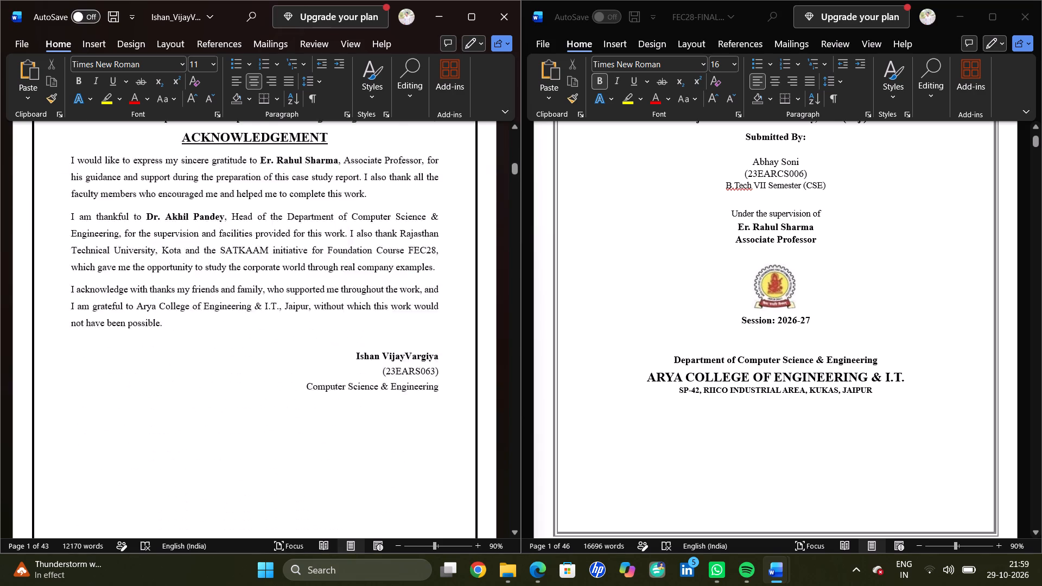
scroll(383, 367, "up", 1)
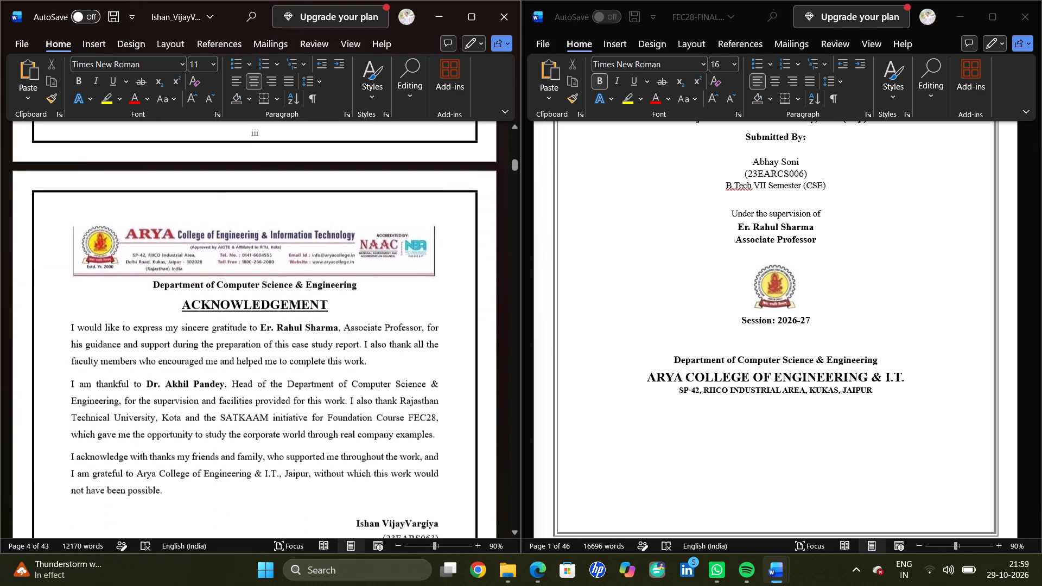
scroll(383, 367, "down", 2)
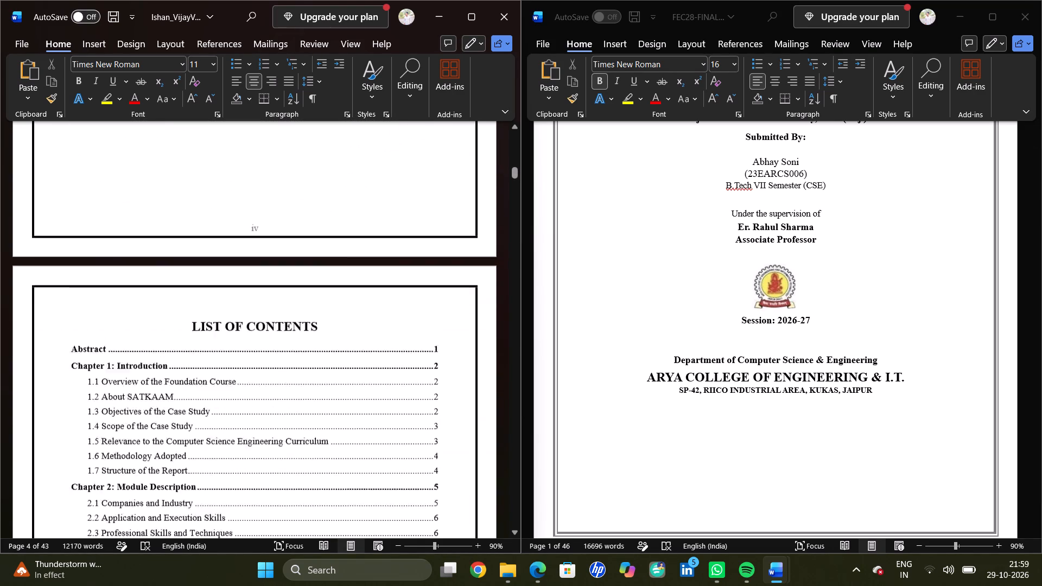
scroll(383, 367, "down", 2)
scroll(649, 290, "down", 2)
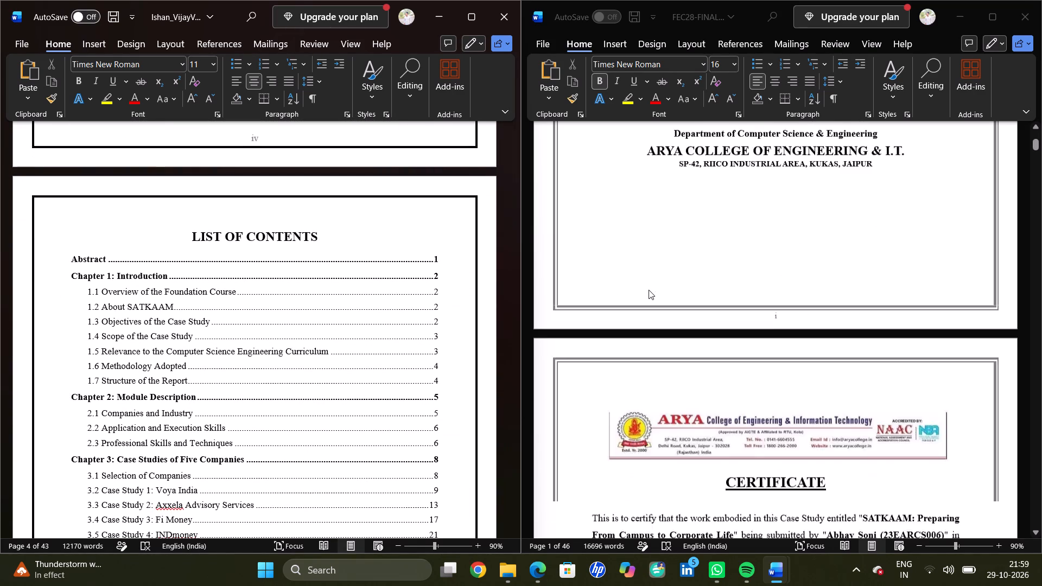
scroll(649, 290, "down", 6)
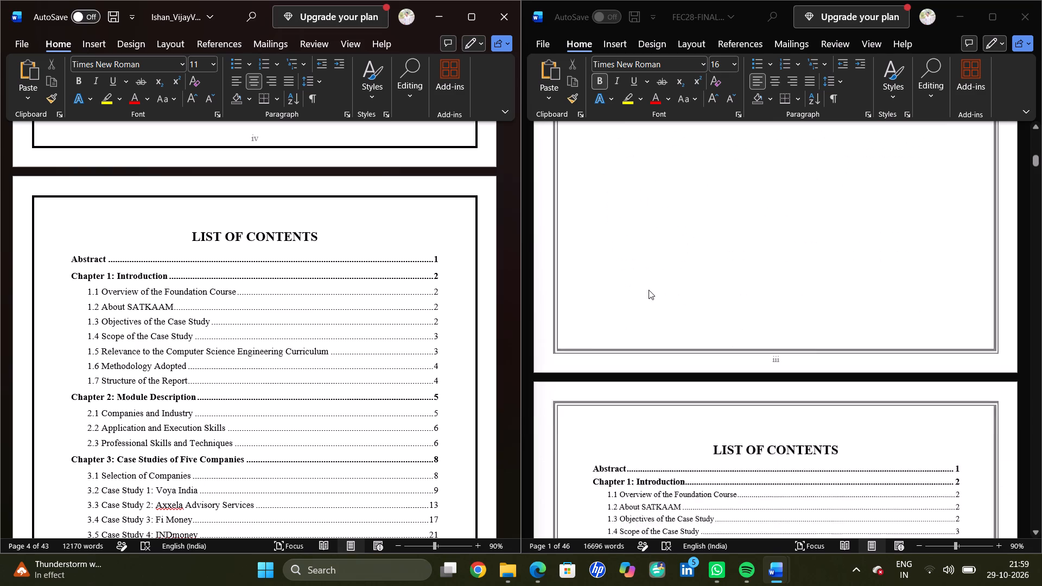
scroll(649, 290, "down", 2)
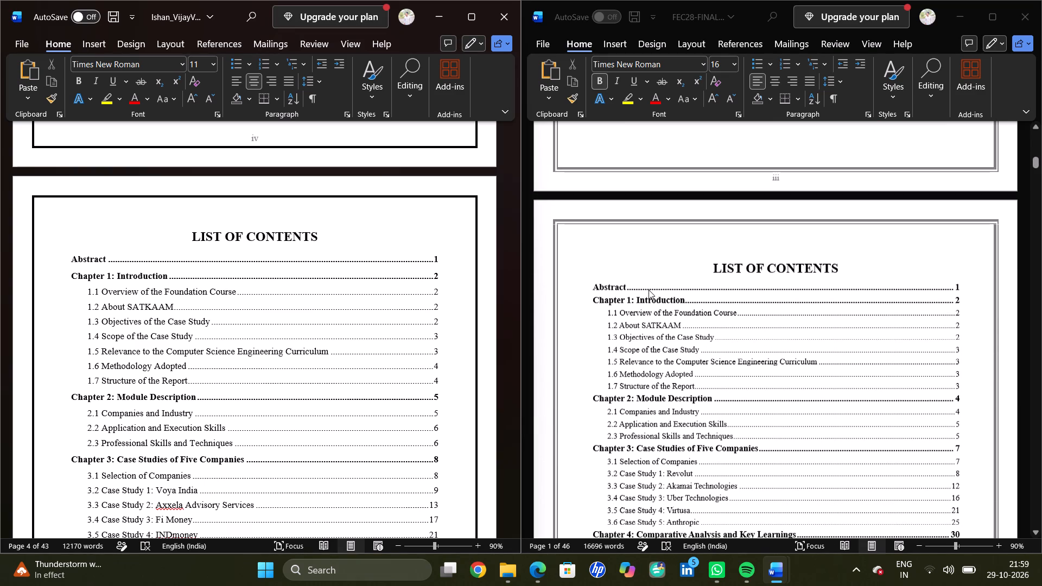
scroll(649, 290, "down", 1)
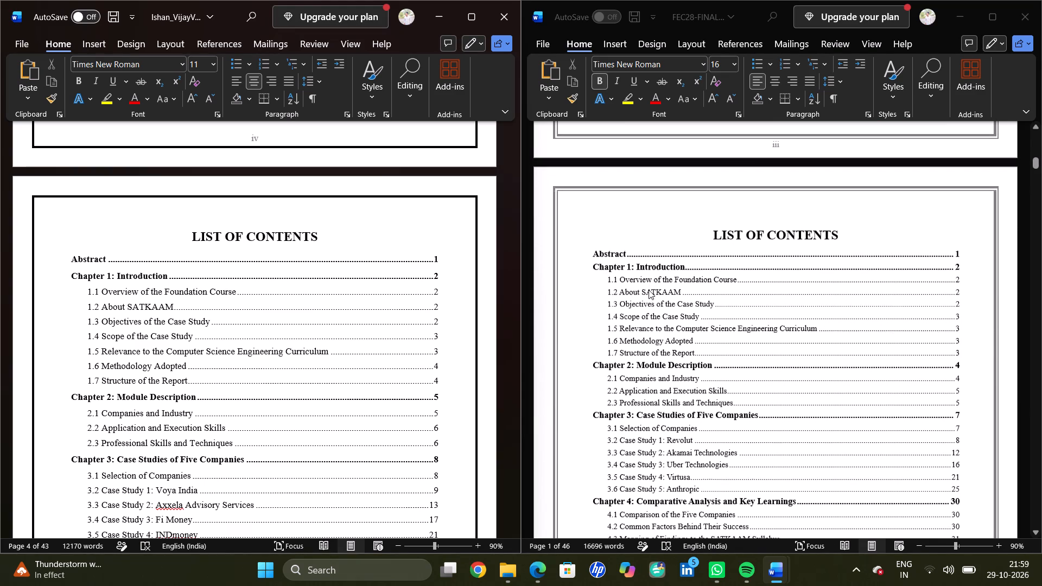
scroll(649, 290, "down", 2)
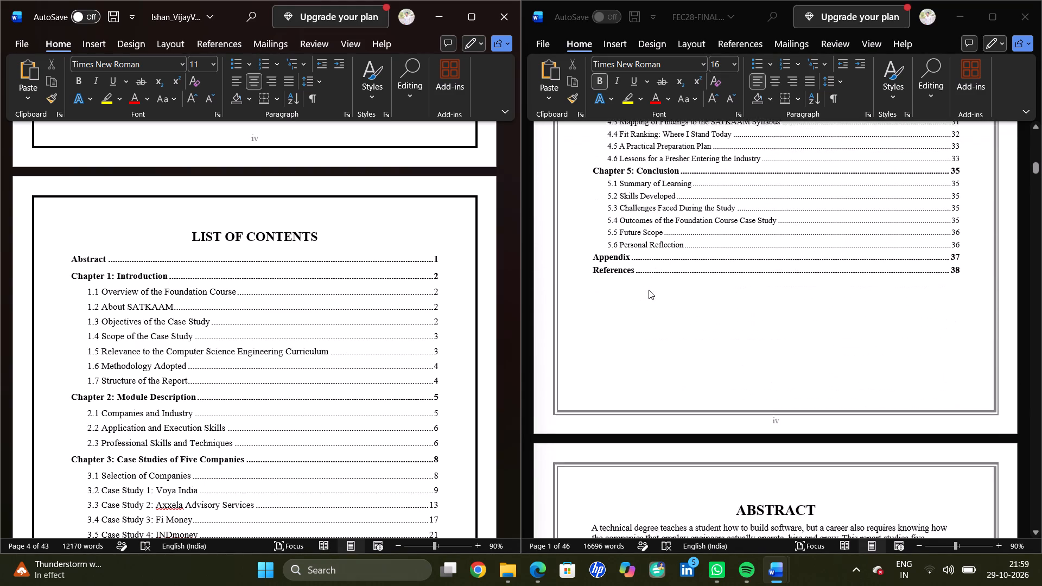
scroll(367, 379, "down", 4)
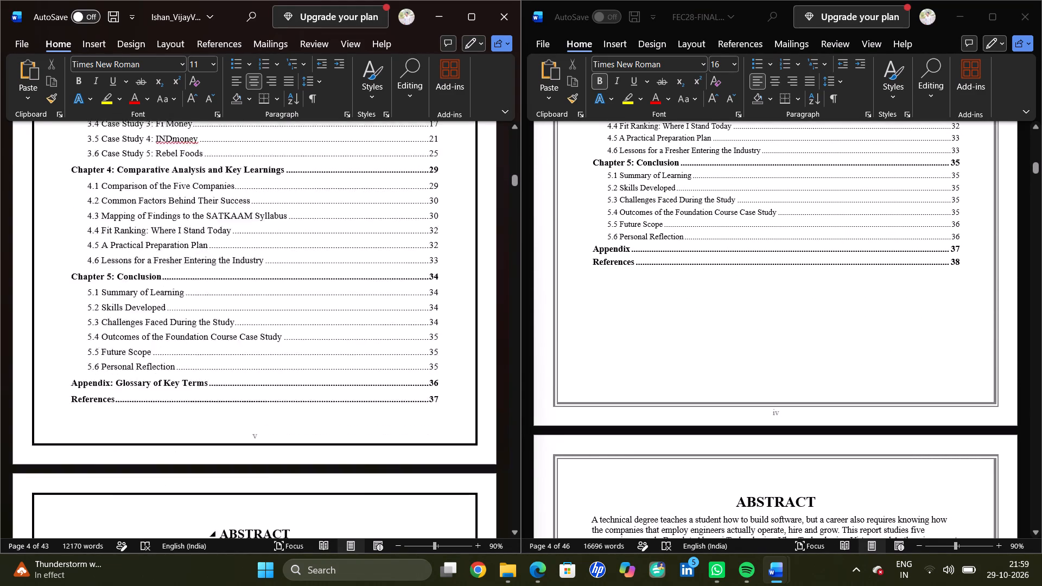
Review the abstract and Chapter 1 pages of the other student's report, through sections 1.2 to 1.4.
scroll(367, 379, "down", 4)
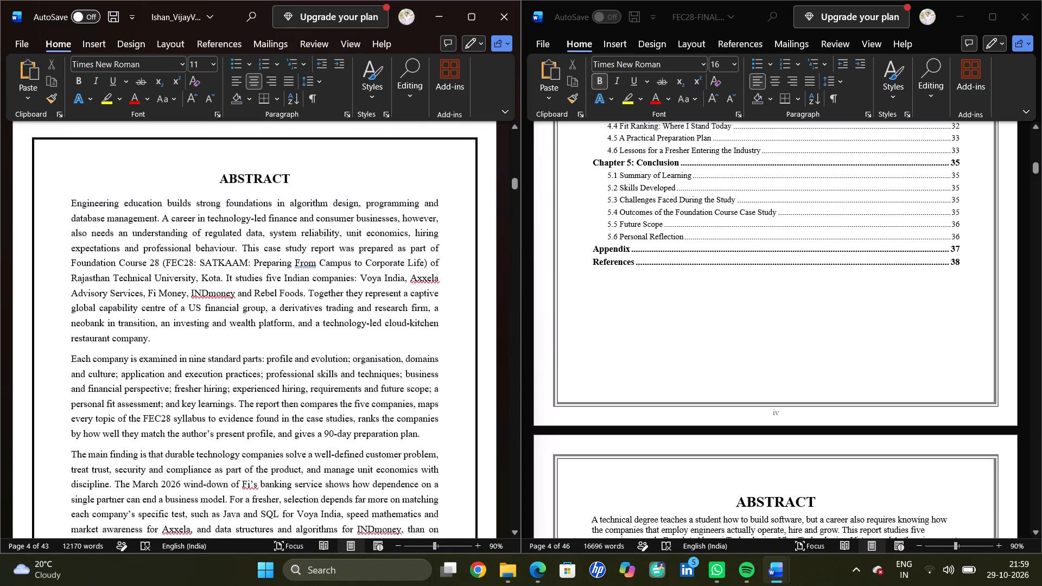
scroll(367, 379, "down", 1)
scroll(367, 379, "up", 2)
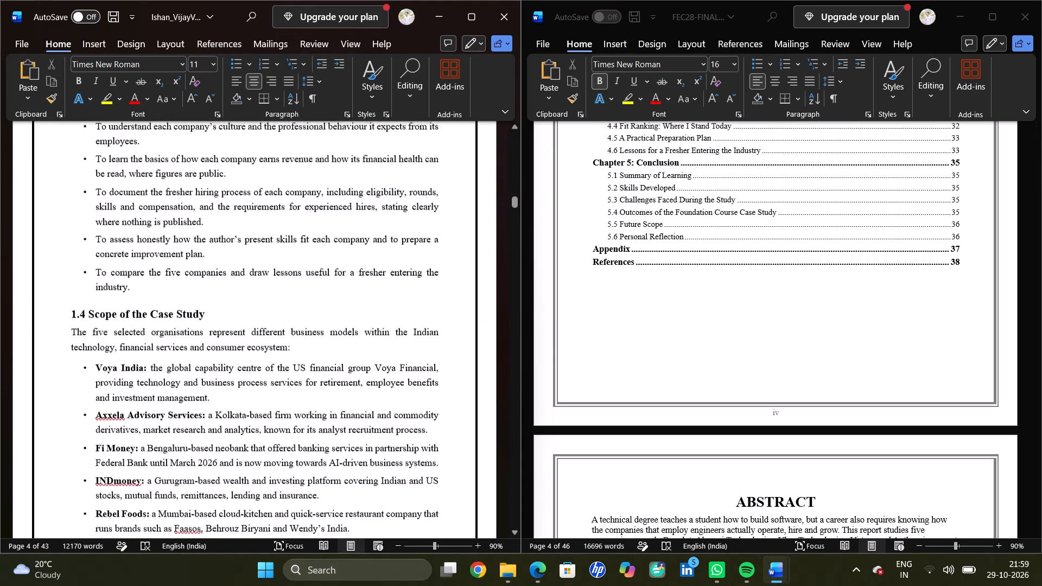
scroll(367, 379, "up", 4)
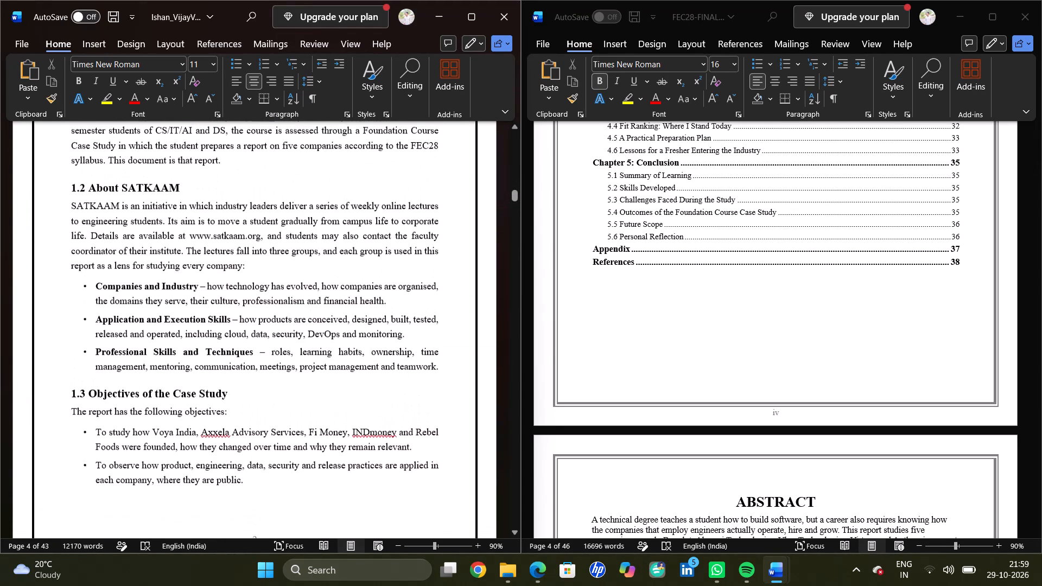
Examine the matching pages of the FEC28-FINAL report, from Chapter 1 through Chapter 2 to the start of Case Study 1: Revolut.
scroll(644, 396, "down", 6)
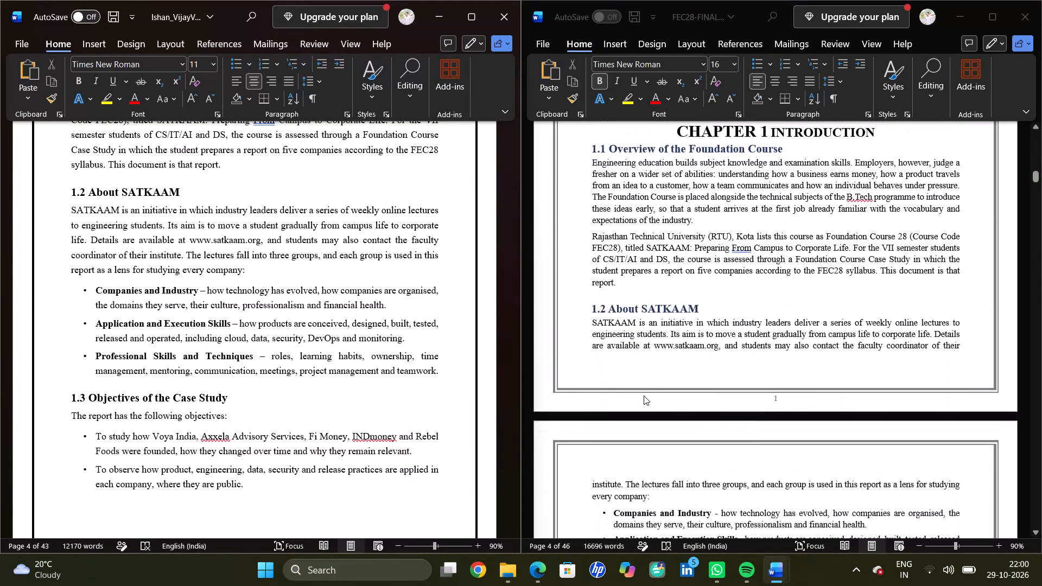
scroll(644, 396, "down", 1)
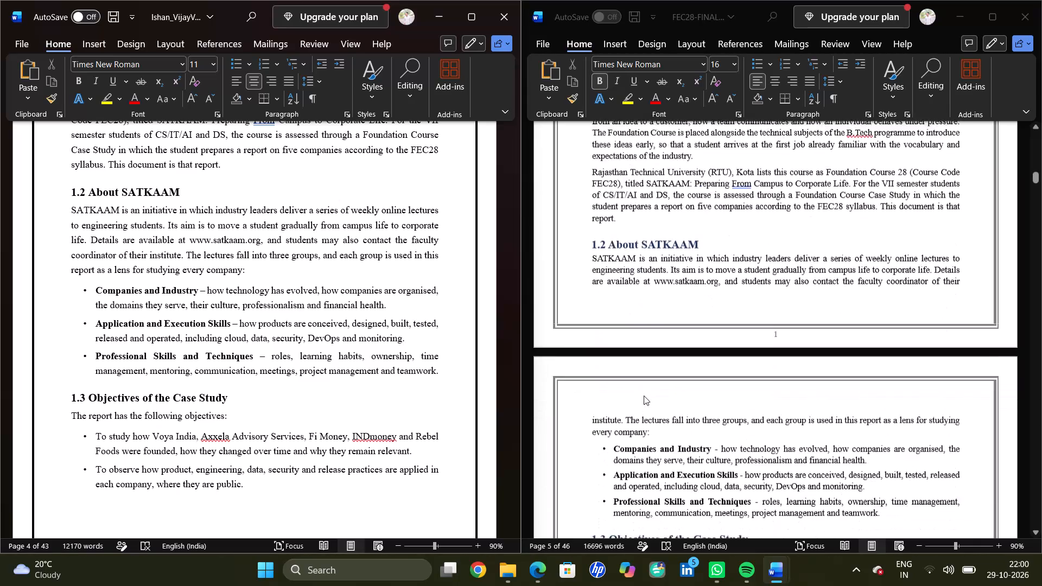
scroll(644, 396, "down", 3)
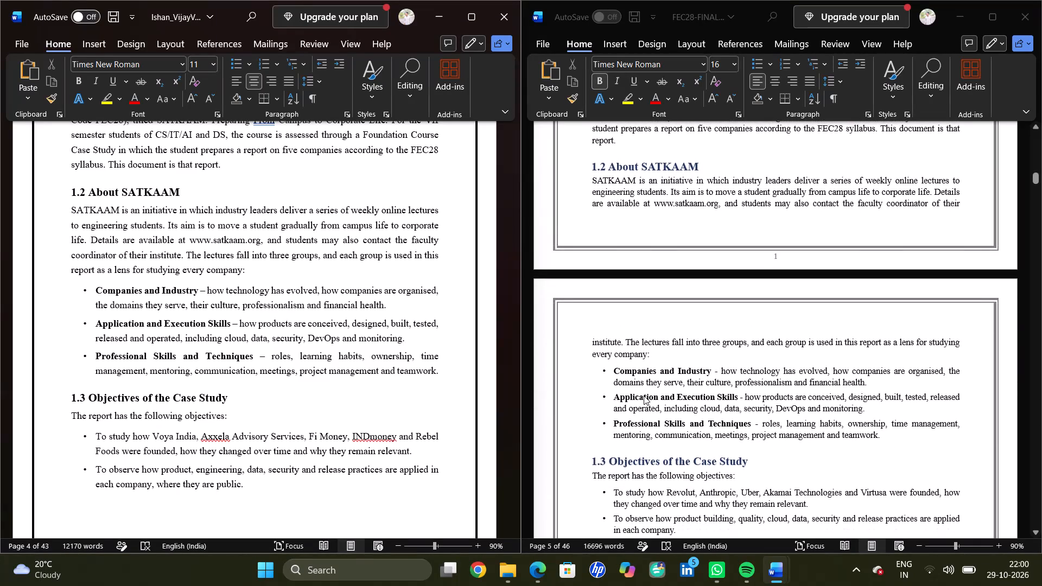
scroll(644, 396, "down", 5)
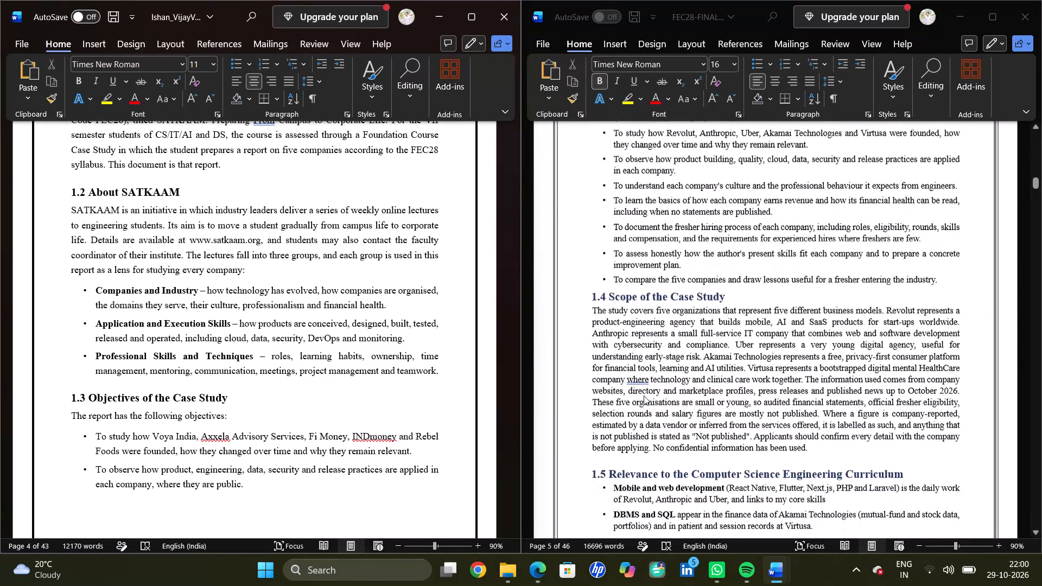
scroll(644, 396, "down", 5)
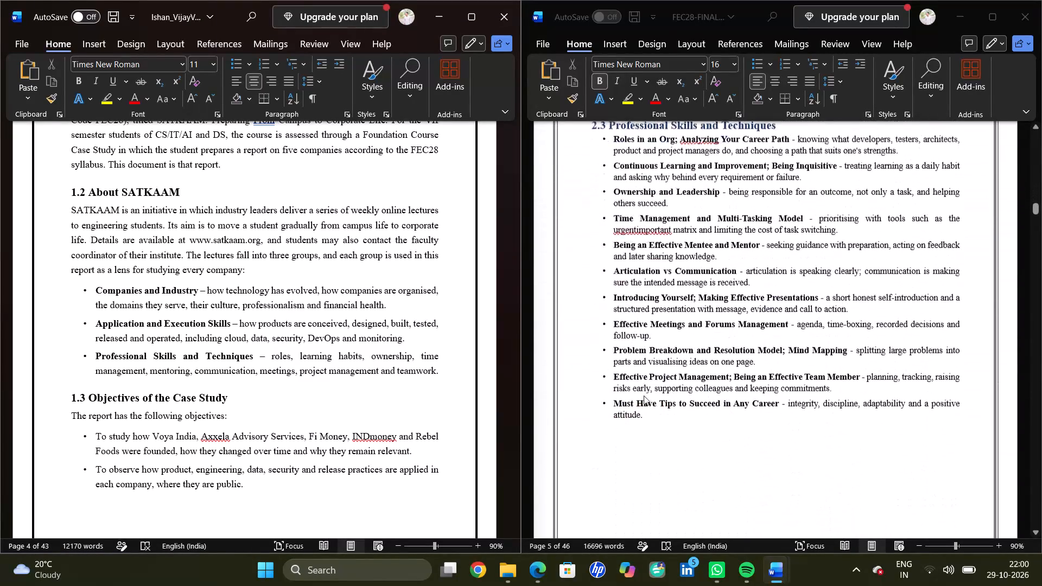
scroll(644, 396, "down", 6)
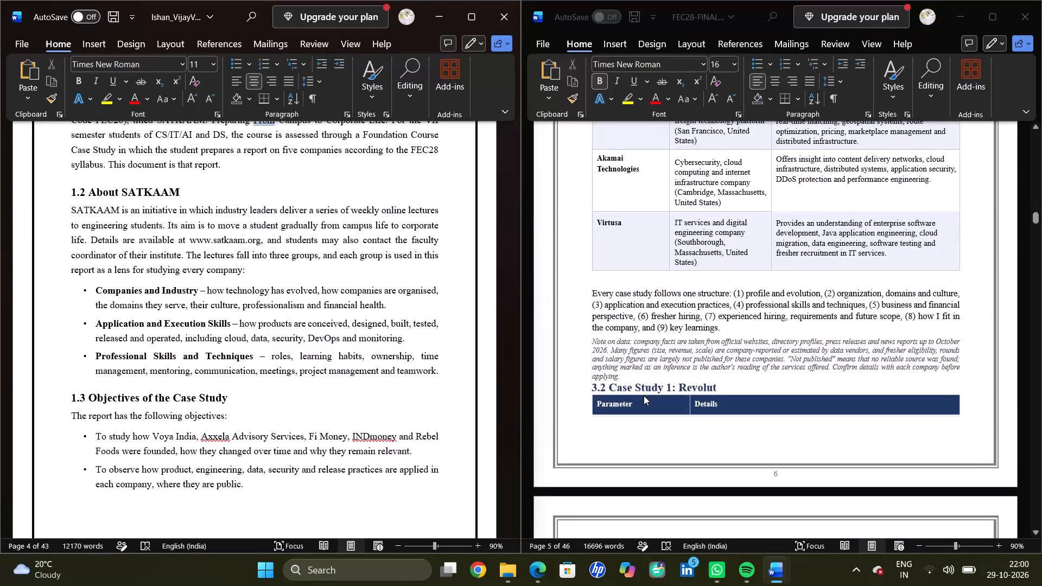
Examine the other student's report from section 1.3 through Chapter 2 to the company selection table in Chapter 3.
scroll(301, 334, "down", 3)
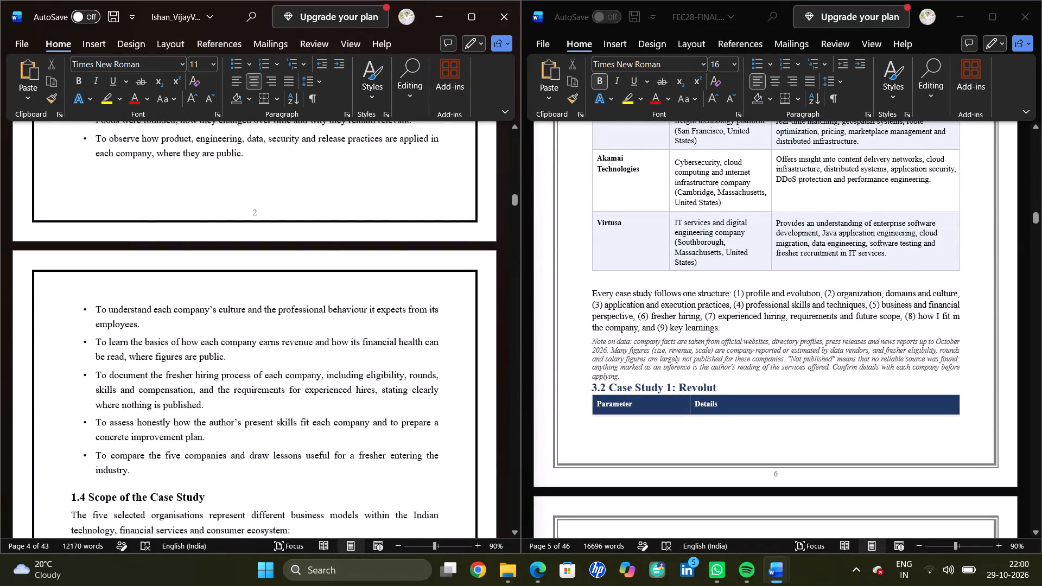
scroll(301, 334, "down", 9)
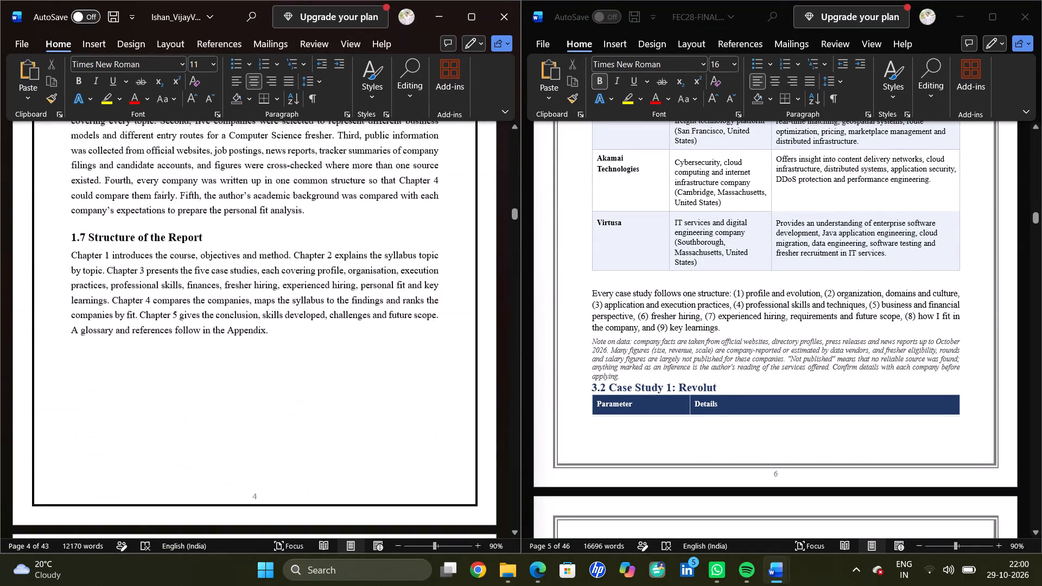
scroll(301, 334, "down", 9)
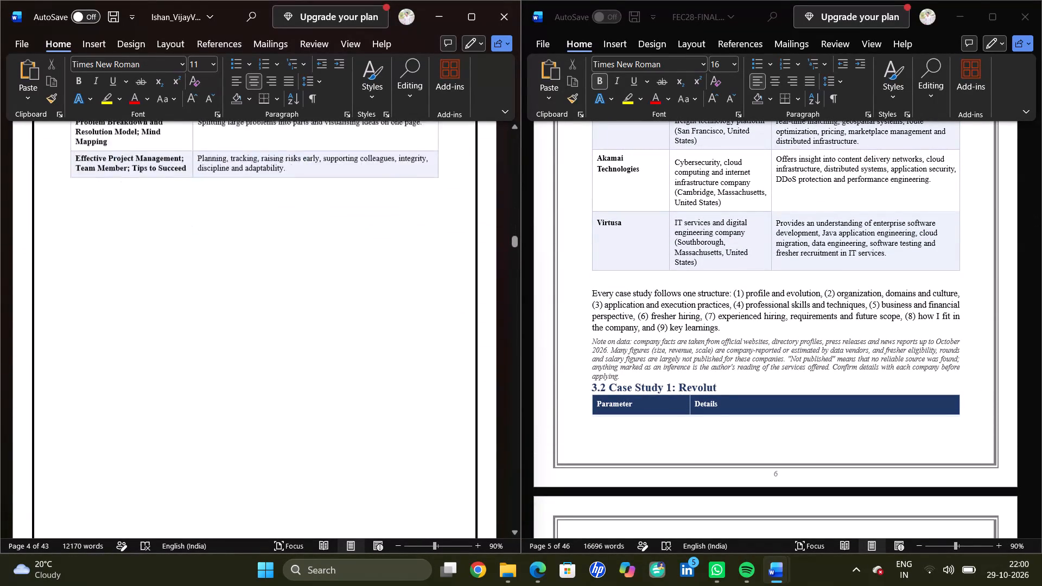
scroll(301, 334, "down", 4)
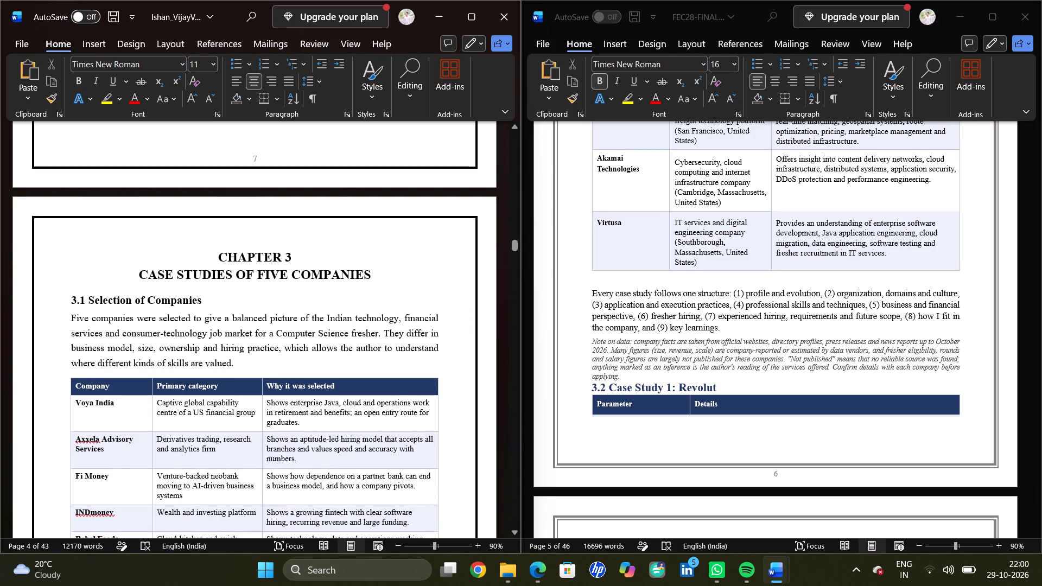
scroll(301, 334, "down", 1)
scroll(301, 334, "up", 1)
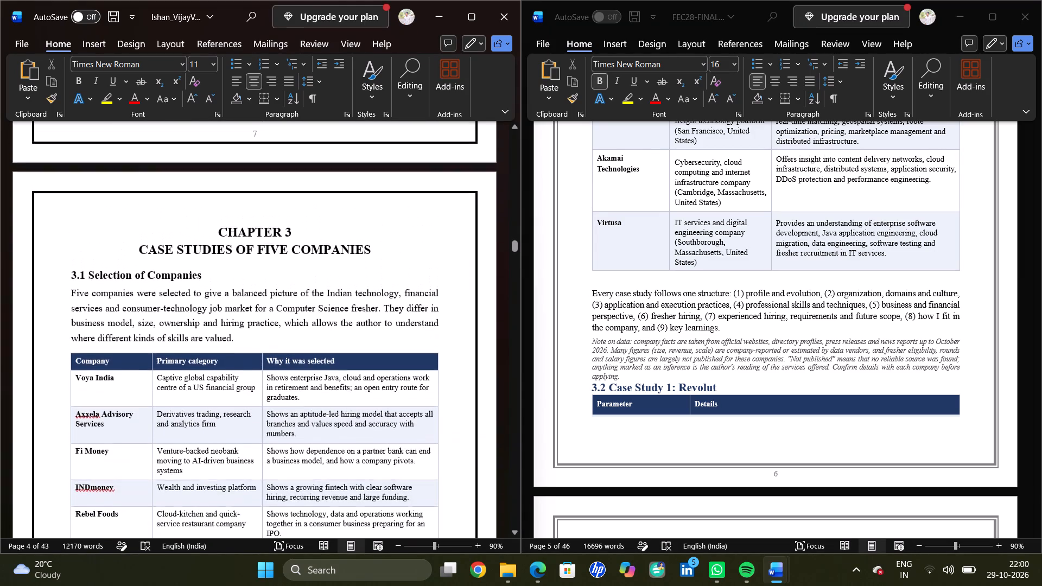
scroll(301, 334, "up", 1)
scroll(265, 343, "down", 5)
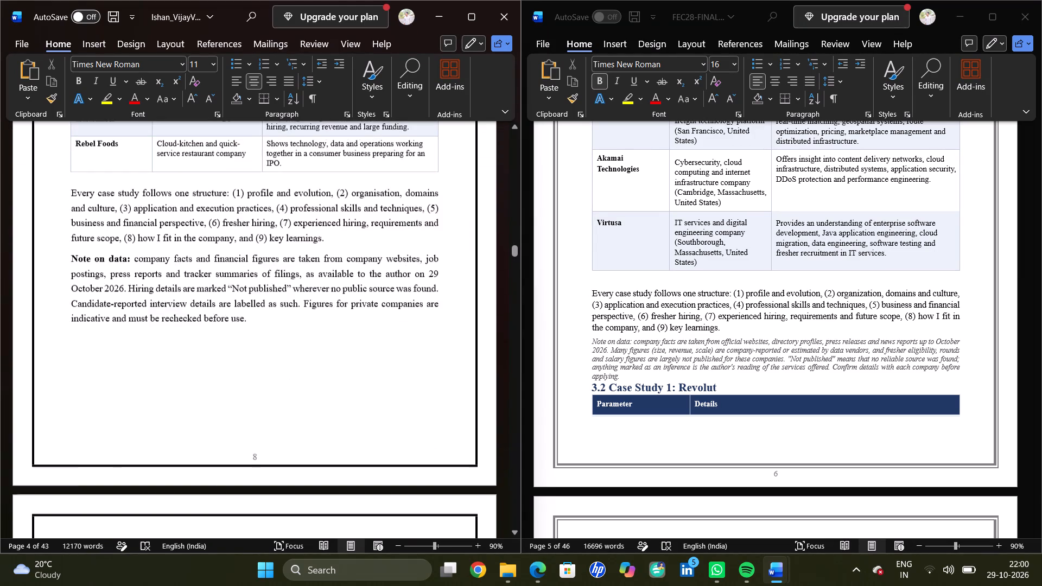
Look through the other student's case studies from Voya India and Axxela Advisory Services through Fi Money, checking headings and tables.
scroll(265, 343, "down", 5)
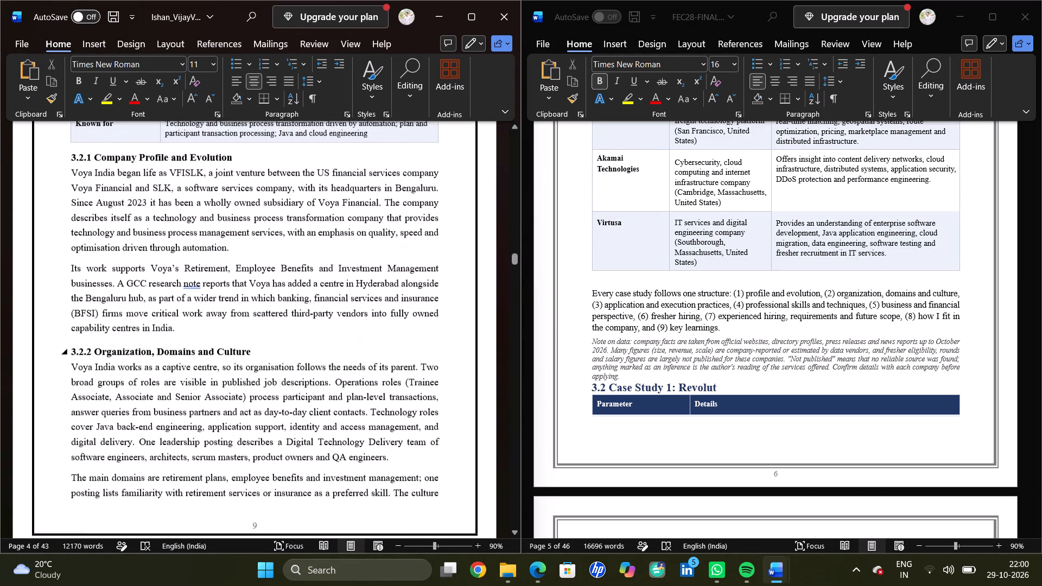
scroll(265, 343, "down", 7)
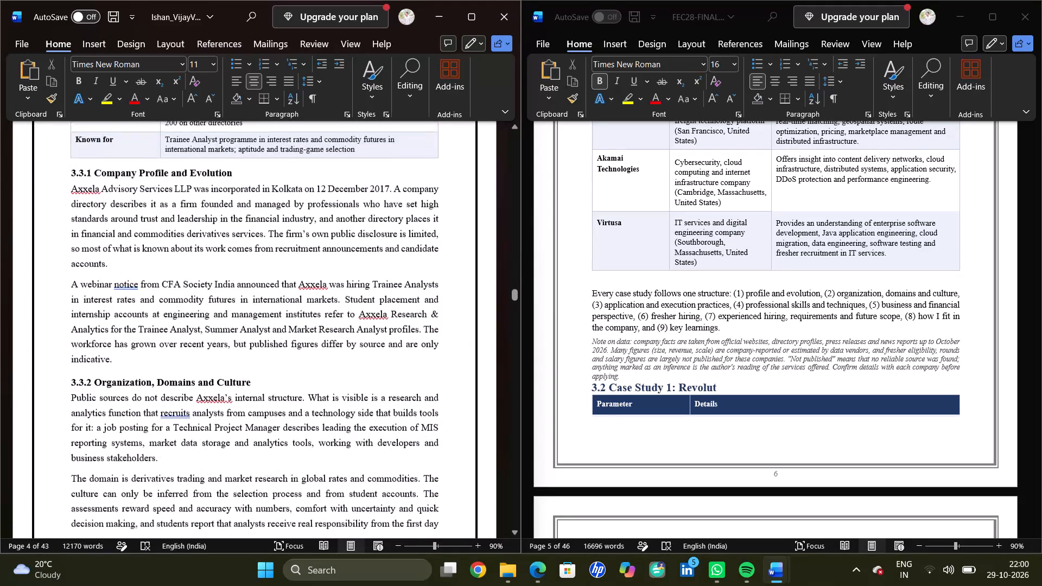
scroll(265, 343, "down", 6)
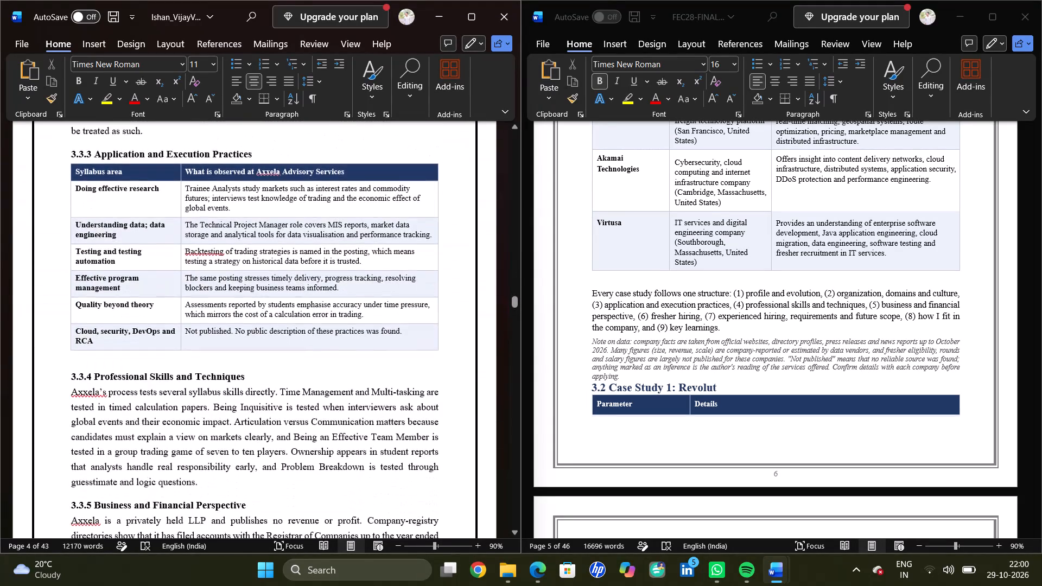
scroll(265, 343, "down", 8)
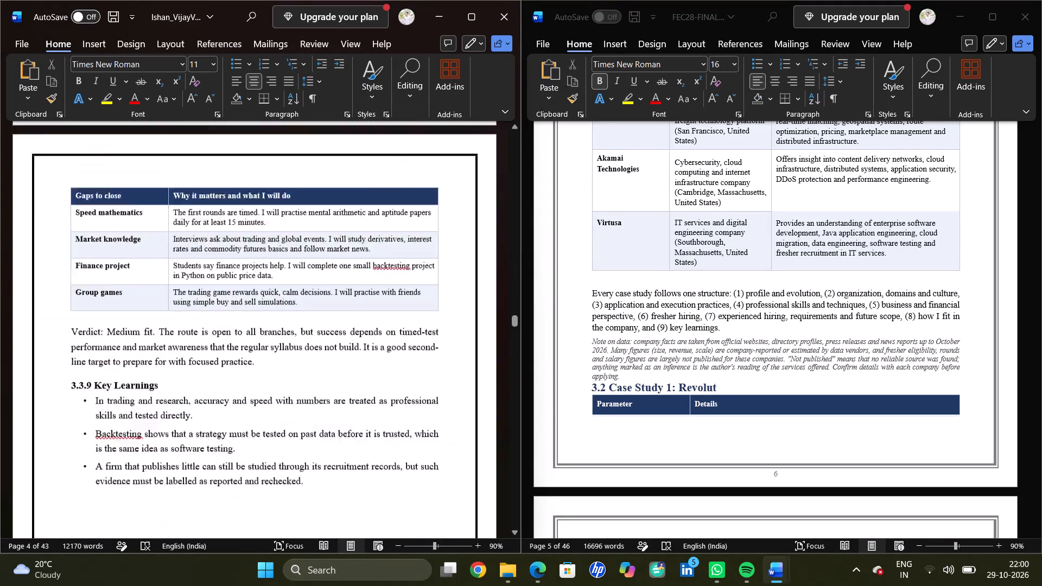
scroll(265, 343, "down", 5)
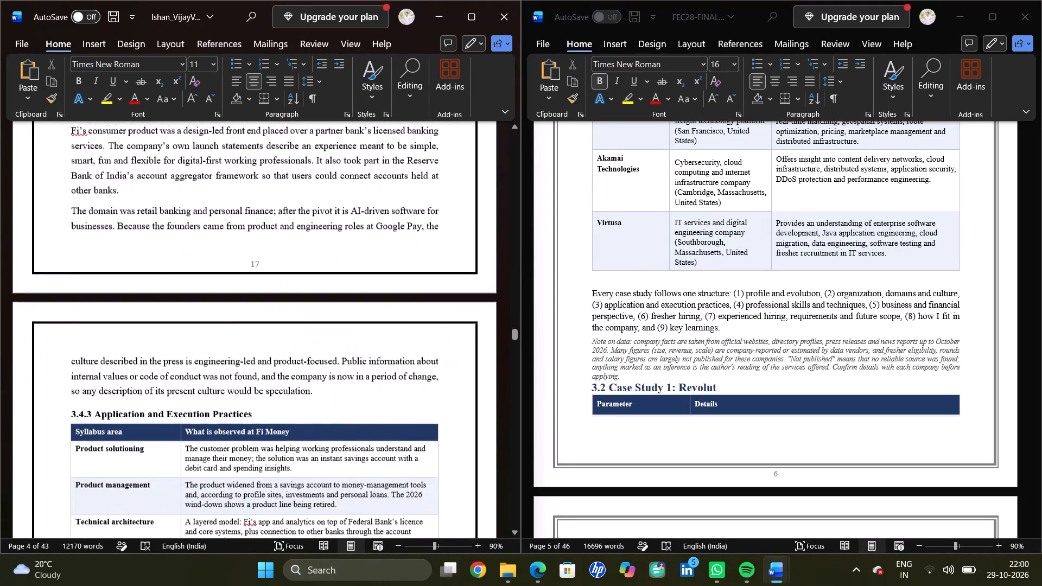
scroll(265, 343, "down", 5)
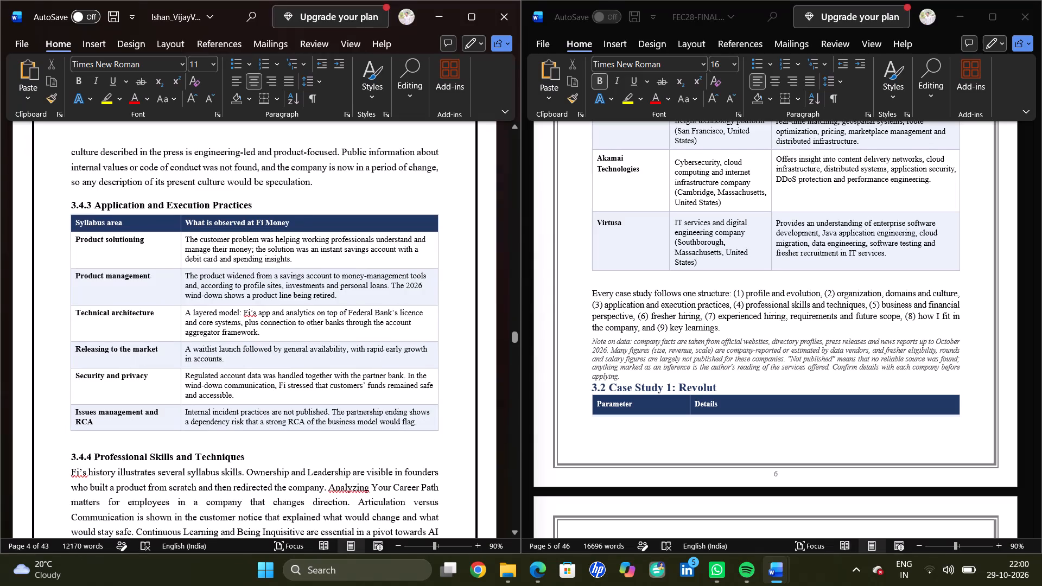
scroll(265, 343, "down", 8)
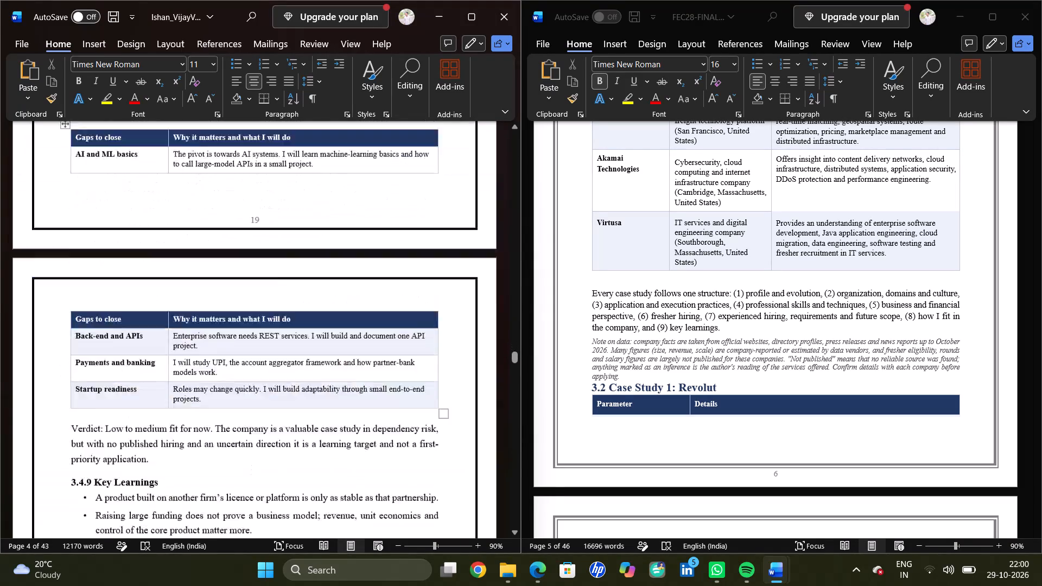
scroll(265, 343, "down", 1)
scroll(265, 343, "up", 5)
scroll(265, 343, "down", 1)
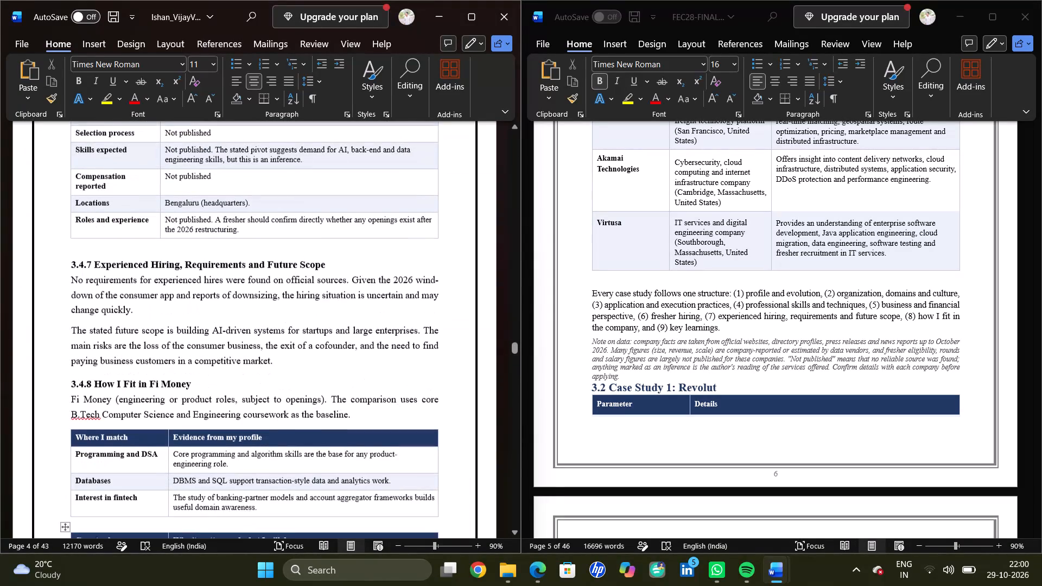
scroll(265, 343, "down", 1)
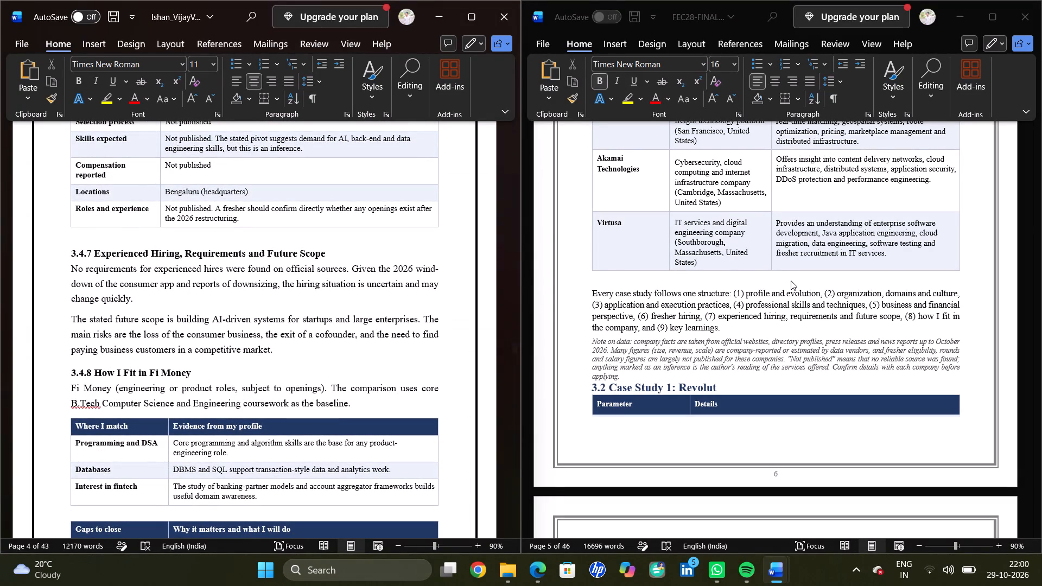
Look through the FEC28-FINAL report's case studies from Revolut to Virtusa and on to the fit ranking section in Chapter 4.
scroll(791, 281, "down", 11)
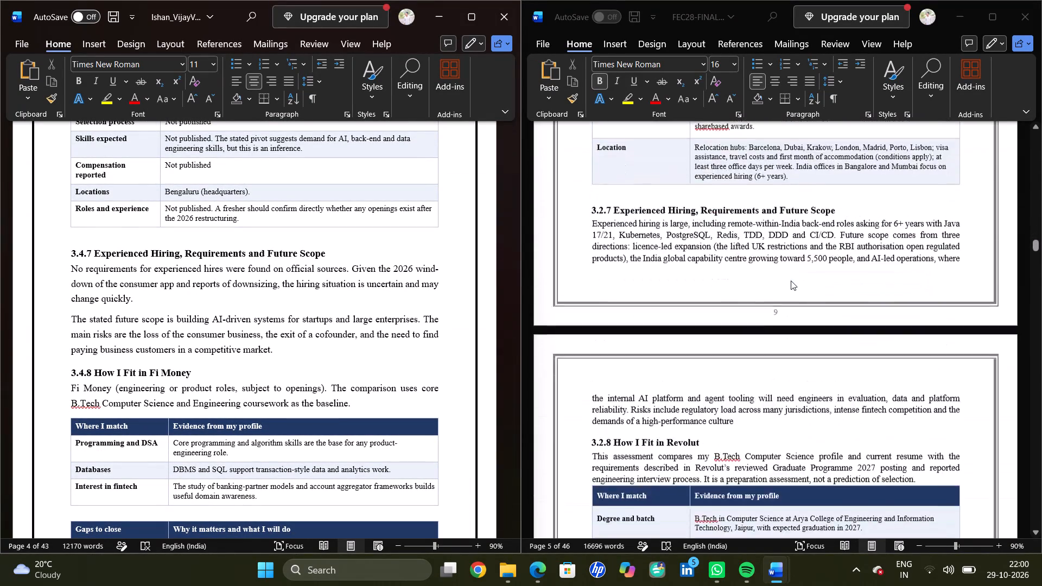
scroll(791, 281, "down", 10)
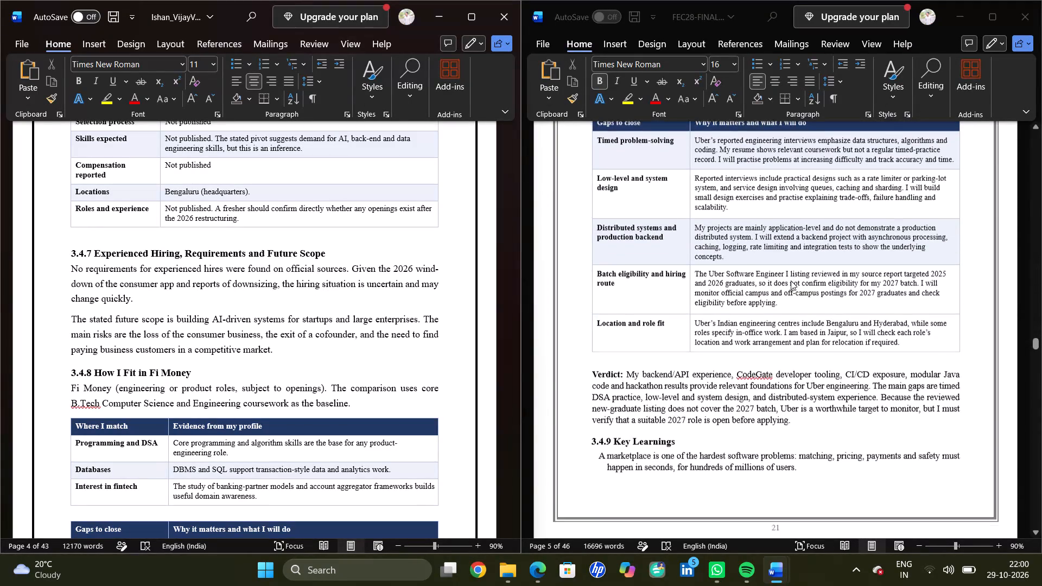
scroll(791, 281, "down", 20)
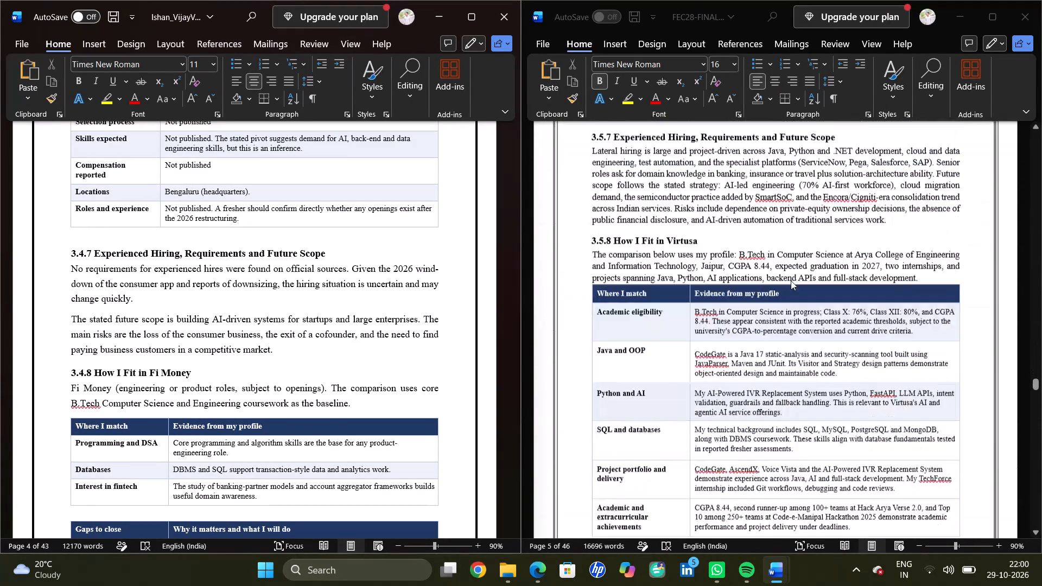
scroll(791, 281, "down", 6)
scroll(692, 228, "down", 3)
Maximize the other student's report at 100% zoom and review it from the title page to the company selection table in Chapter 3.
left_click(471, 15)
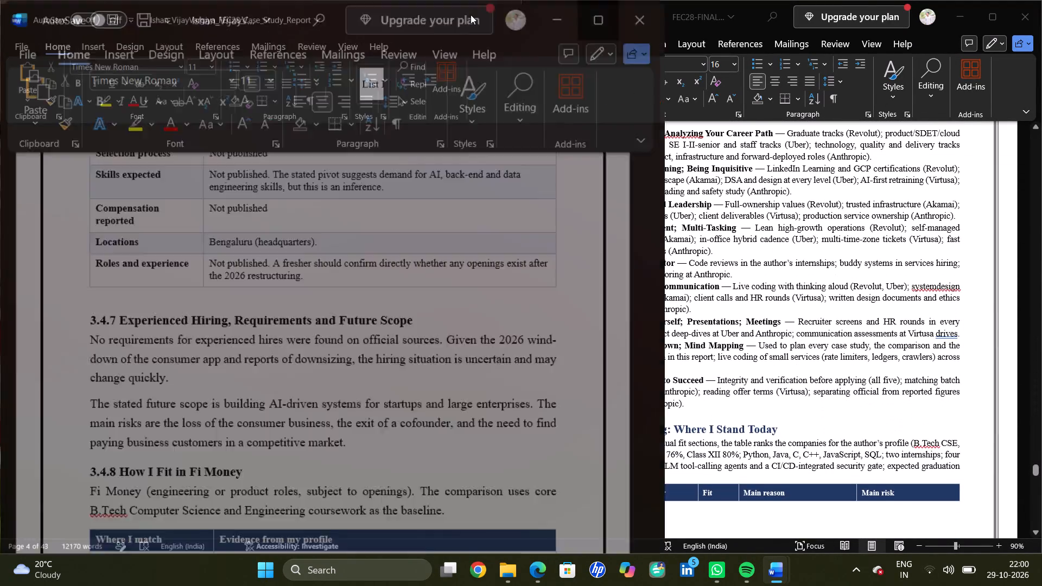
scroll(505, 277, "down", 4, "ctrl")
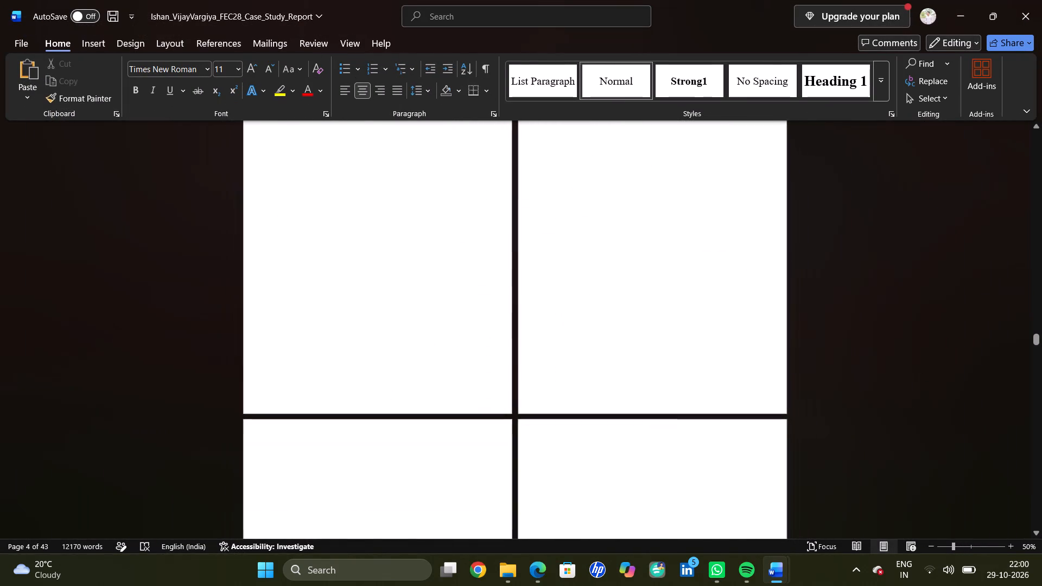
scroll(505, 277, "up", 2, "ctrl")
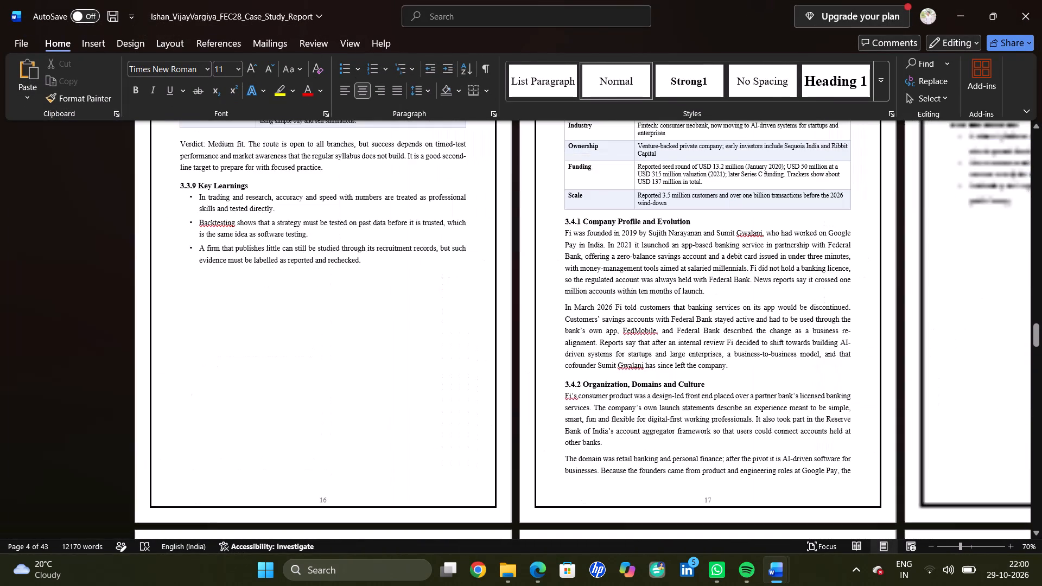
scroll(505, 277, "up", 2, "ctrl")
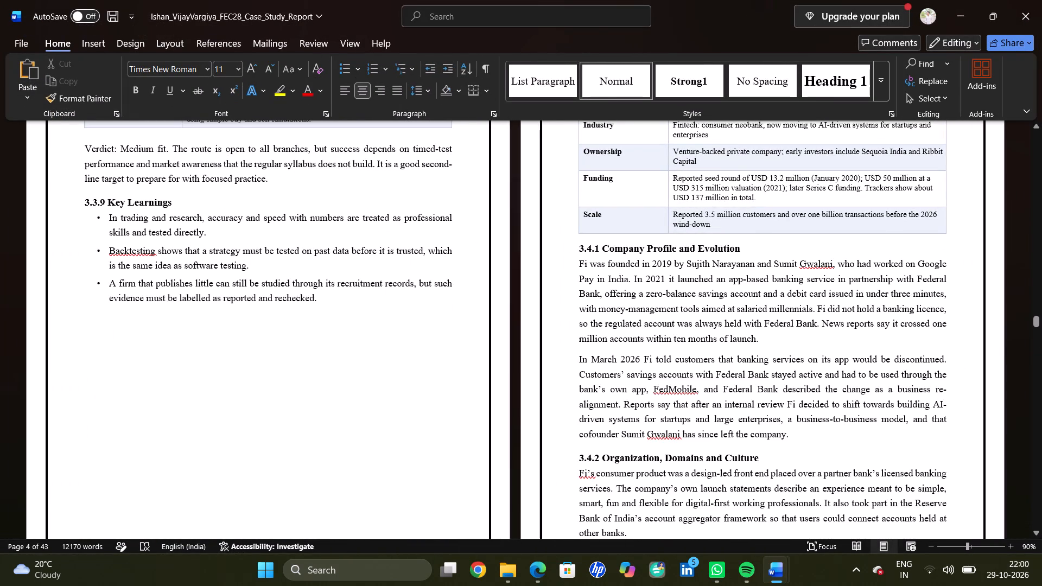
scroll(505, 277, "up", 1, "ctrl")
scroll(505, 277, "up", 20)
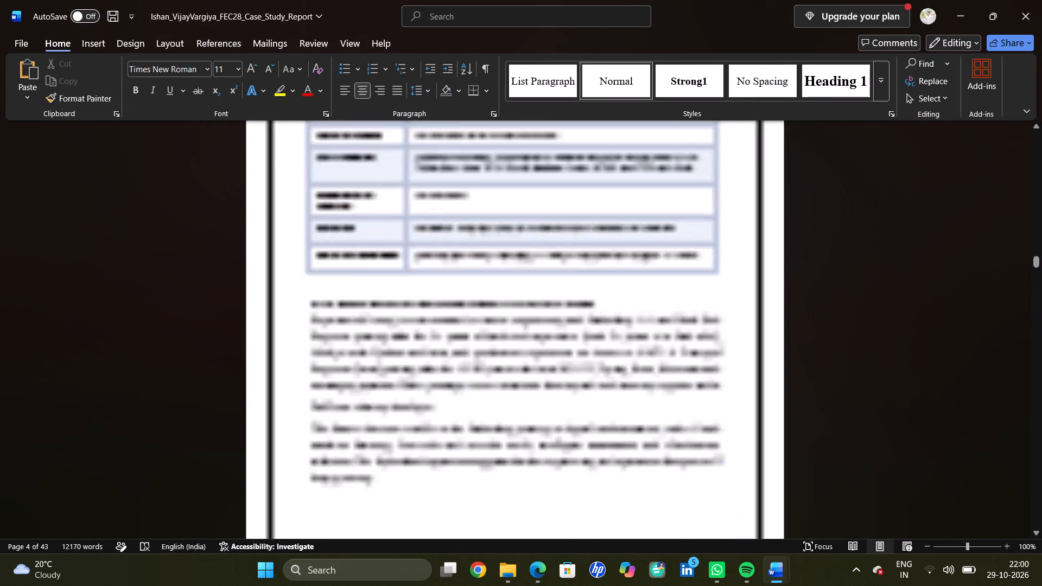
scroll(505, 277, "up", 15)
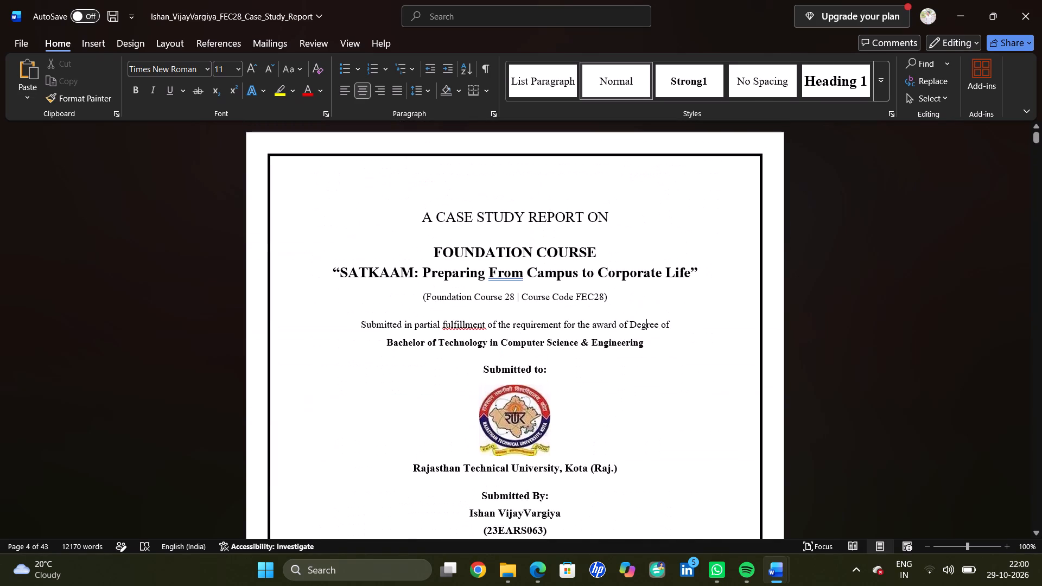
scroll(505, 277, "down", 17)
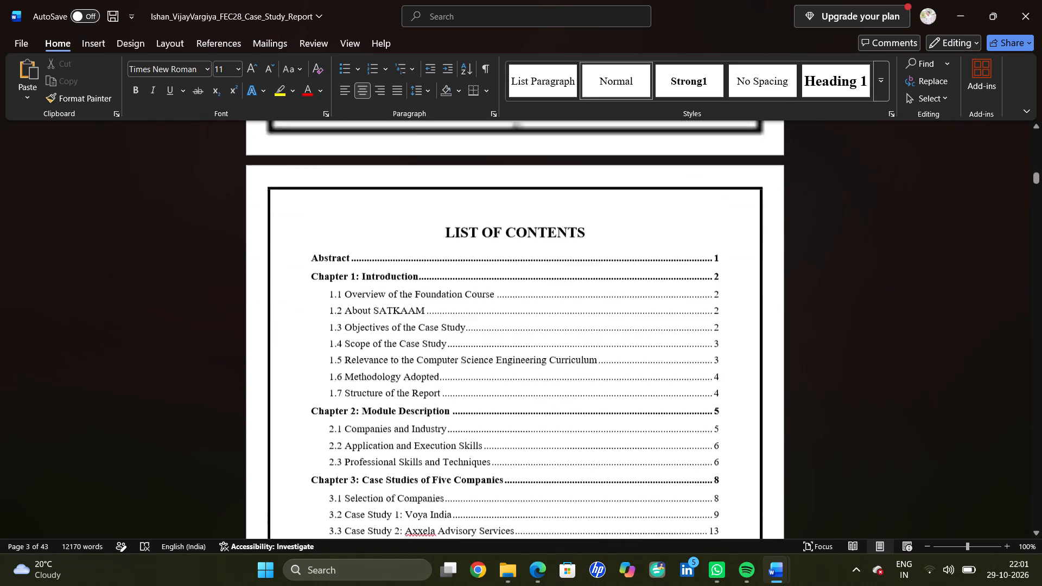
scroll(505, 277, "down", 7)
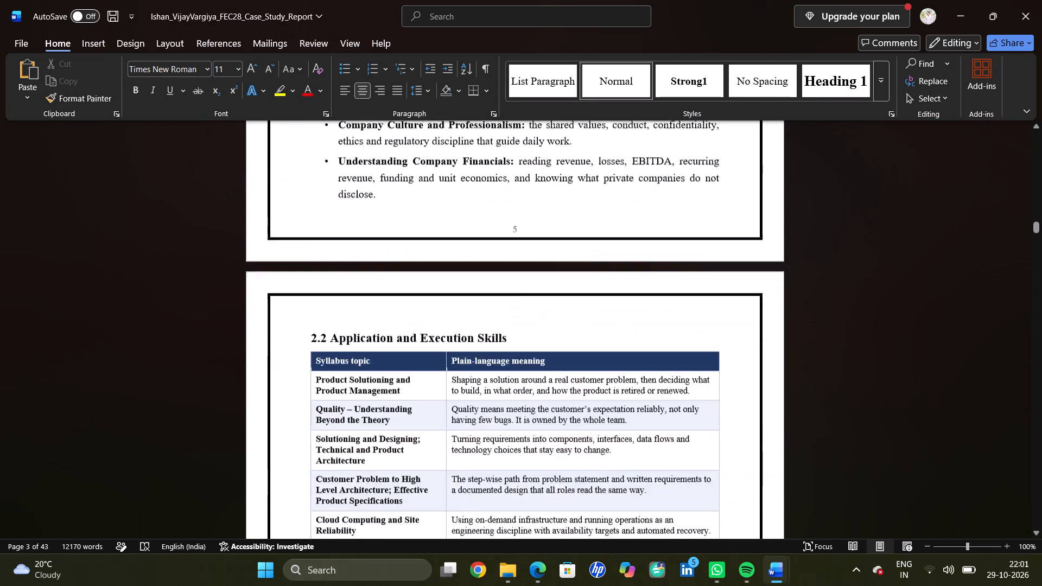
scroll(505, 277, "down", 4)
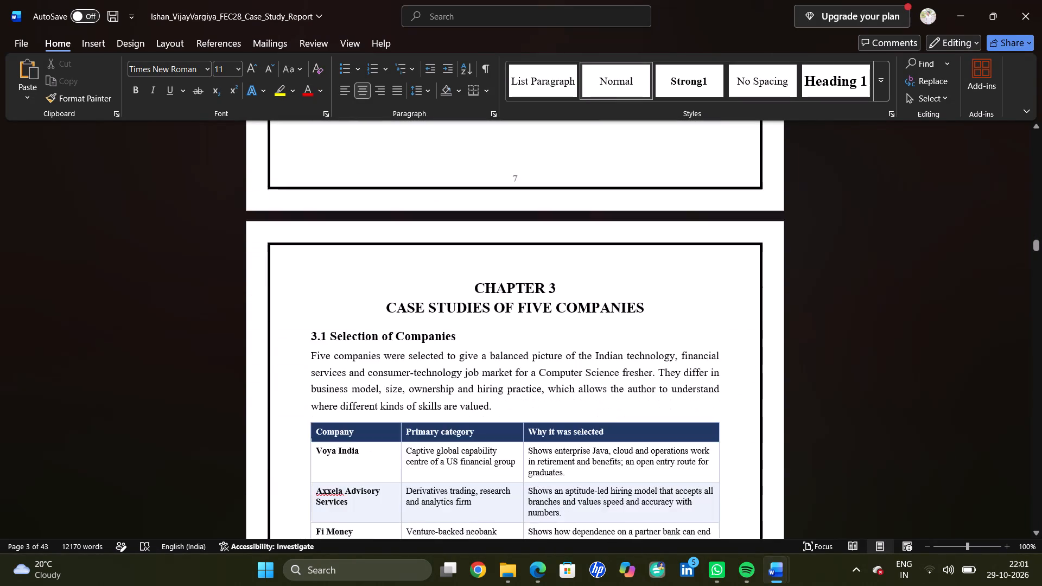
scroll(505, 277, "down", 1)
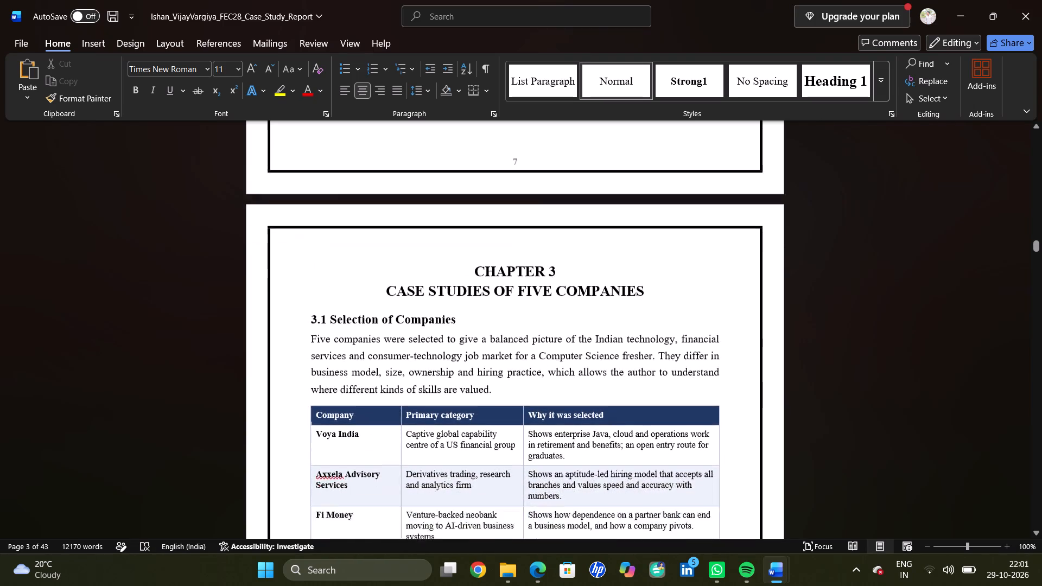
Examine Case Study 1: Voya India in the other student's report, from its parameter table through section 3.2.5.
scroll(505, 277, "down", 3)
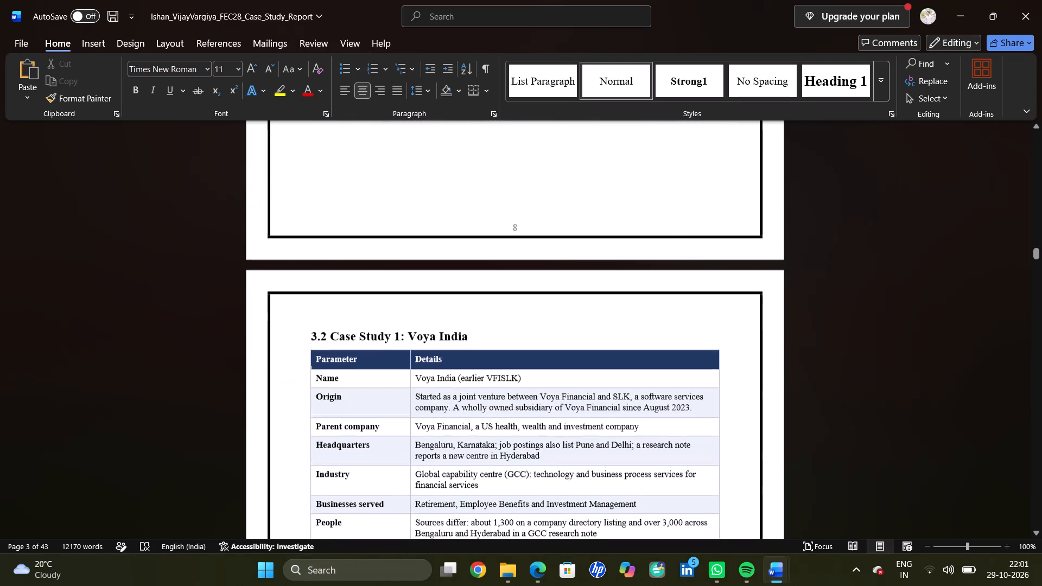
scroll(505, 277, "down", 2)
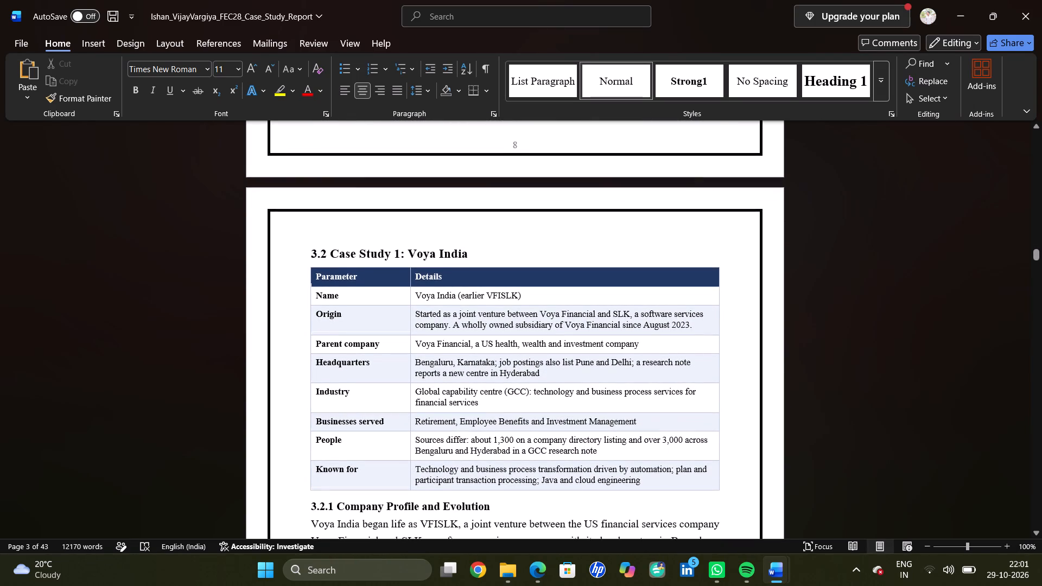
scroll(505, 277, "down", 1)
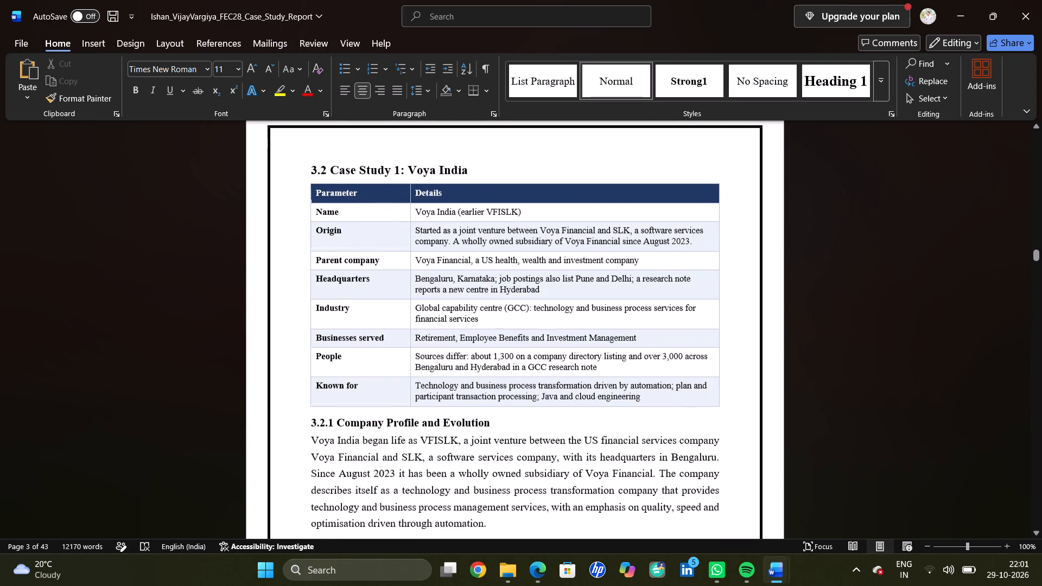
scroll(505, 277, "down", 2)
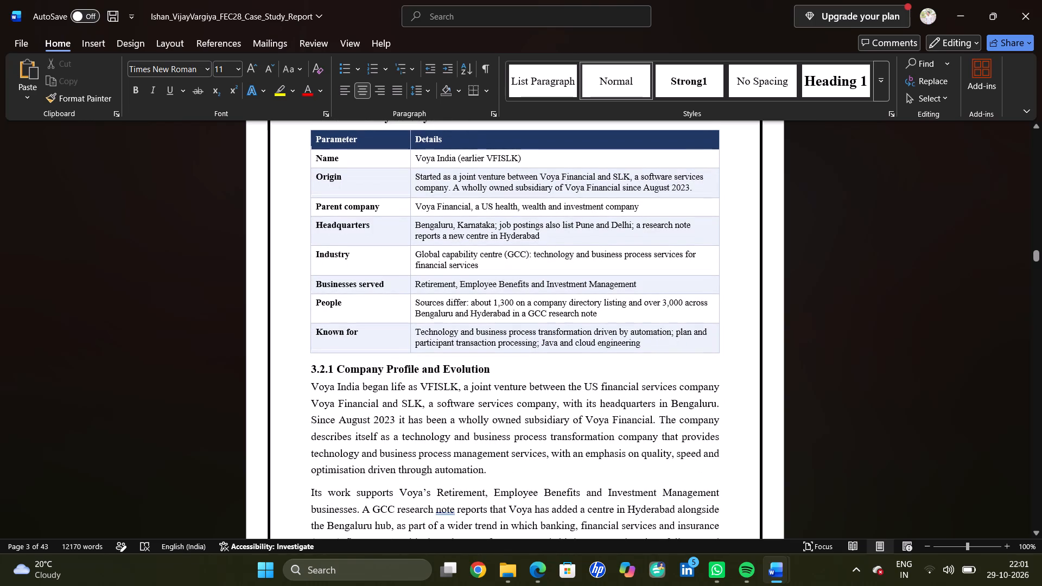
scroll(505, 277, "down", 6)
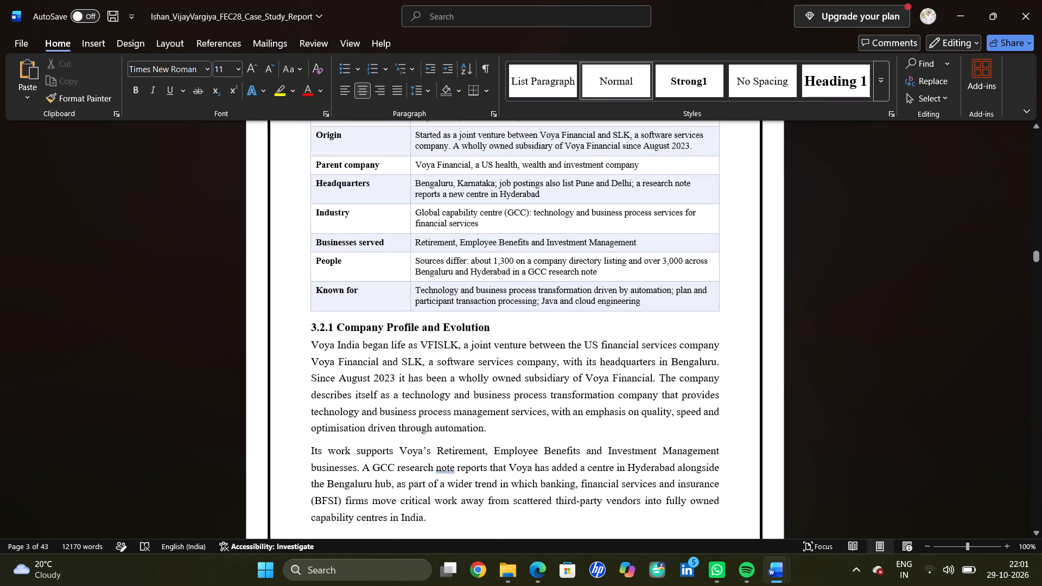
scroll(505, 277, "down", 3)
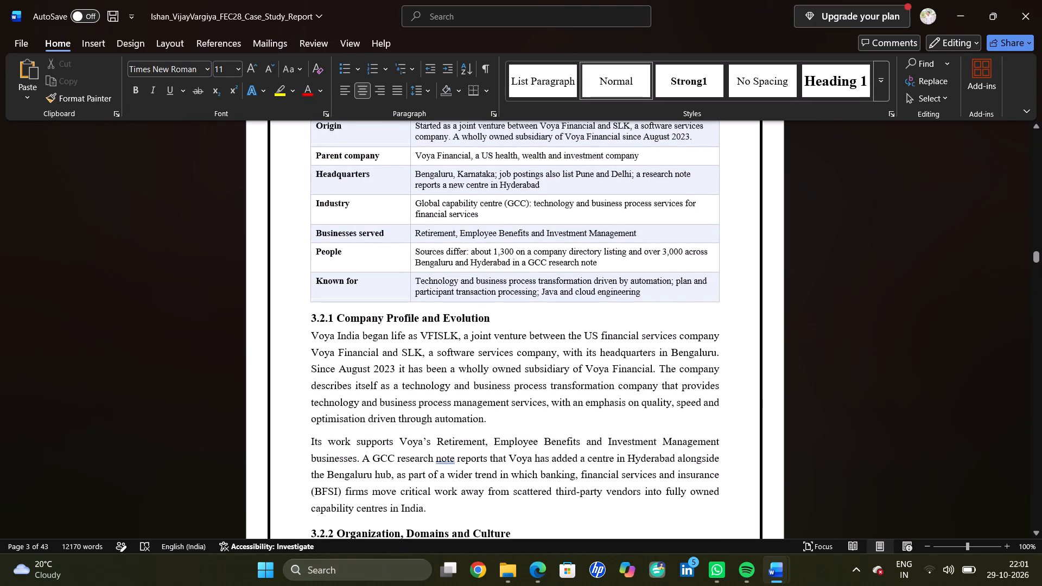
scroll(505, 277, "down", 5)
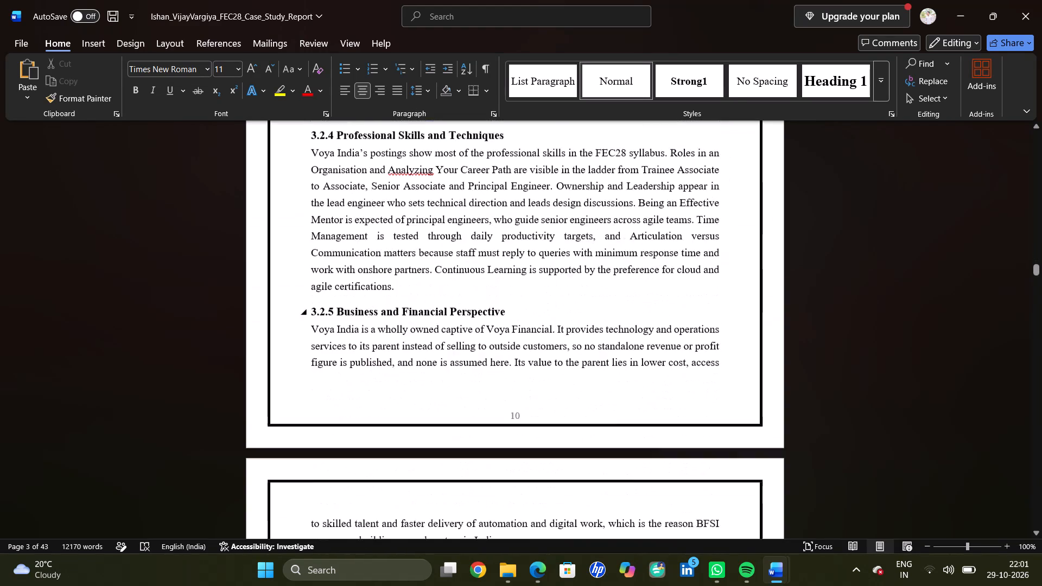
Look through the Axxela Advisory Services case study and the opening sections of the Fi Money case study.
scroll(505, 277, "down", 6)
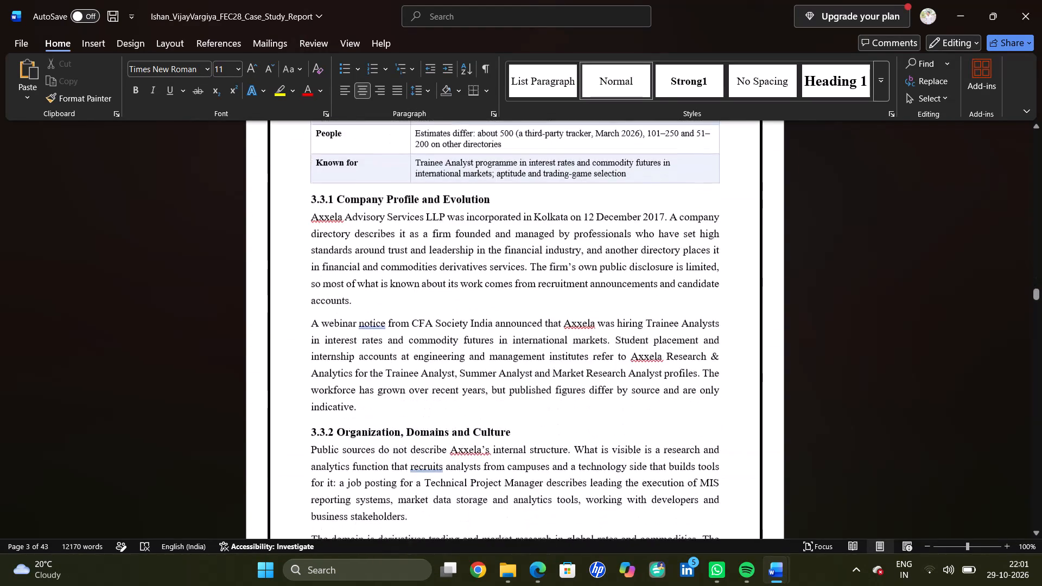
scroll(505, 277, "down", 6)
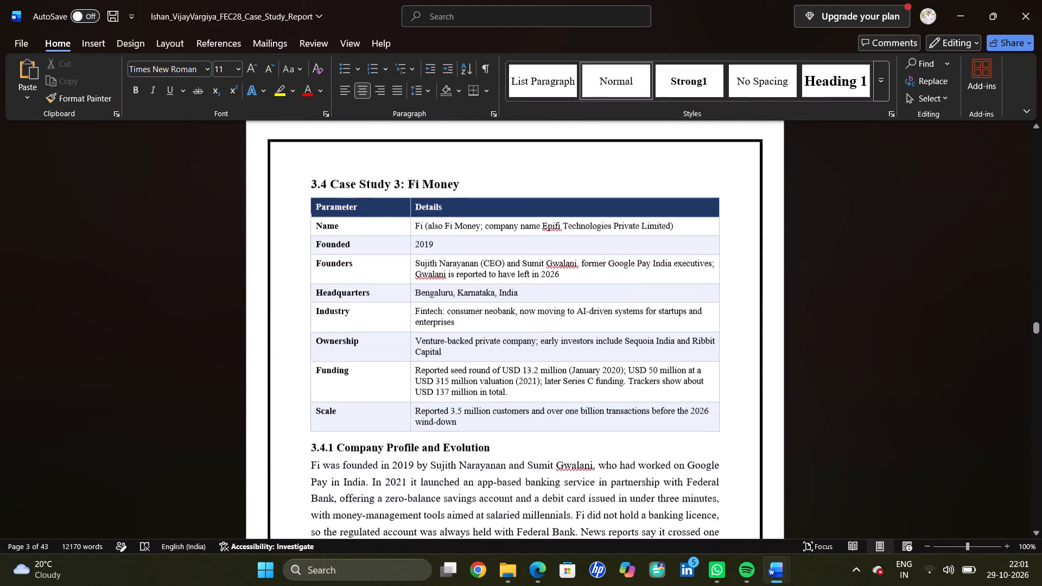
scroll(505, 277, "down", 1)
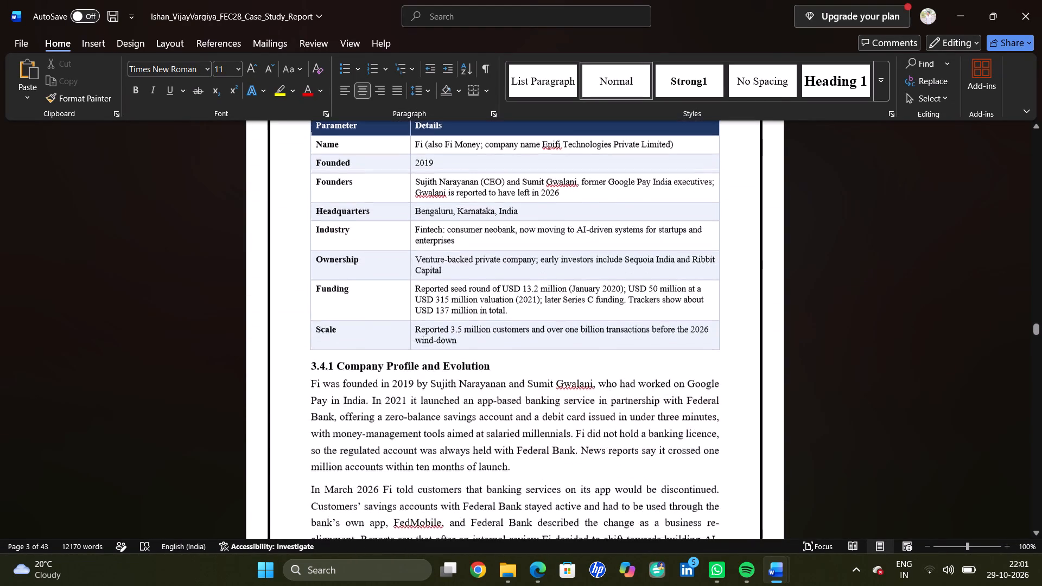
scroll(505, 277, "down", 1)
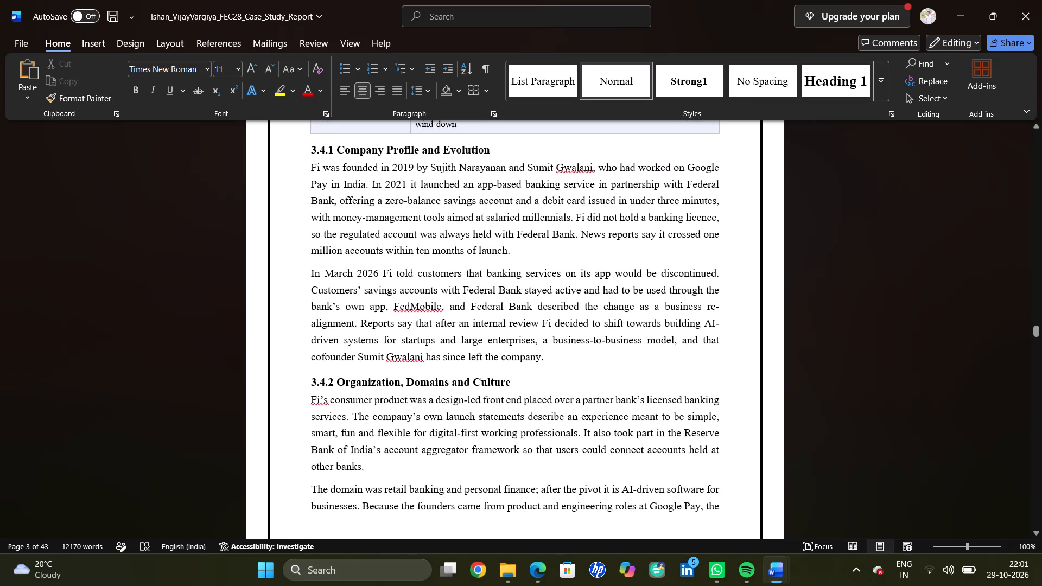
left_click(505, 277)
scroll(505, 277, "down", 2)
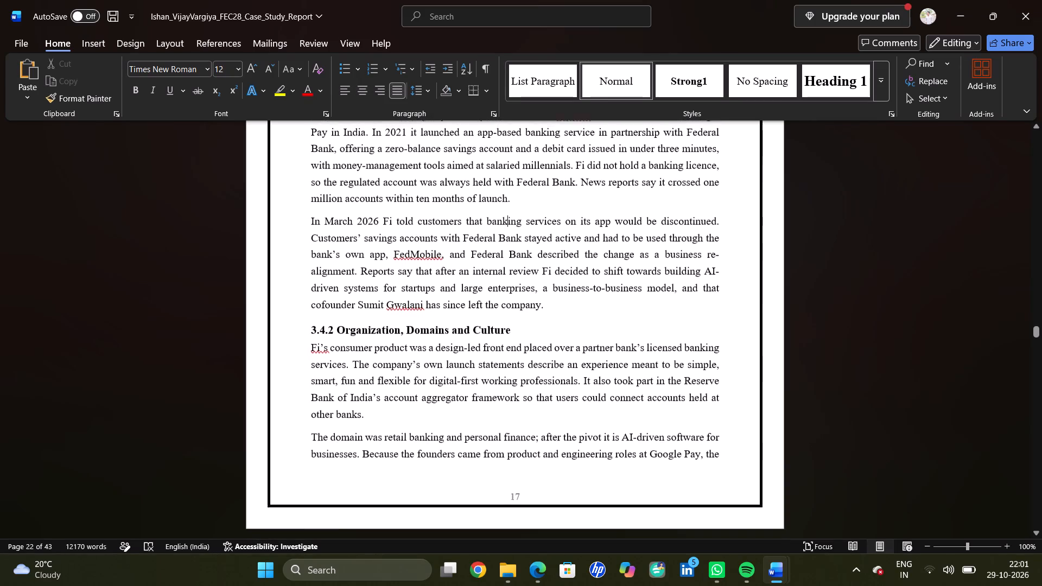
Look through the rest of the Fi Money case study and on through INDmoney to Rebel Foods, checking headings and tables.
scroll(505, 277, "down", 15)
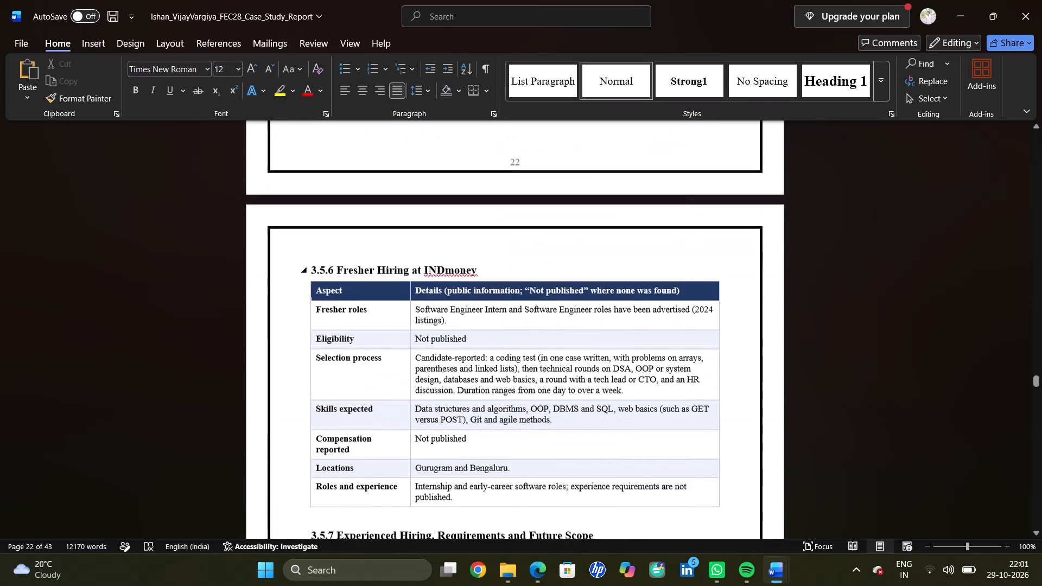
scroll(505, 277, "down", 9)
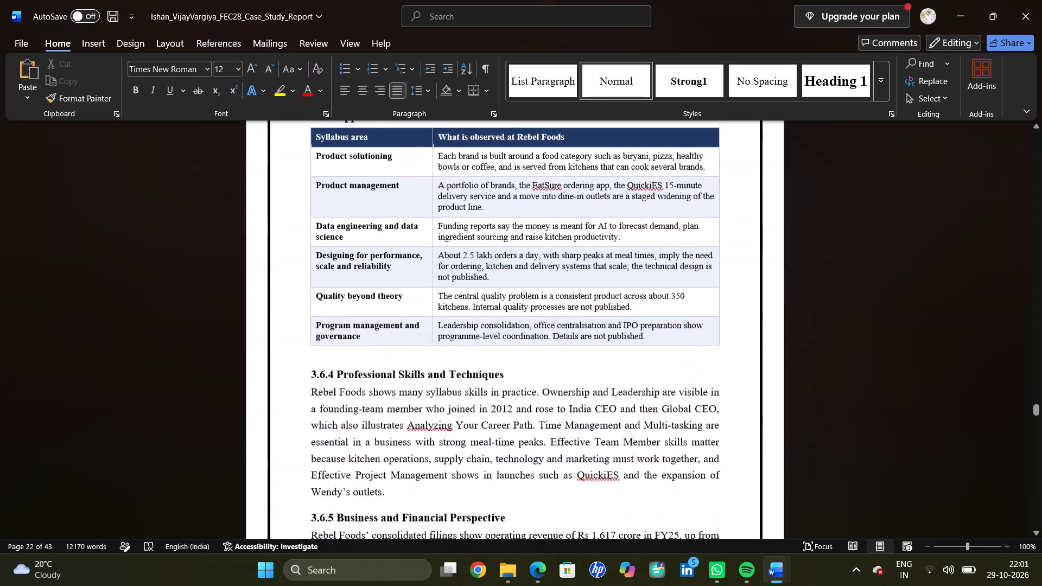
Review Chapter 4's syllabus mapping and fit ranking sections and the Chapter 5 conclusion in the other student's report.
scroll(505, 277, "down", 8)
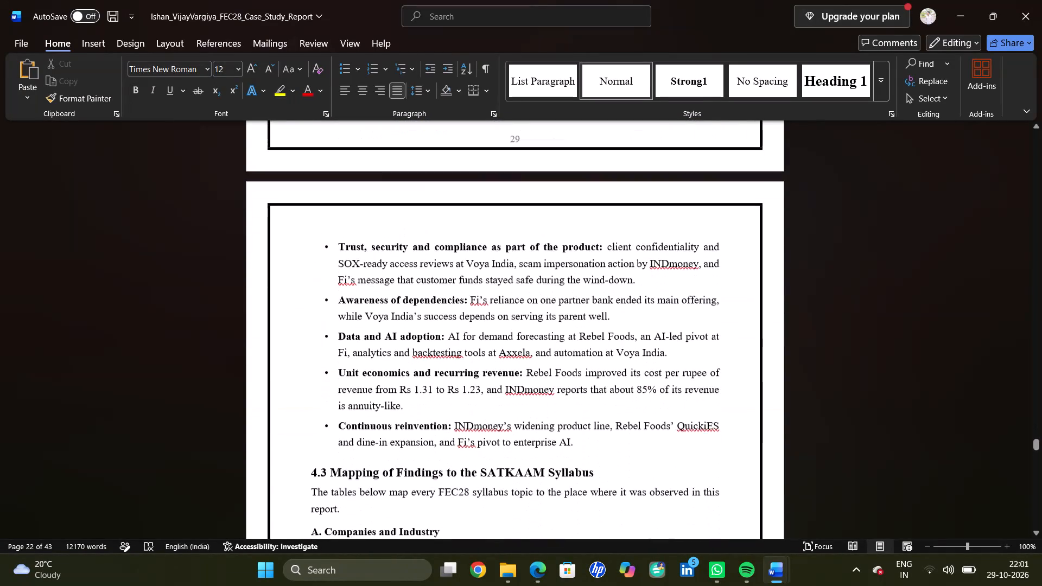
scroll(505, 277, "down", 6)
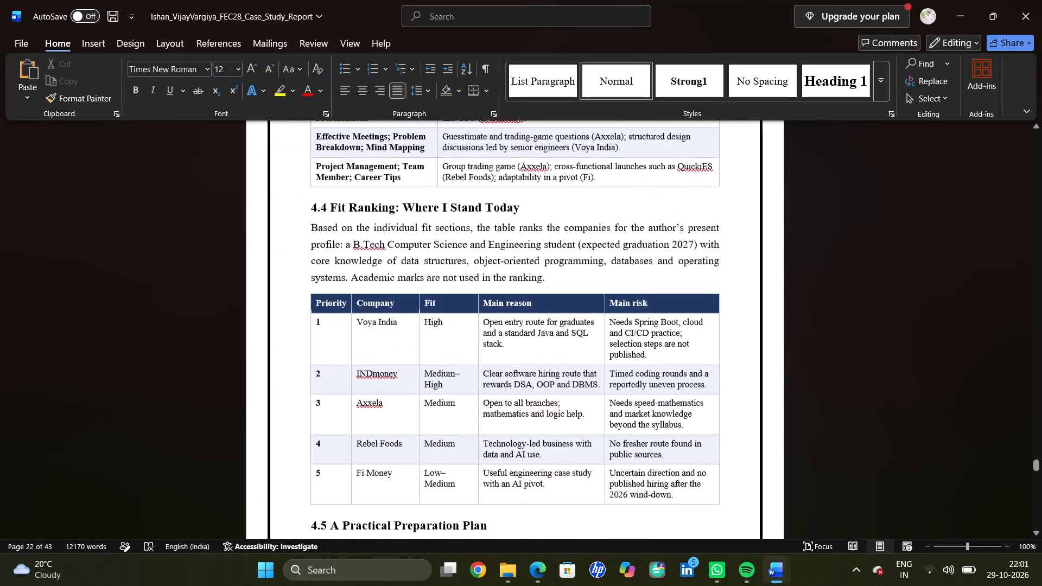
scroll(505, 277, "down", 8)
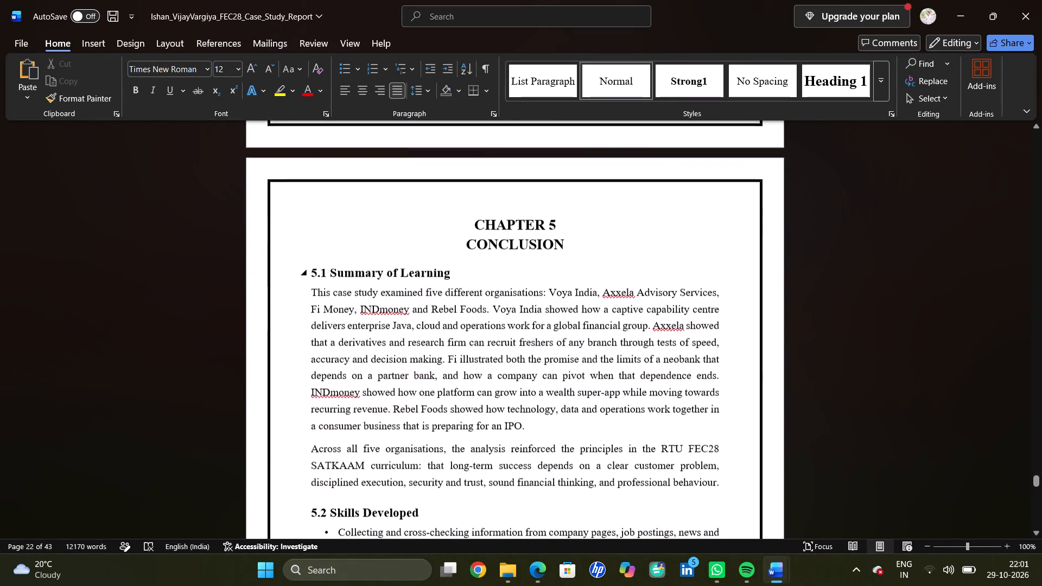
scroll(505, 277, "down", 3)
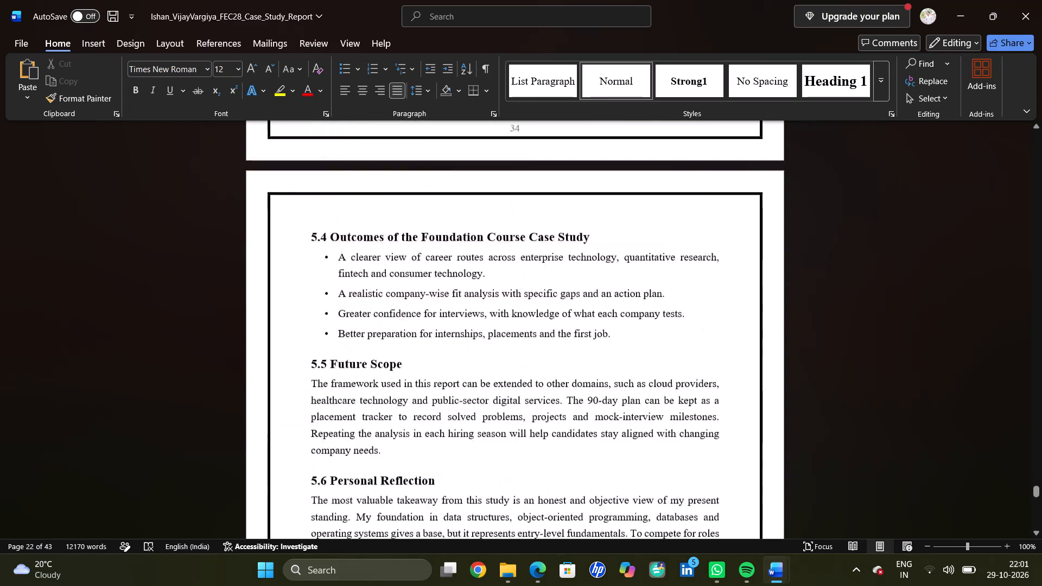
Check the References list through its last page, and the start of the Appendix glossary of key terms.
scroll(505, 277, "down", 4)
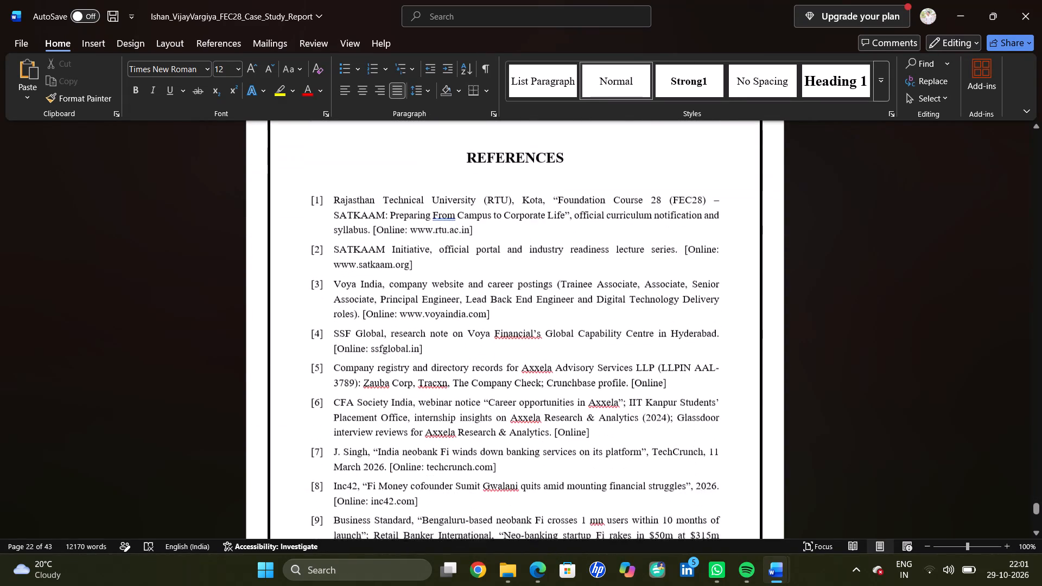
scroll(505, 277, "down", 3)
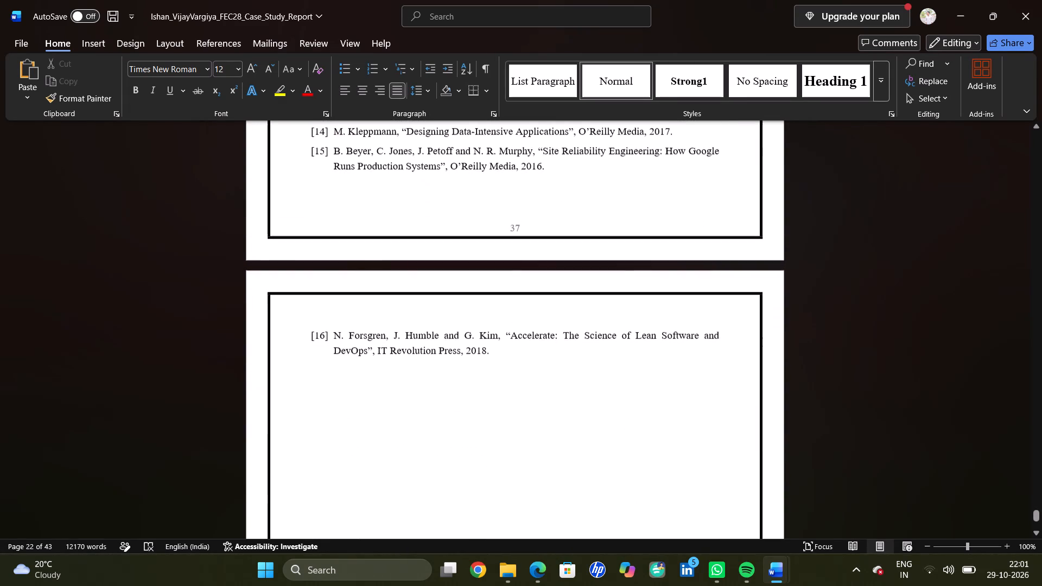
scroll(505, 277, "up", 2)
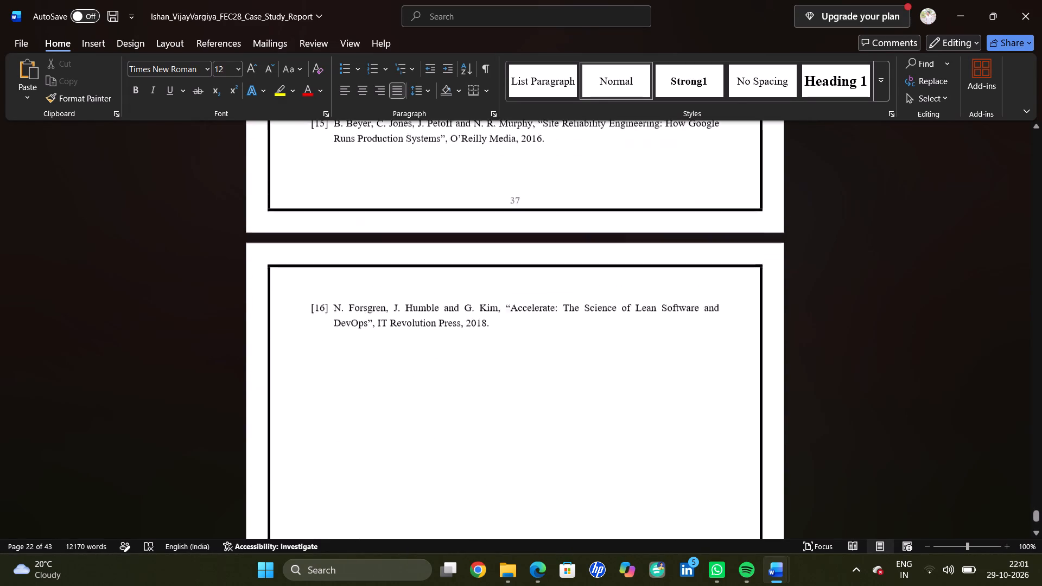
scroll(505, 277, "up", 1)
scroll(505, 277, "down", 7)
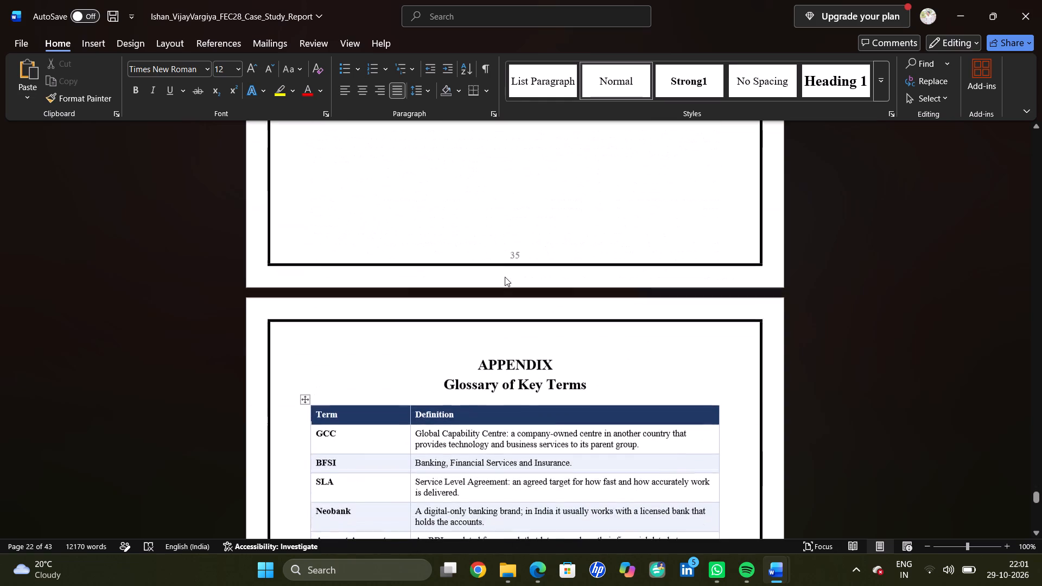
scroll(505, 277, "down", 3)
scroll(505, 277, "up", 1)
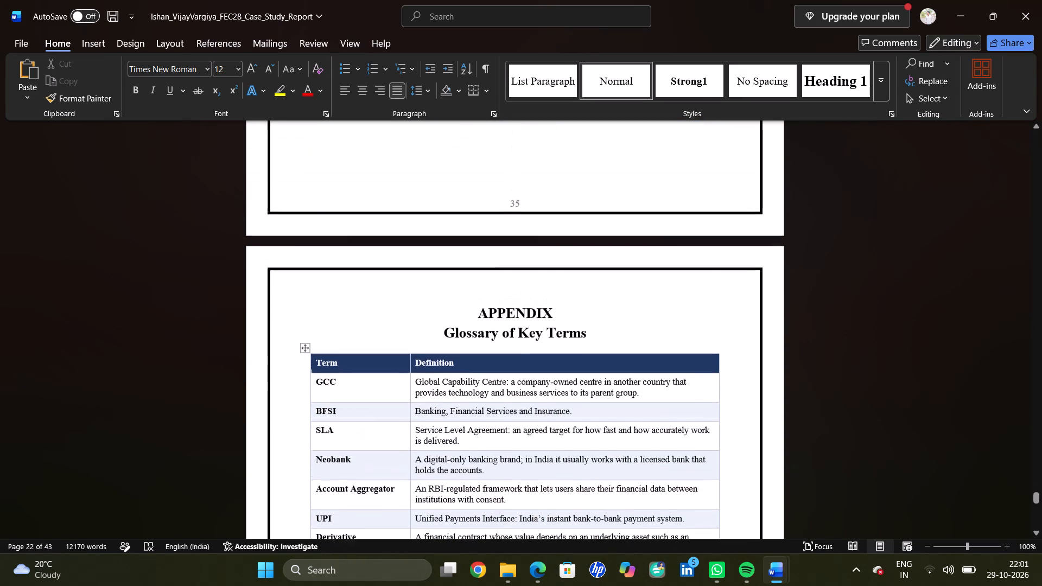
scroll(505, 277, "up", 1)
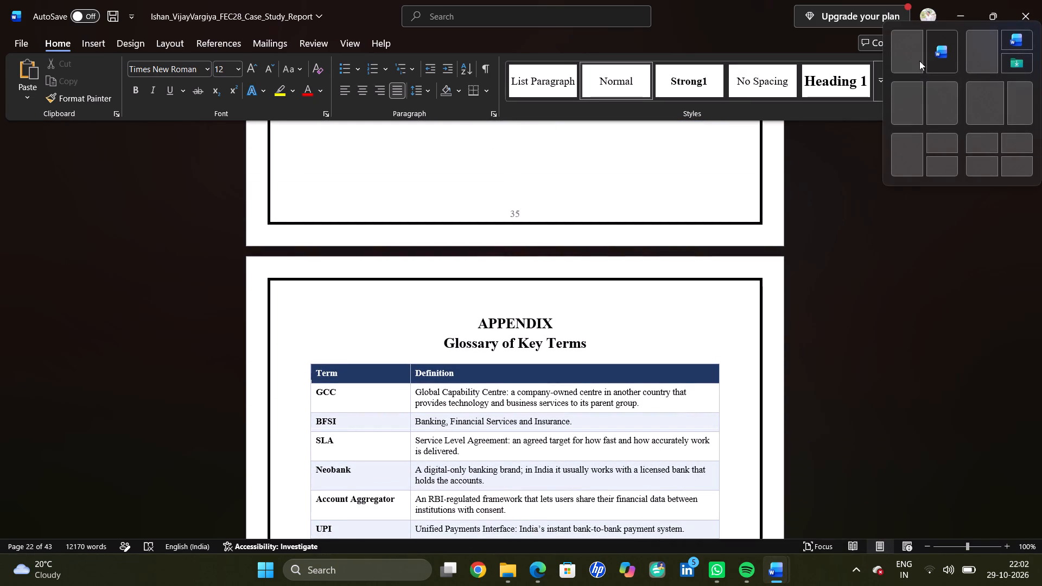
Arrange the two FEC28 case study reports side by side on the screen.
left_click(897, 55)
Look through the end of the FEC28-FINAL report, checking how its Appendix glossary and References list are laid out.
scroll(784, 350, "down", 4)
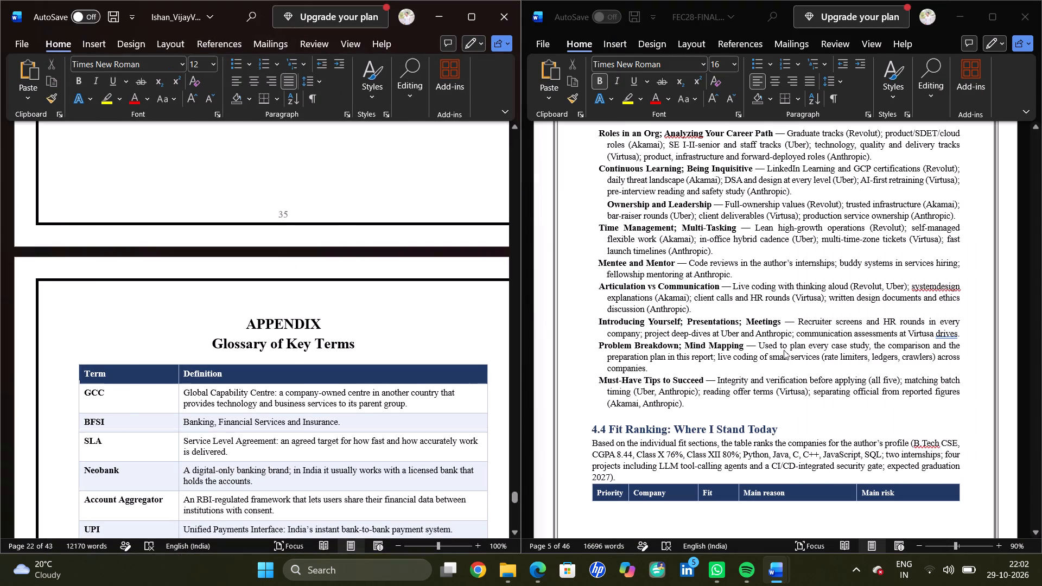
scroll(784, 350, "down", 4)
scroll(784, 350, "down", 18)
scroll(784, 350, "up", 3)
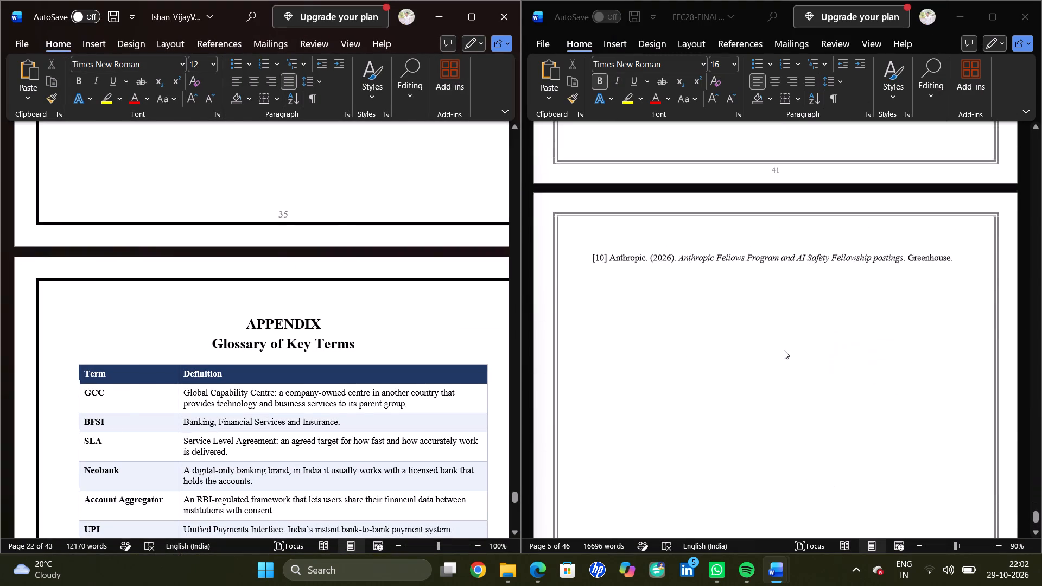
scroll(784, 350, "up", 6)
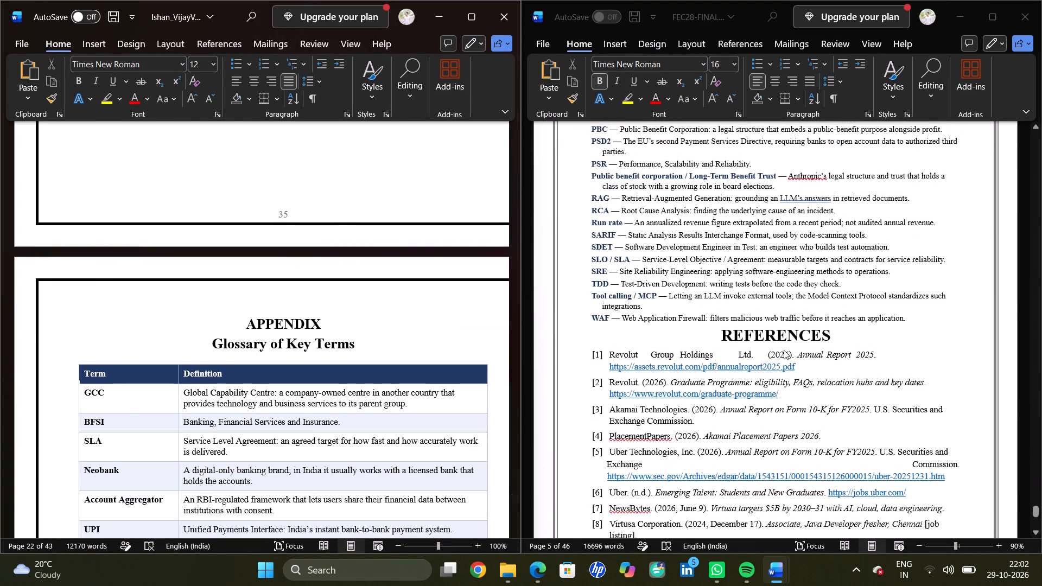
scroll(784, 350, "up", 2)
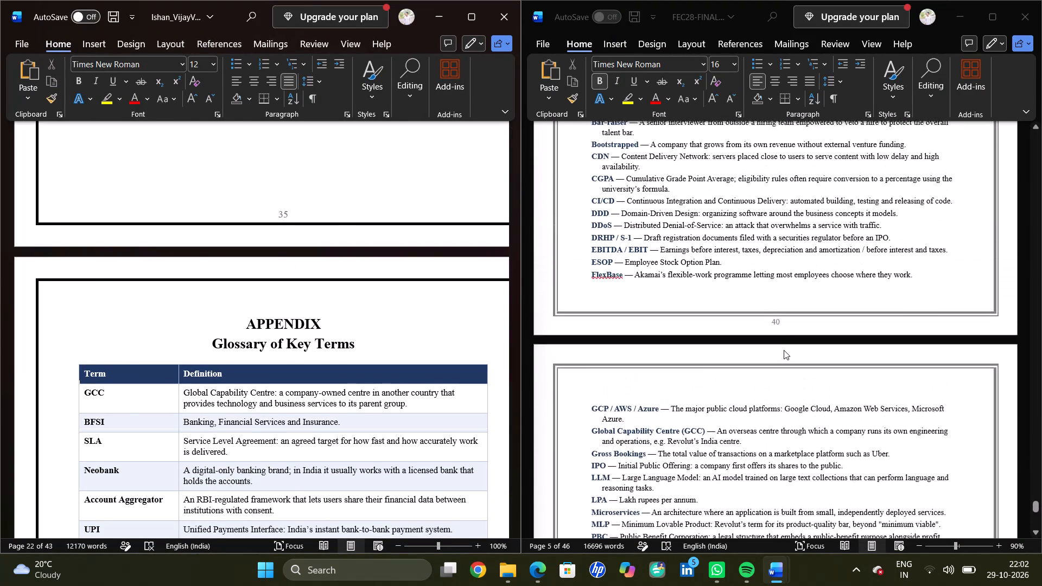
scroll(784, 350, "up", 1)
scroll(781, 261, "up", 1)
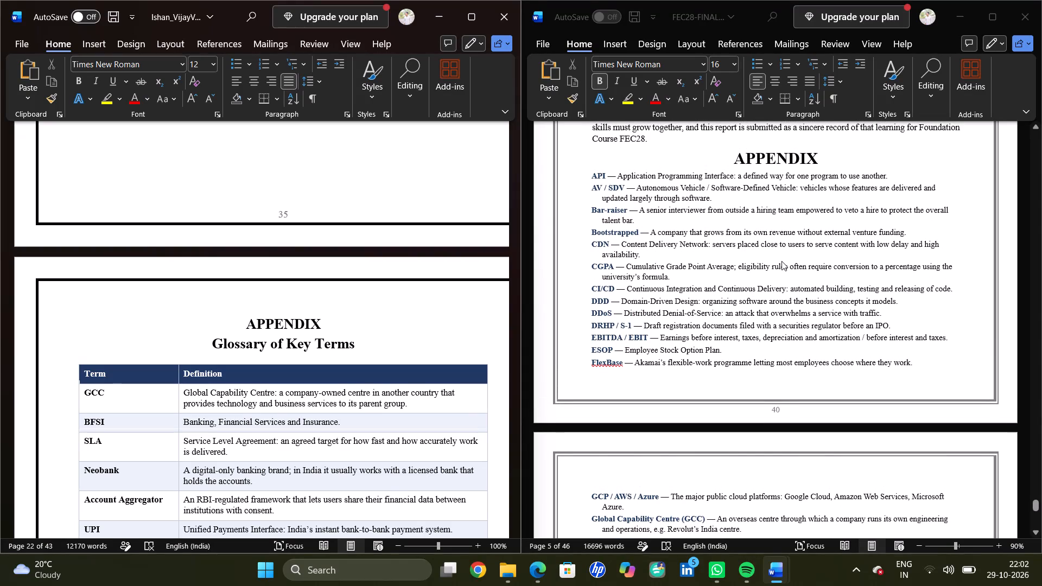
scroll(781, 261, "down", 4)
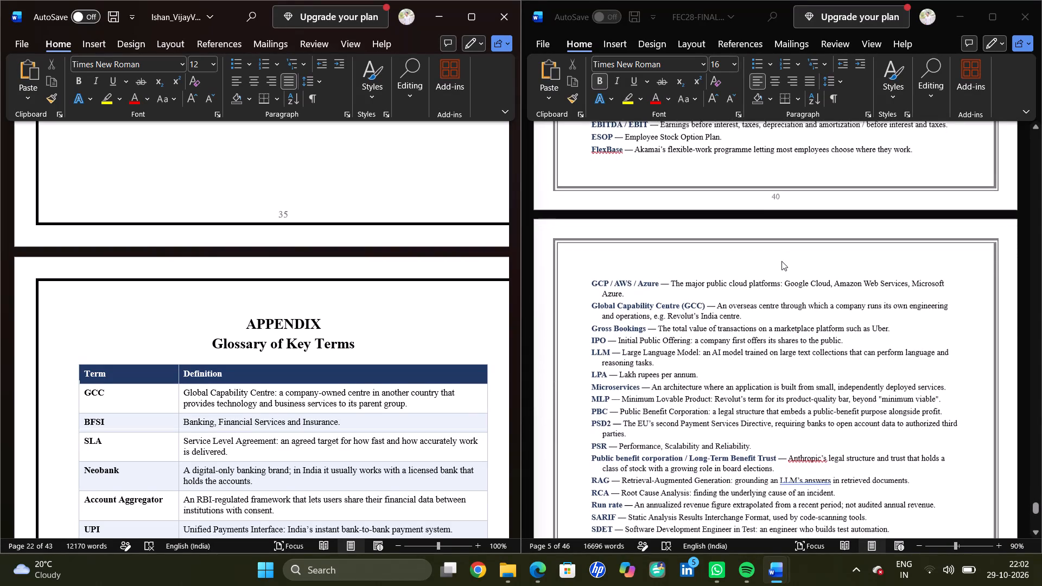
scroll(781, 261, "down", 1)
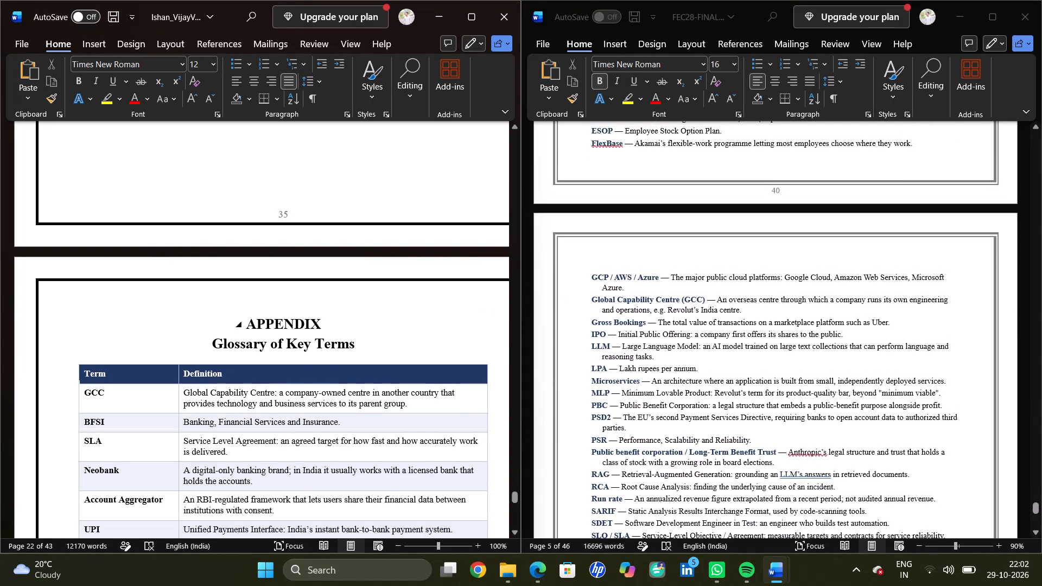
Compare the other student's Appendix glossary table and start of the References list with the same sections in FEC28-FINAL.
scroll(423, 325, "down", 3)
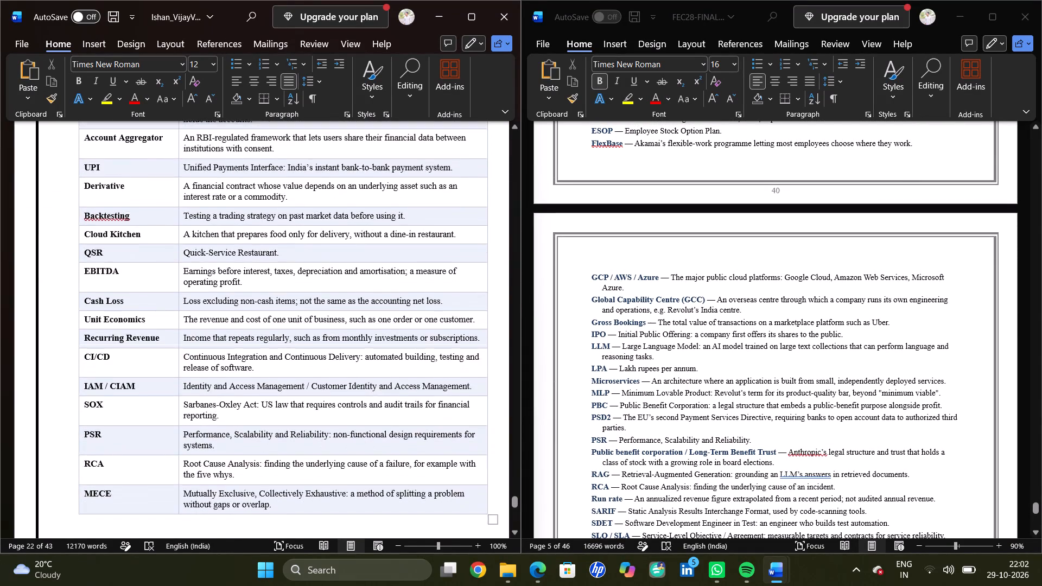
scroll(423, 325, "down", 1)
left_click(259, 390)
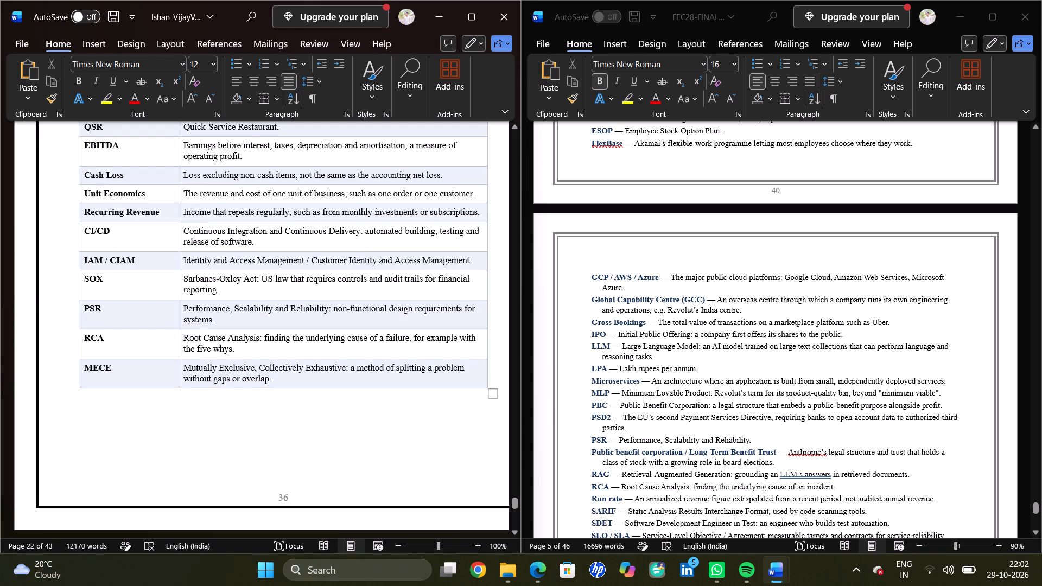
scroll(259, 390, "down", 1)
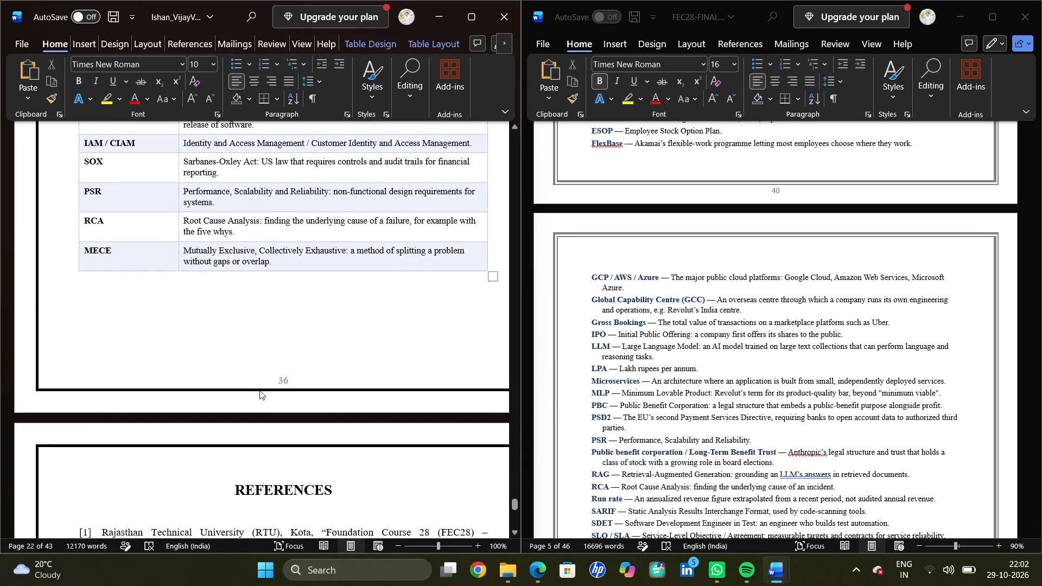
scroll(259, 390, "down", 1)
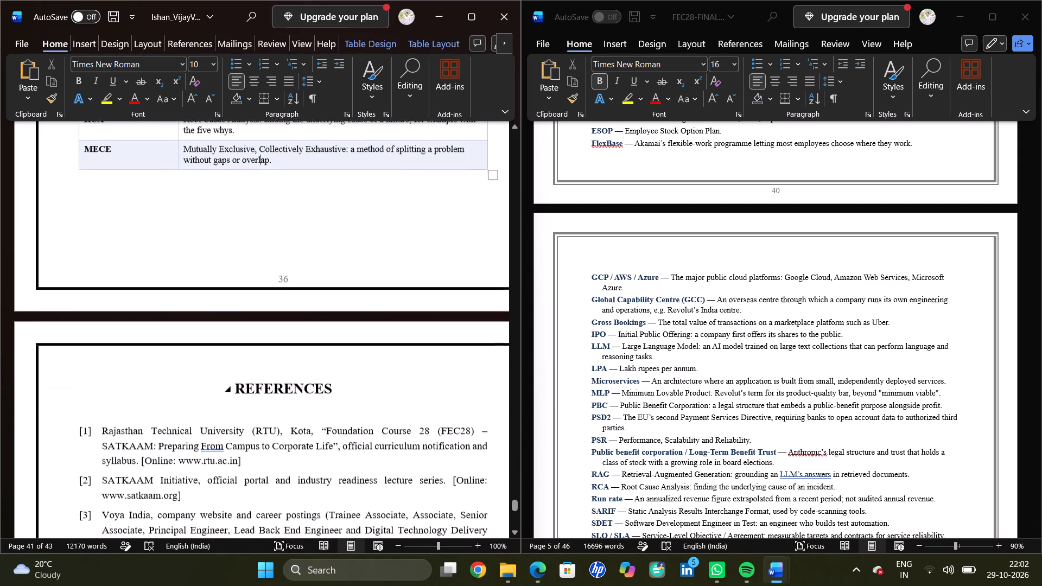
scroll(259, 390, "down", 2)
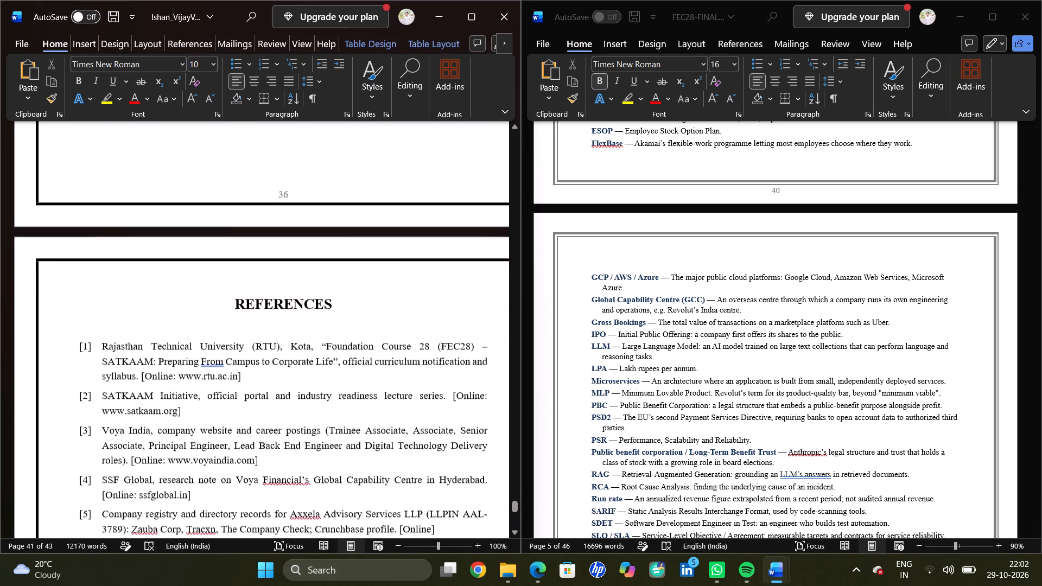
scroll(259, 390, "down", 1)
scroll(561, 325, "down", 2)
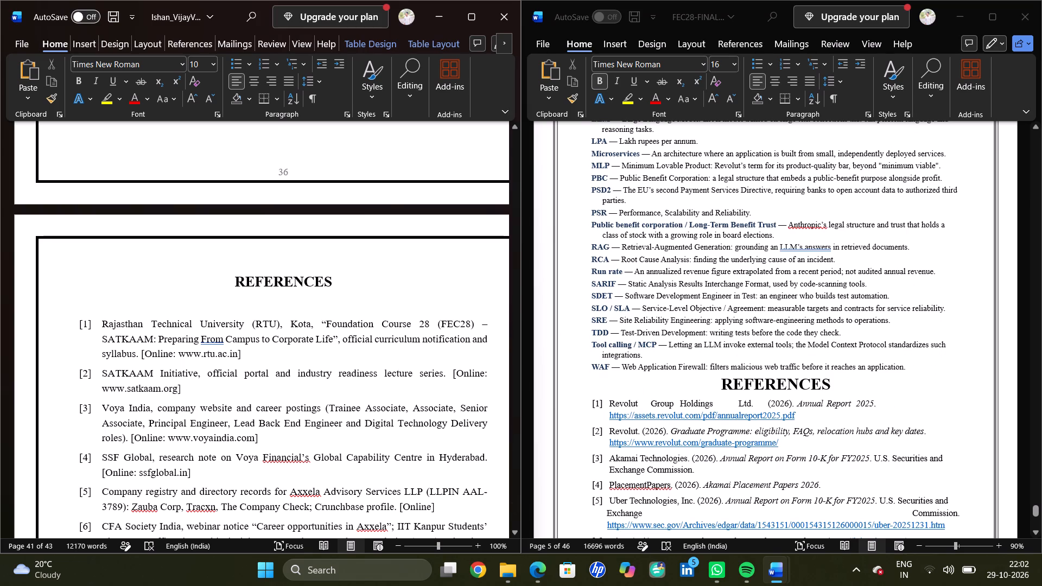
Delete reference [16], the "Accelerate" entry, together with its number from the end of the other student's References list.
scroll(321, 369, "down", 4)
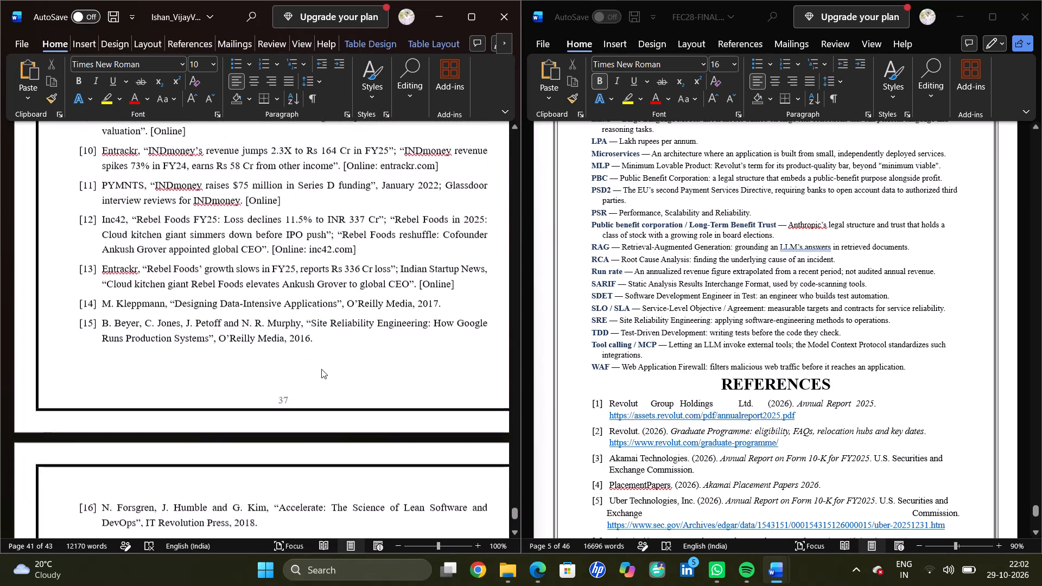
scroll(321, 369, "down", 4)
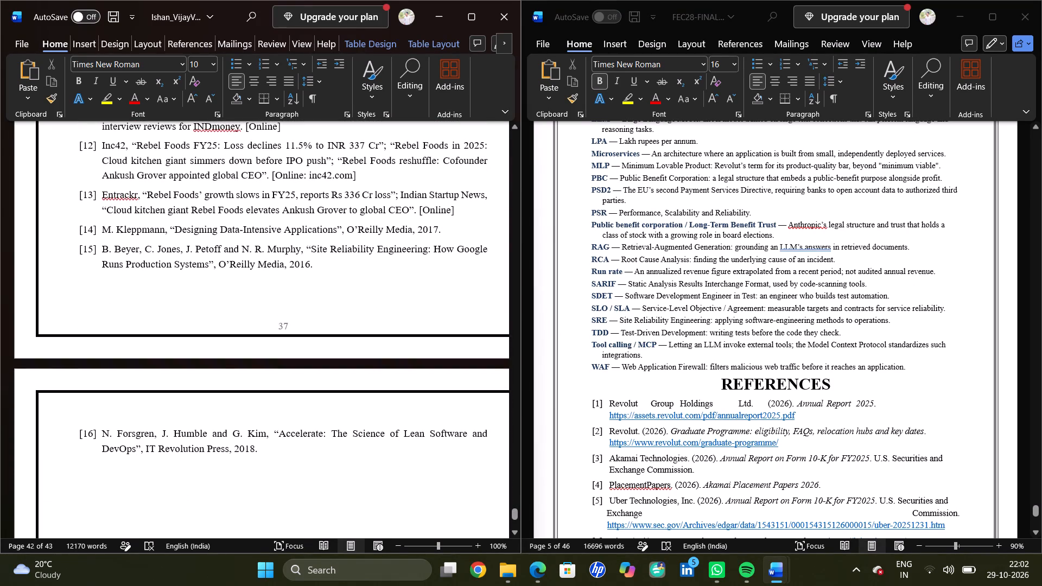
left_click(280, 470)
key("BackSpace")
key("BackSpace")
key("BackSpace")
key("BackSpace")
key("BackSpace")
key("BackSpace")
key("BackSpace")
key("BackSpace")
key("BackSpace")
key("BackSpace")
key("BackSpace")
key("BackSpace")
key("BackSpace")
key("BackSpace")
key("BackSpace")
key("BackSpace")
key("BackSpace")
key("BackSpace")
key("BackSpace")
key("BackSpace")
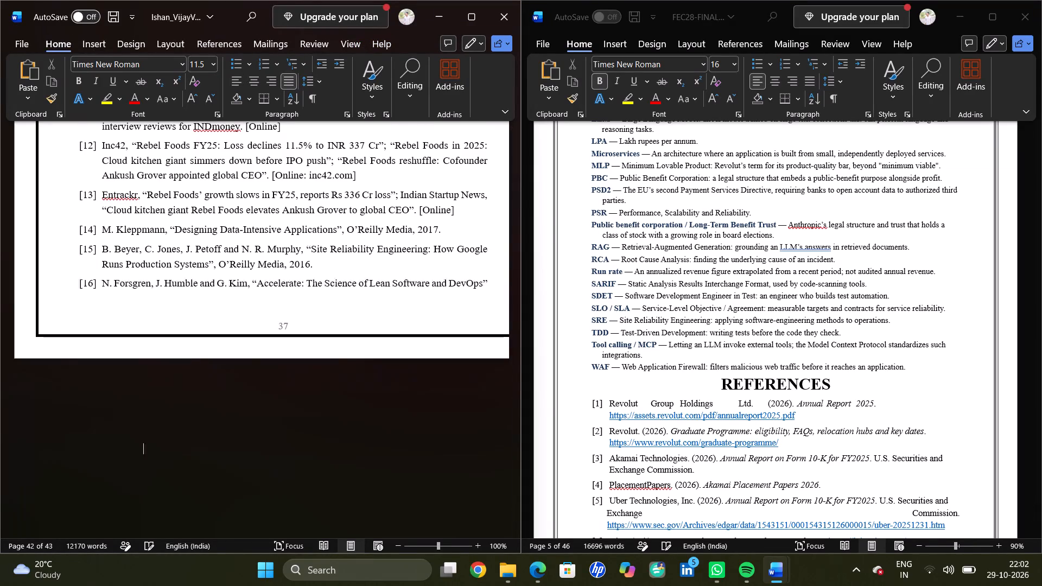
key("BackSpace")
key("BackSpace")
key("BackSpace")
key("BackSpace")
key("BackSpace")
key("BackSpace")
key("BackSpace")
key("BackSpace")
key("BackSpace")
key("BackSpace")
key("BackSpace")
key("BackSpace")
key("BackSpace")
key("BackSpace")
key("BackSpace")
key("BackSpace")
key("BackSpace")
key("BackSpace")
key("BackSpace")
key("BackSpace")
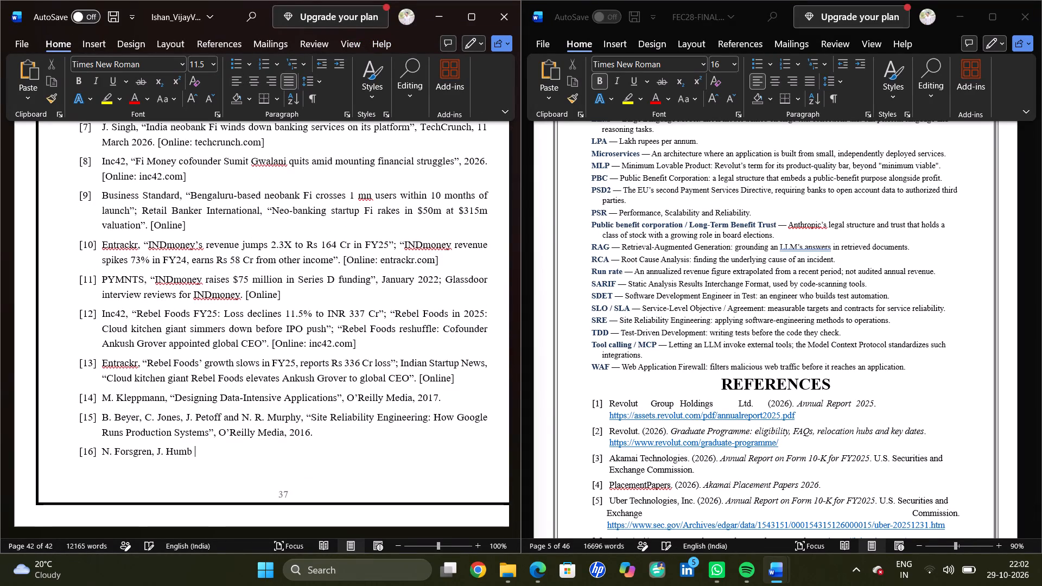
key("BackSpace")
key("BackSpace")
key("BackSpace")
key("BackSpace")
key("BackSpace")
key("BackSpace")
key("BackSpace")
key("BackSpace")
key("BackSpace")
key("BackSpace")
key("BackSpace")
key("BackSpace")
key("BackSpace")
key("BackSpace")
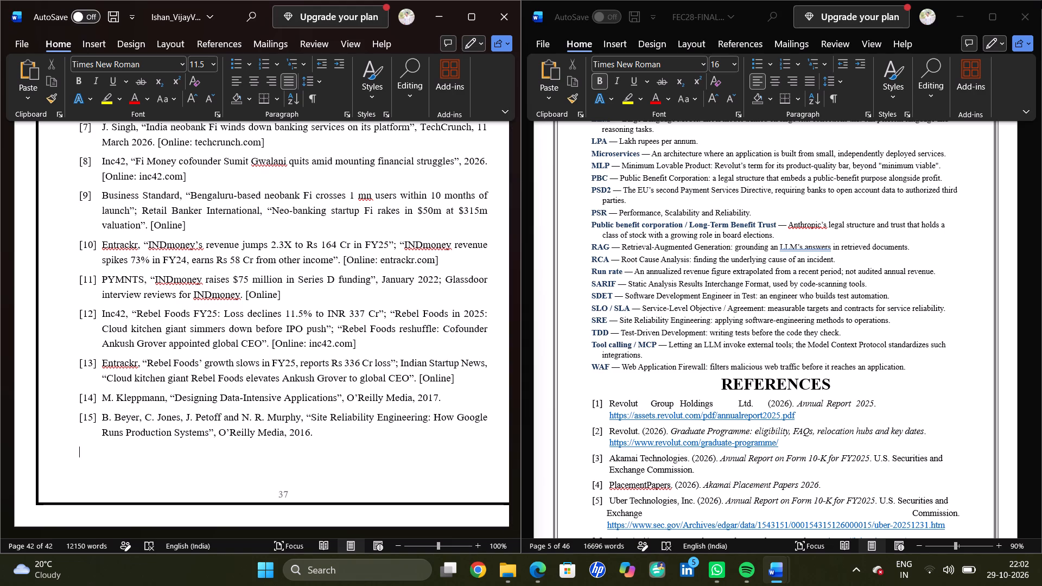
Minimise the FEC28-FINAL report and enlarge the other student's report to fill the screen.
left_click(956, 9)
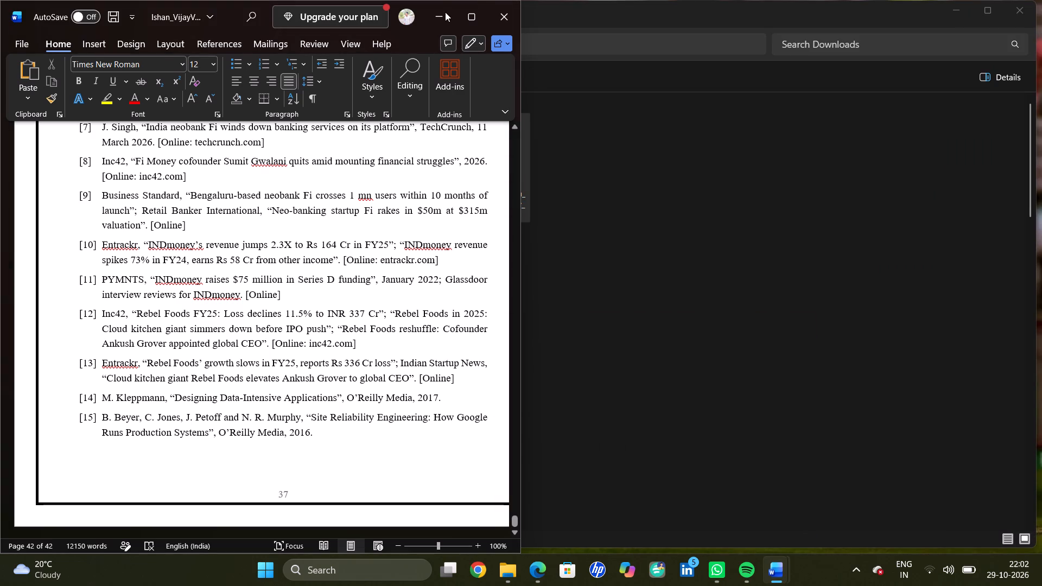
left_click(468, 16)
Look back through the other student's whole report, from the References up to the cover page, checking page layout and tables.
scroll(396, 374, "down", 2)
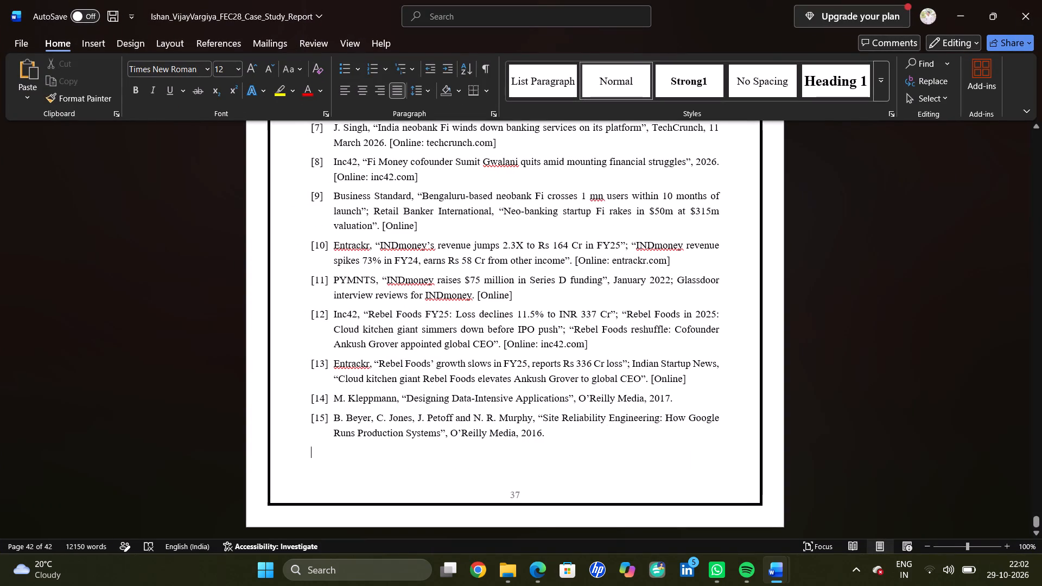
scroll(396, 374, "down", 3)
scroll(396, 374, "up", 7)
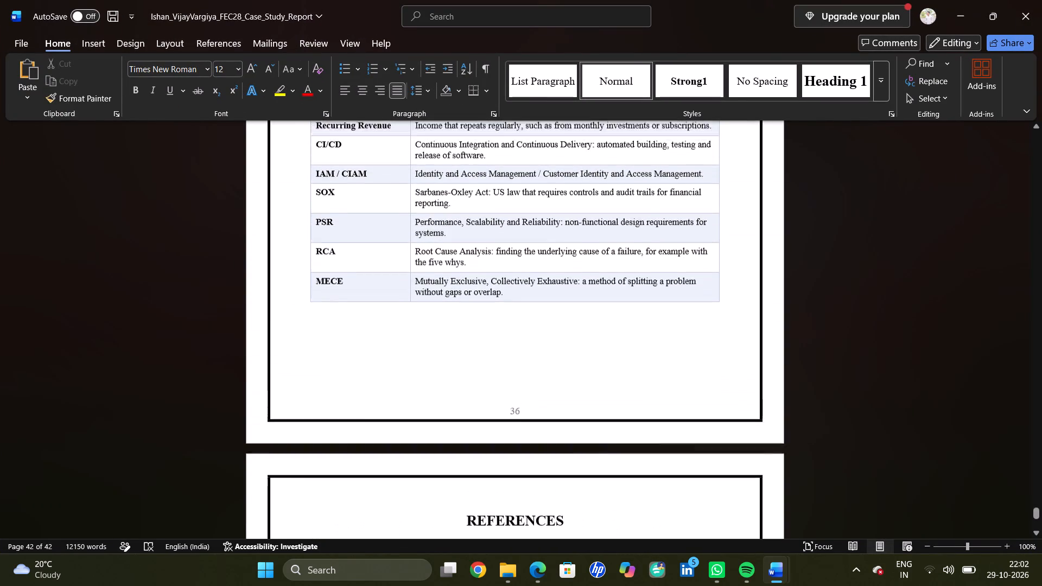
scroll(396, 374, "up", 5)
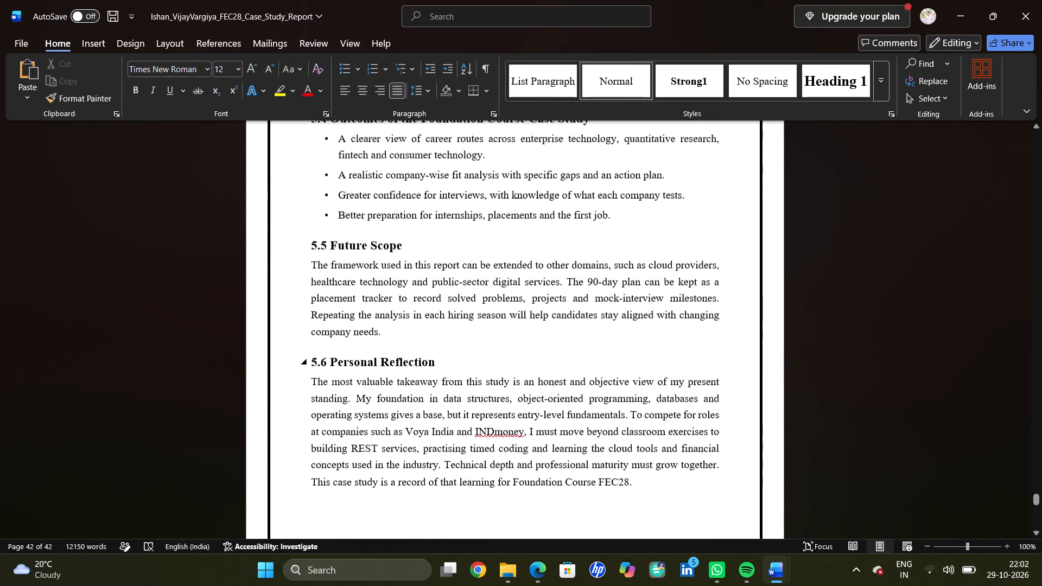
scroll(396, 374, "up", 9)
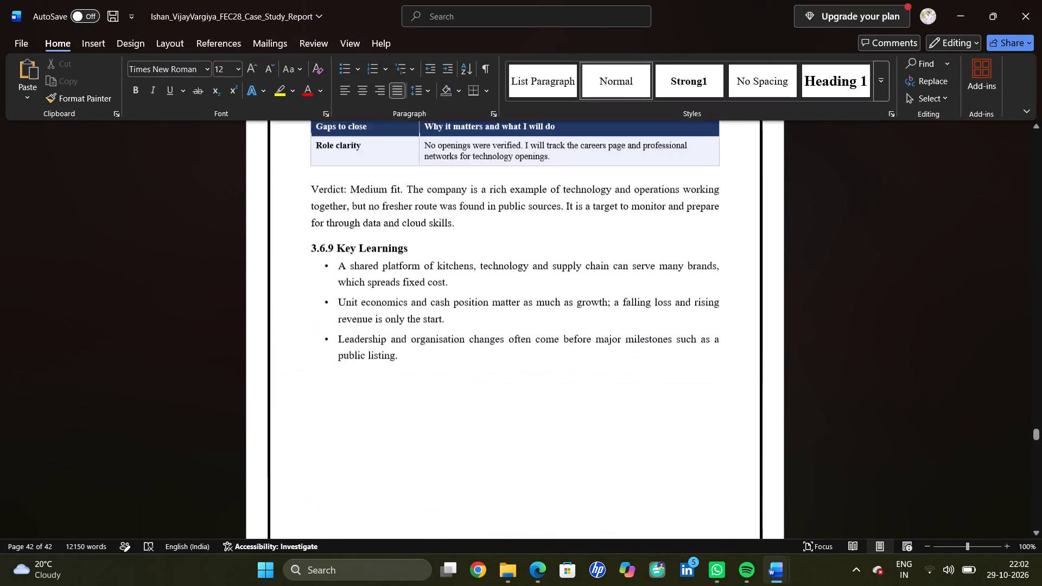
scroll(396, 374, "up", 9)
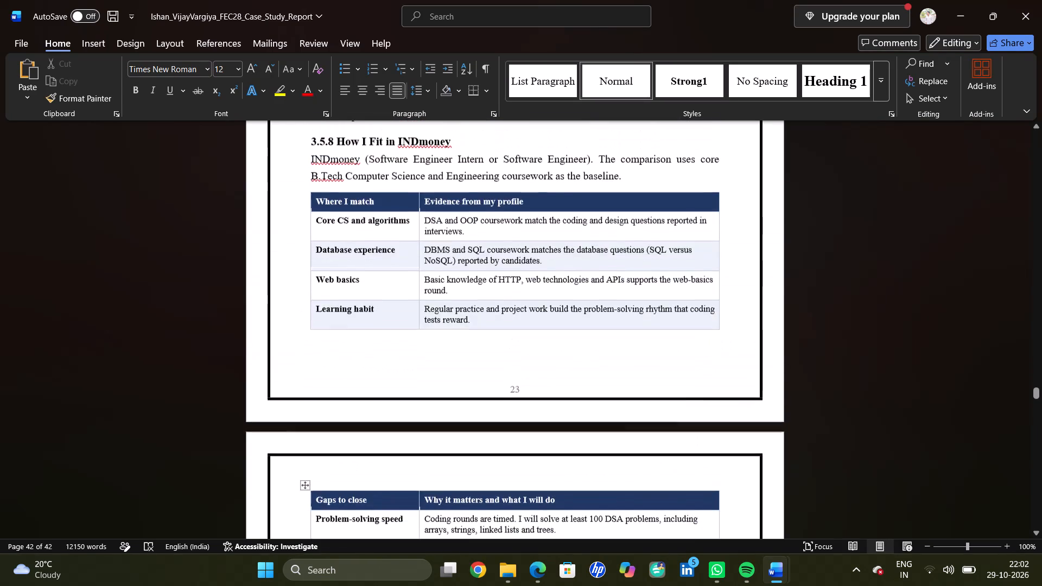
scroll(396, 374, "up", 15)
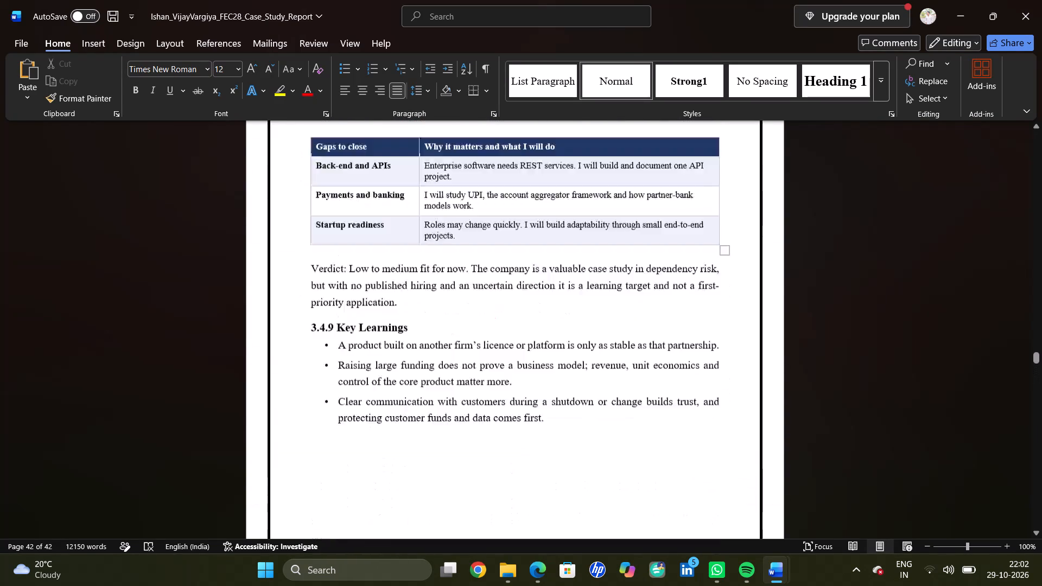
scroll(396, 374, "up", 9)
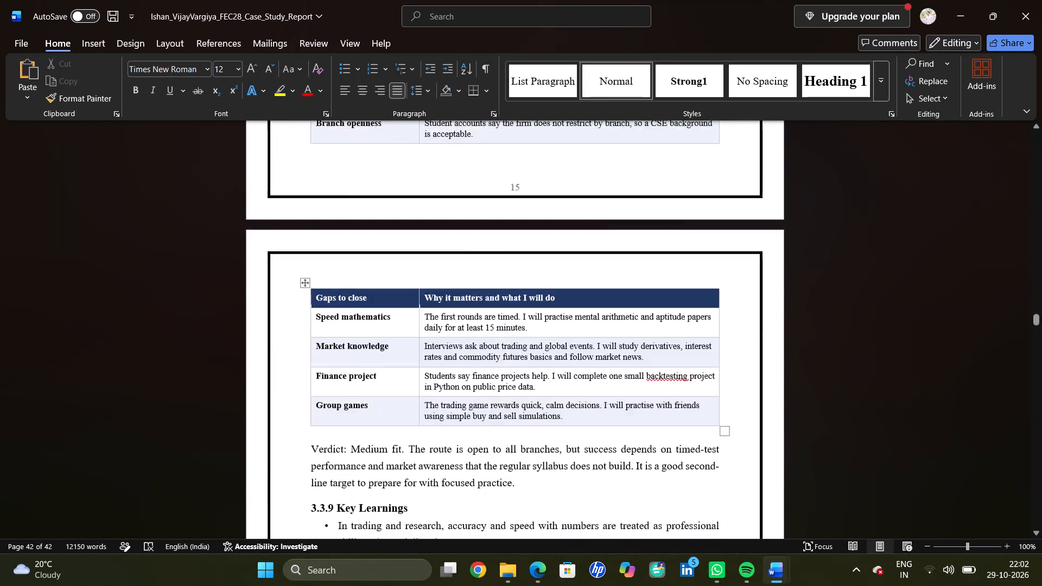
scroll(396, 374, "up", 13)
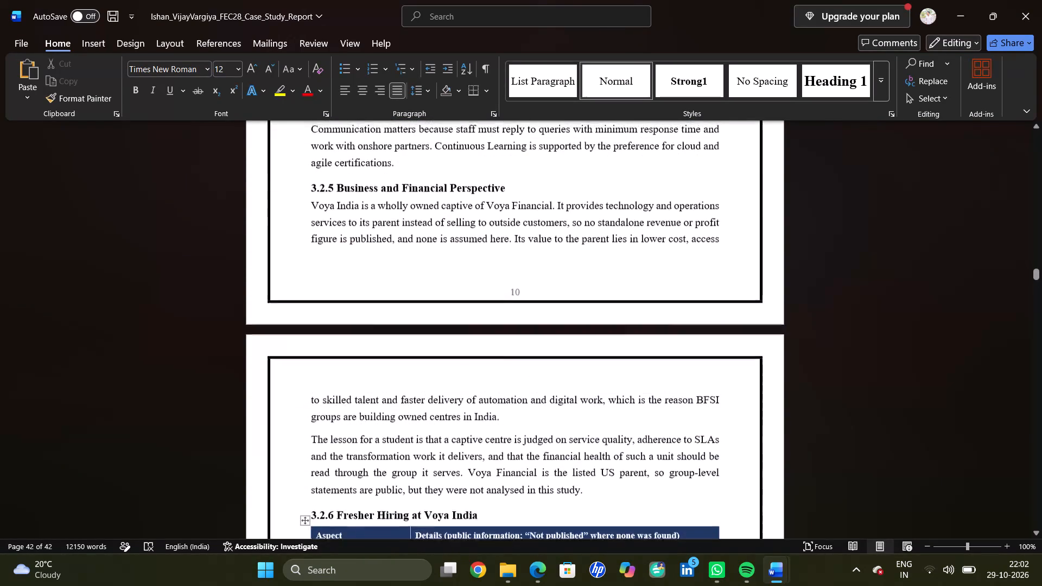
scroll(396, 374, "up", 8)
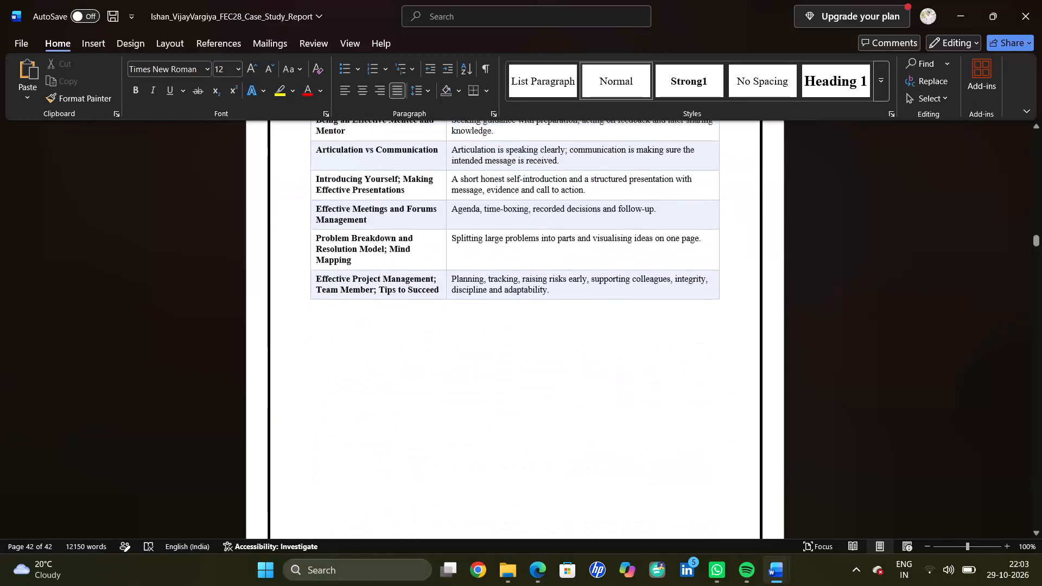
scroll(396, 374, "up", 15)
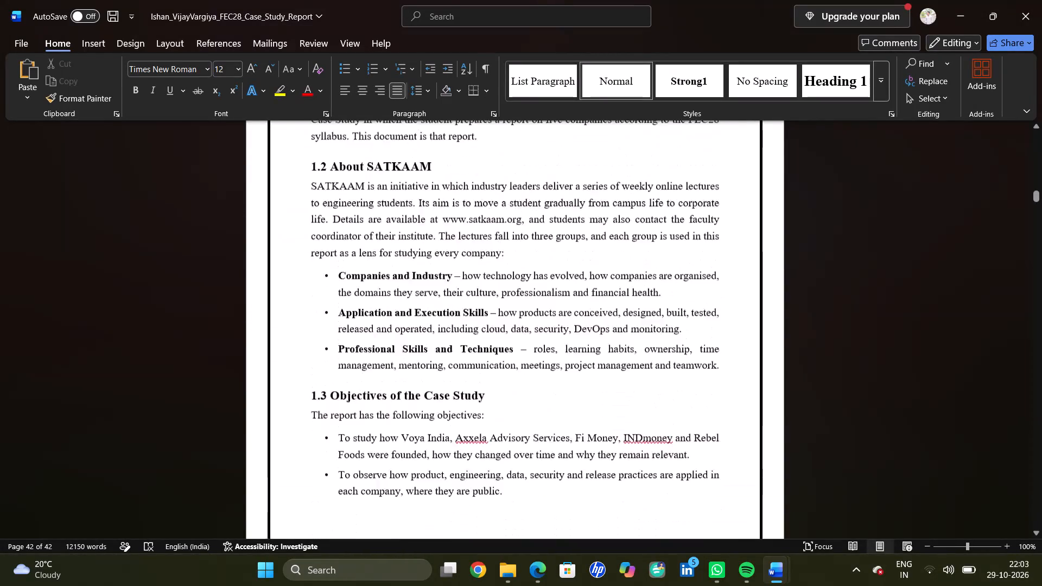
scroll(396, 374, "up", 13)
scroll(396, 374, "down", 1)
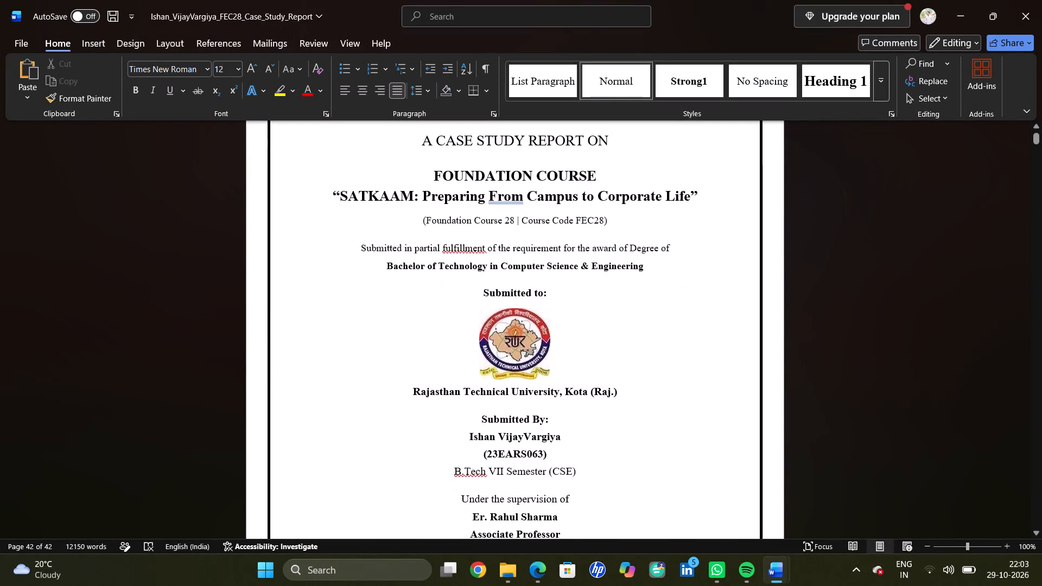
scroll(396, 374, "down", 1)
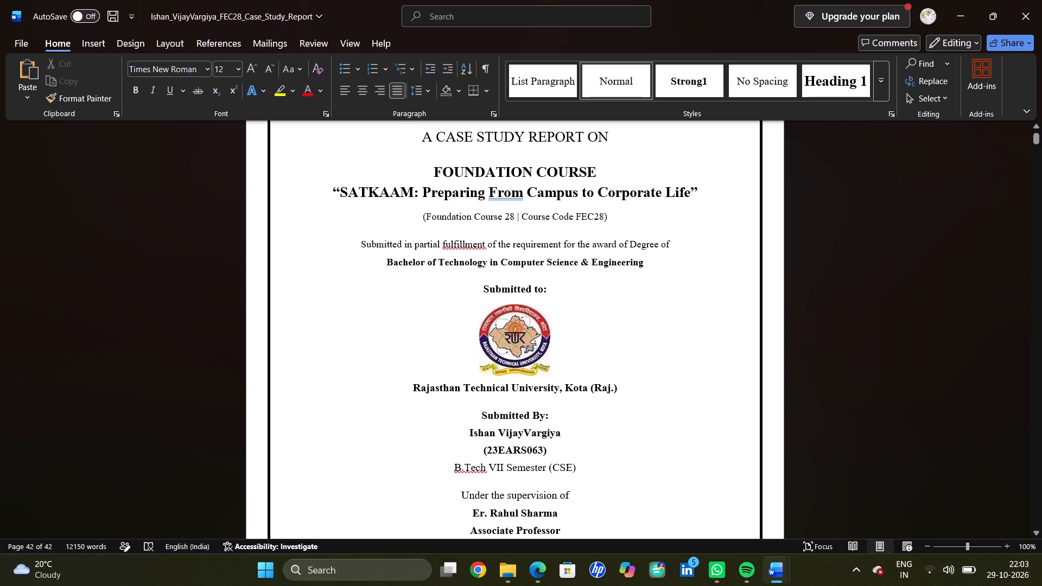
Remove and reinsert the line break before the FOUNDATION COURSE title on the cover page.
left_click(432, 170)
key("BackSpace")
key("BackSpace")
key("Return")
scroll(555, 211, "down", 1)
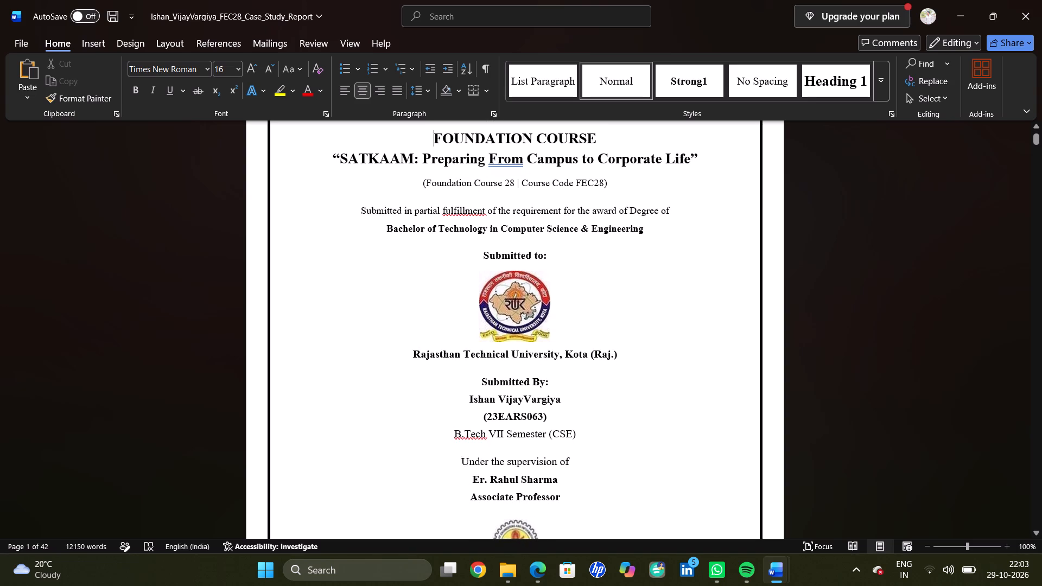
Insert the letter C before the S in the student's roll number under Submitted By on the cover page.
scroll(555, 211, "down", 2)
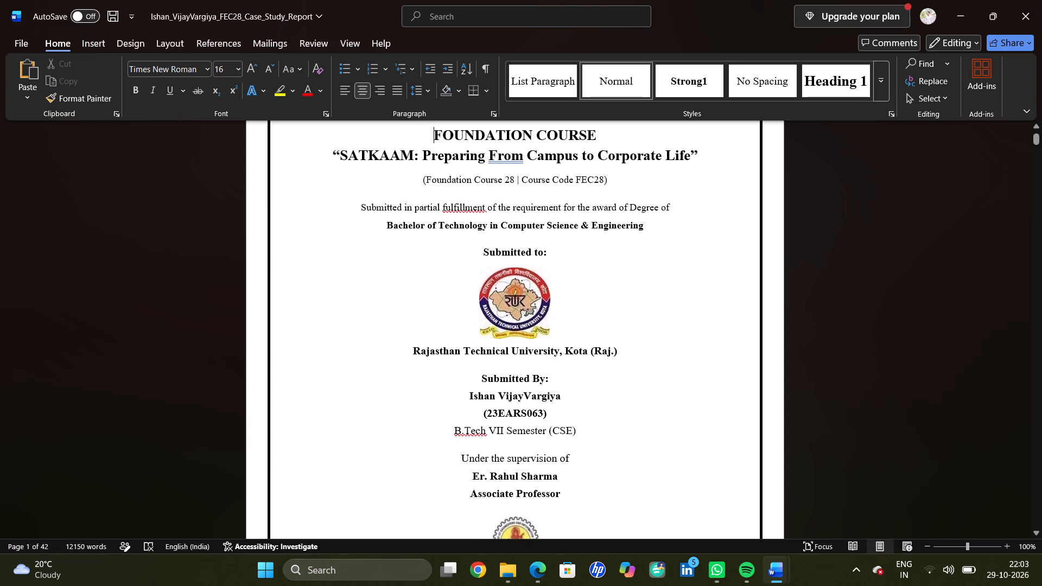
scroll(555, 211, "down", 2)
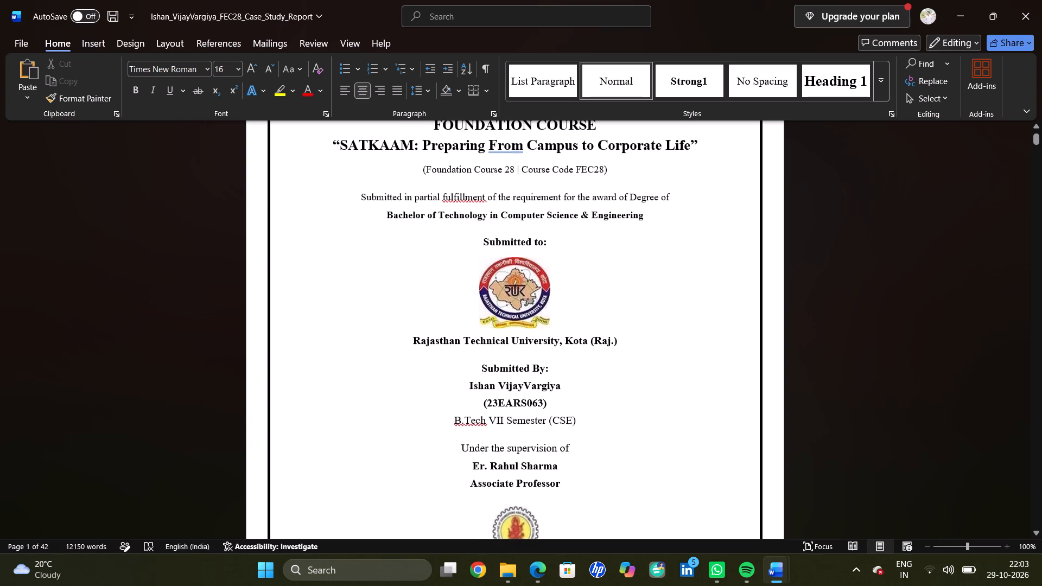
scroll(555, 211, "down", 1)
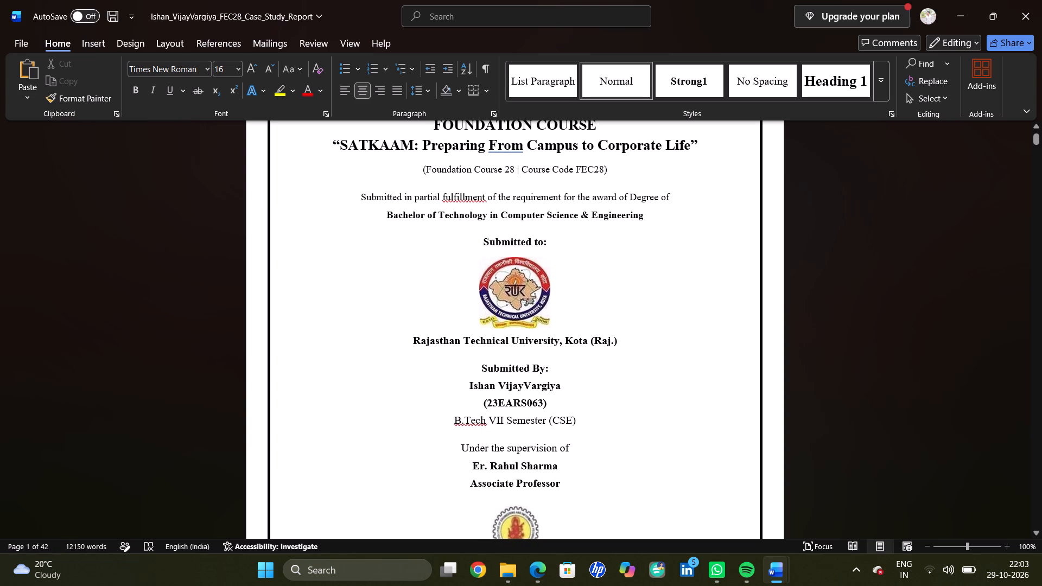
left_click(520, 402)
key("c")
Insert the letter C before the S in the student's roll number in the Certificate paragraph.
scroll(579, 451, "down", 1)
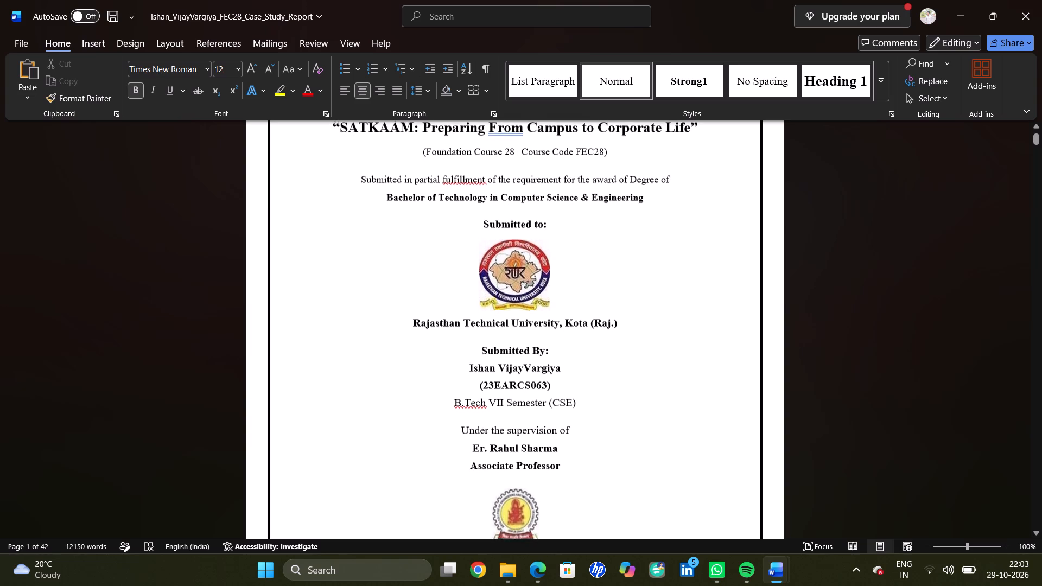
scroll(579, 451, "down", 3)
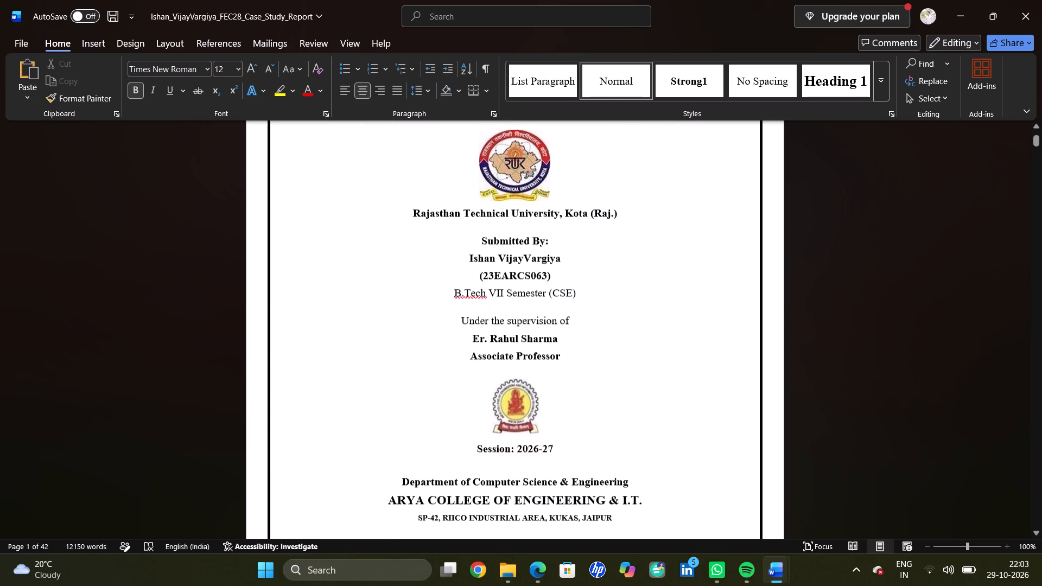
scroll(579, 451, "down", 3)
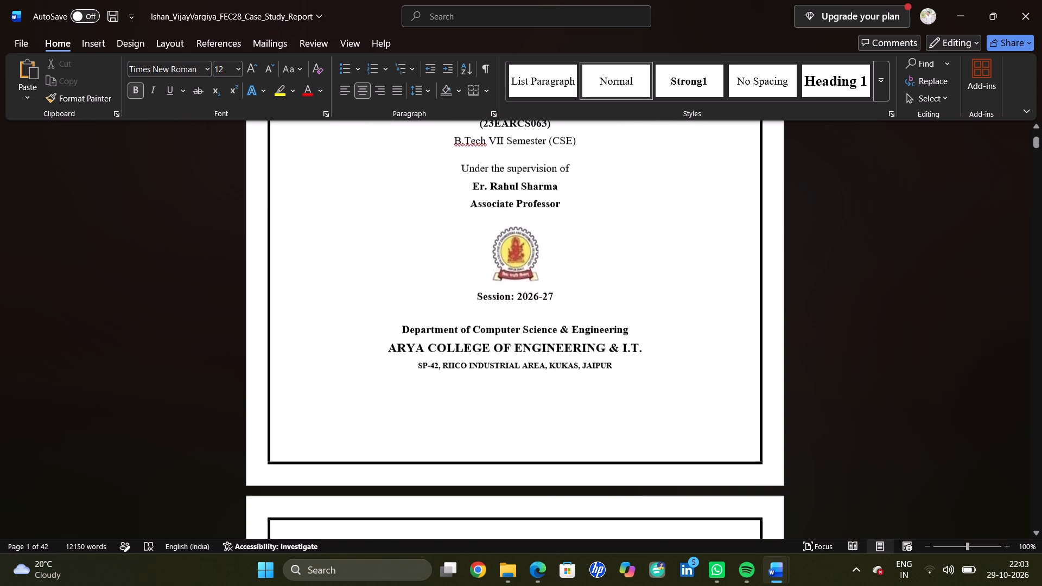
scroll(579, 451, "down", 3)
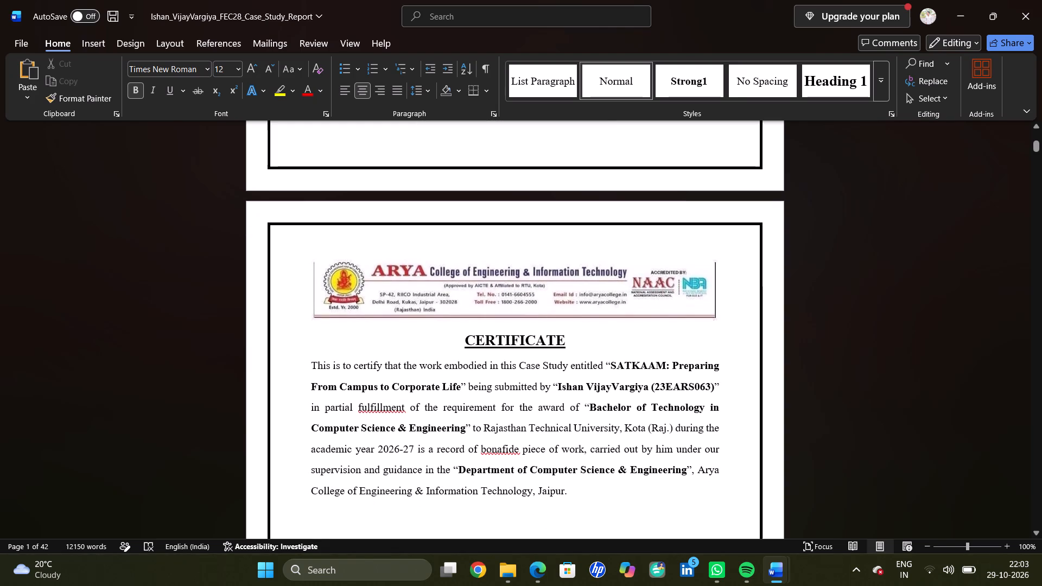
left_click(690, 383)
key("c")
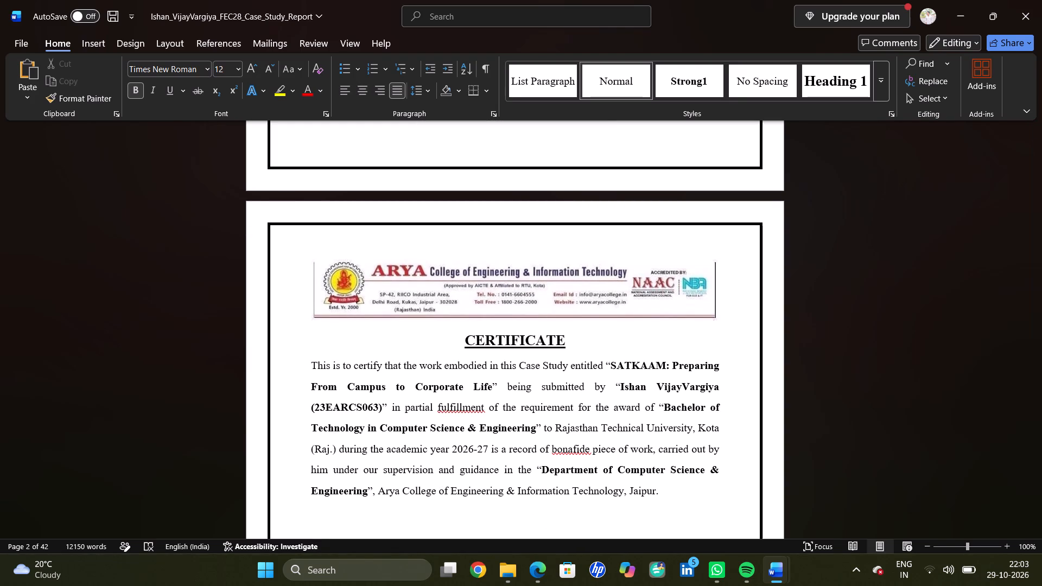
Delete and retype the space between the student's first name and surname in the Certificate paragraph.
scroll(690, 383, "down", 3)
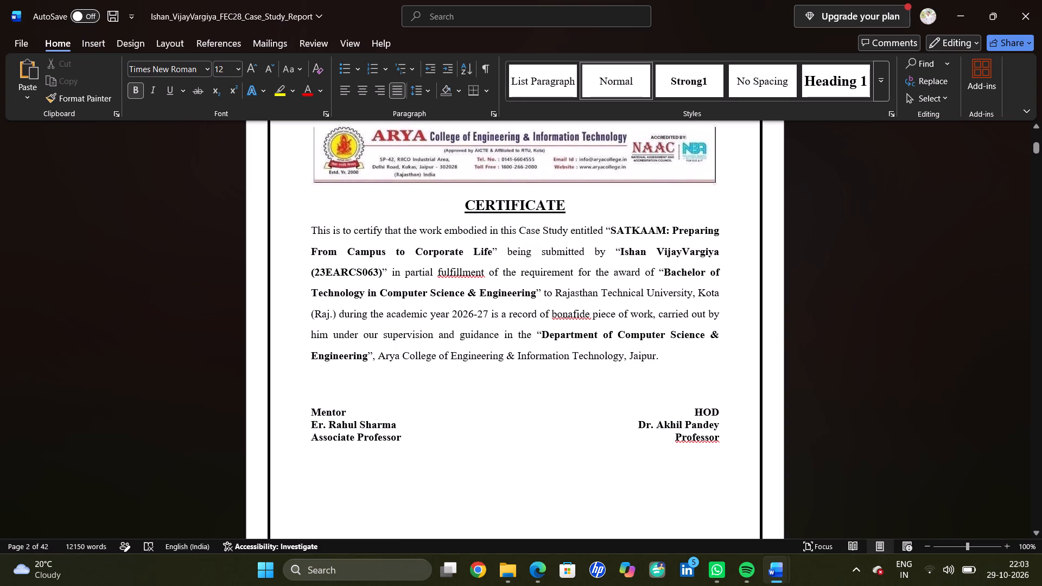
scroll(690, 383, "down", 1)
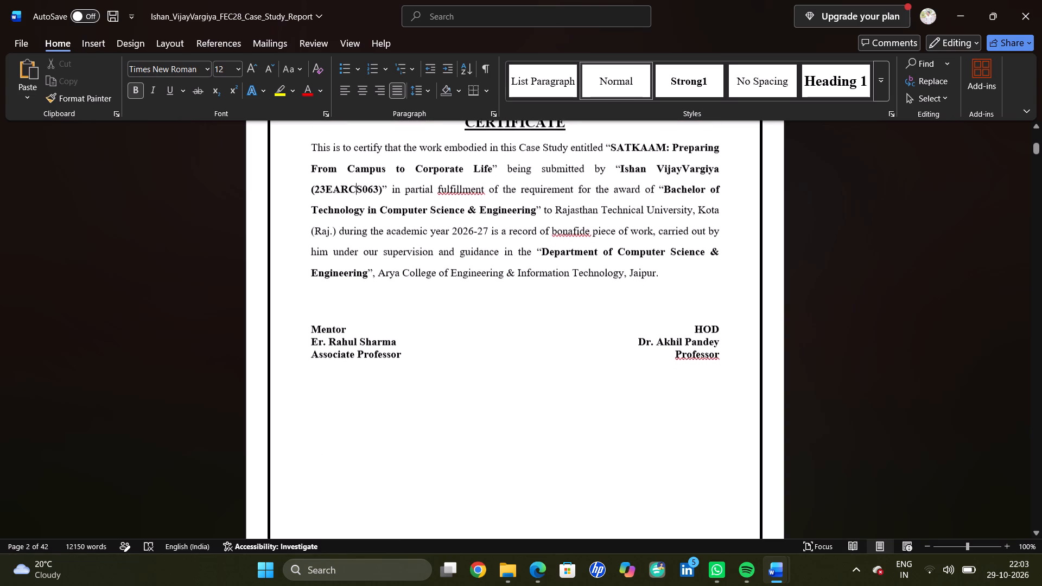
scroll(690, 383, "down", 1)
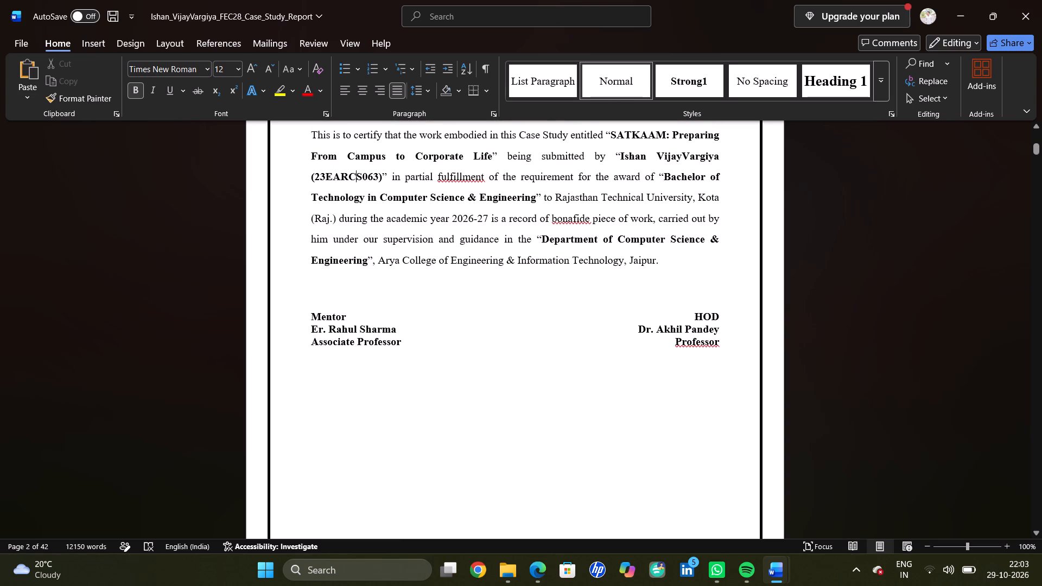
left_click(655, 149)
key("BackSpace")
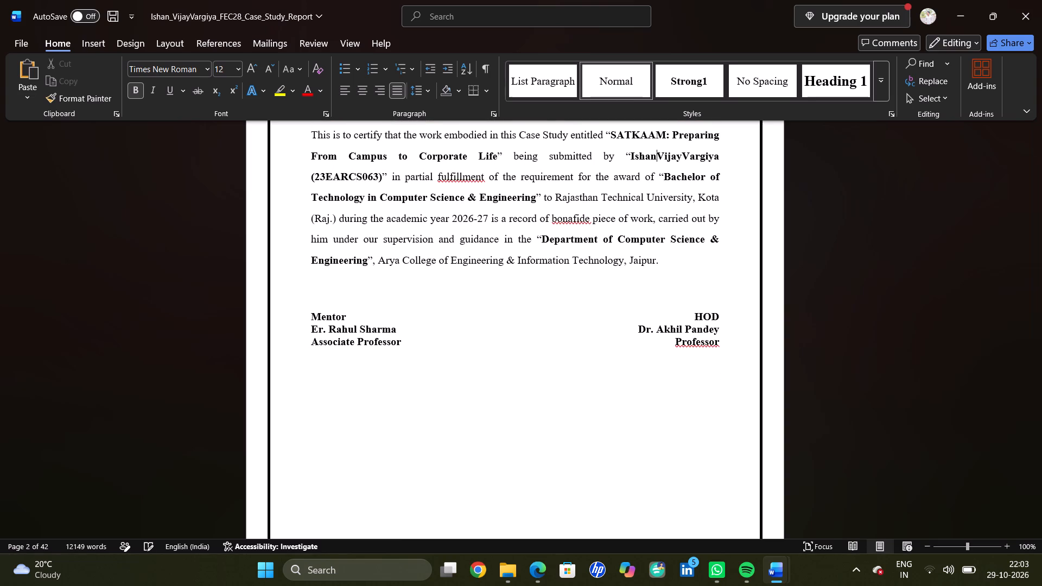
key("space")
Zoom out to 70% and insert the letter C before the S in the roll number below the Acknowledgement text.
scroll(655, 149, "down", 3)
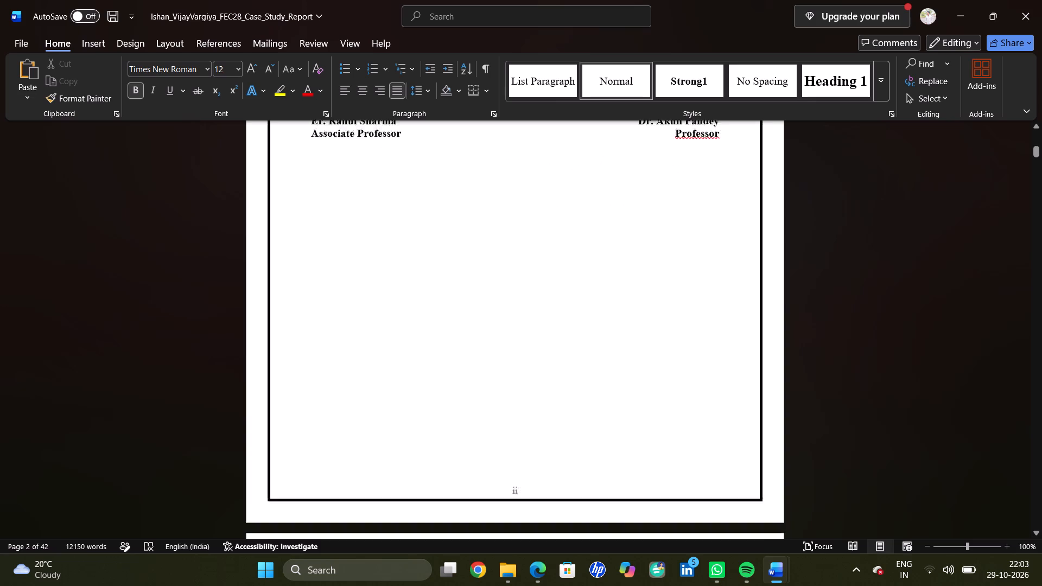
scroll(655, 149, "down", 6)
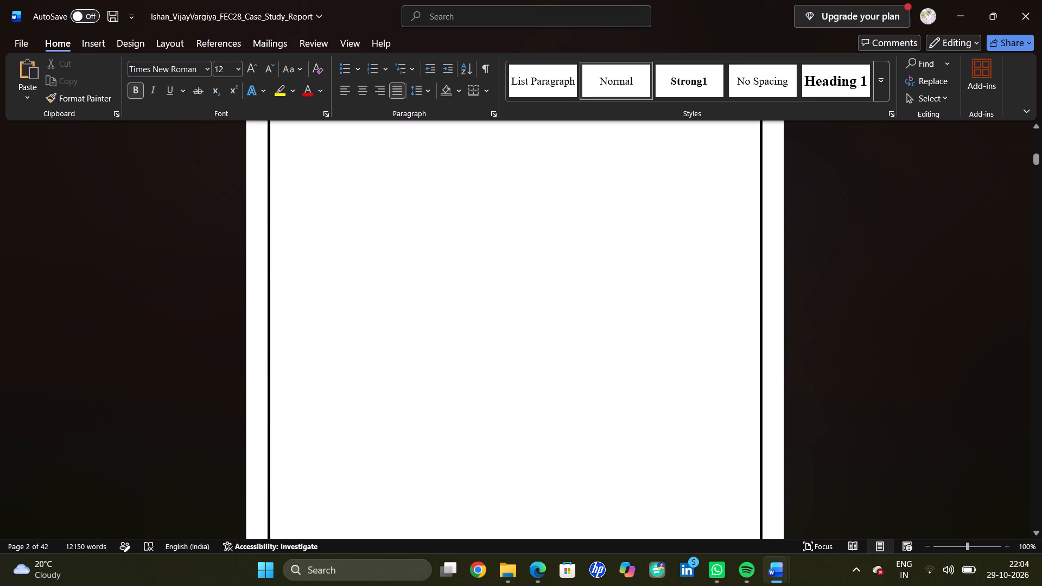
left_click(505, 249)
scroll(505, 249, "down", 1, "ctrl")
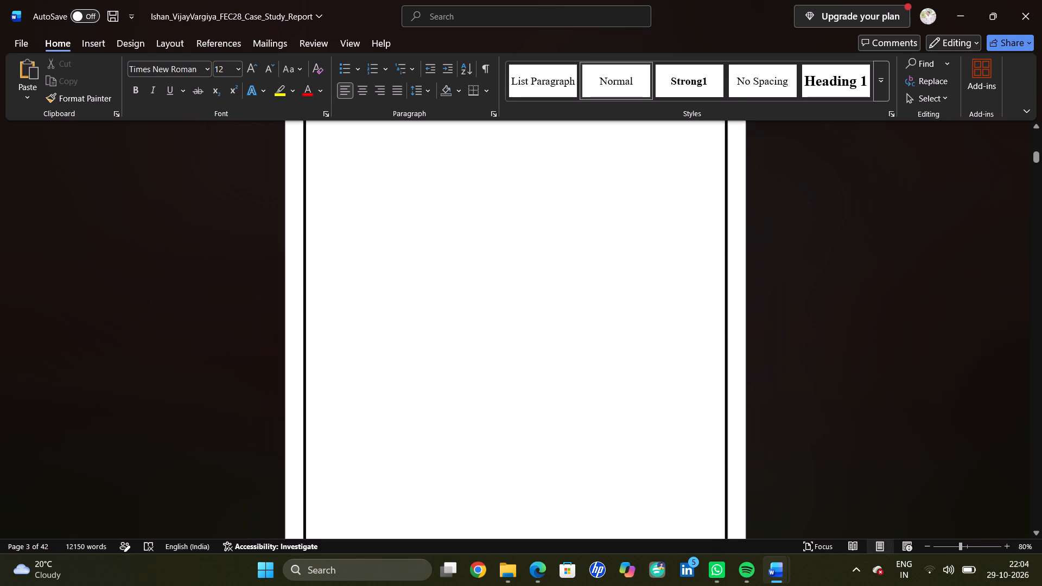
scroll(505, 249, "down", 2, "ctrl")
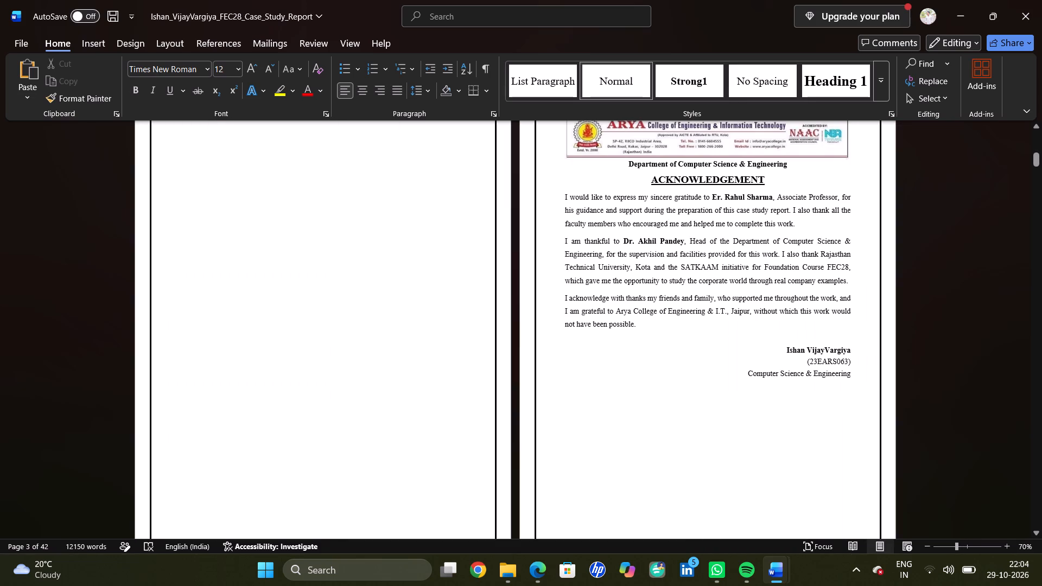
left_click(831, 361)
key("c")
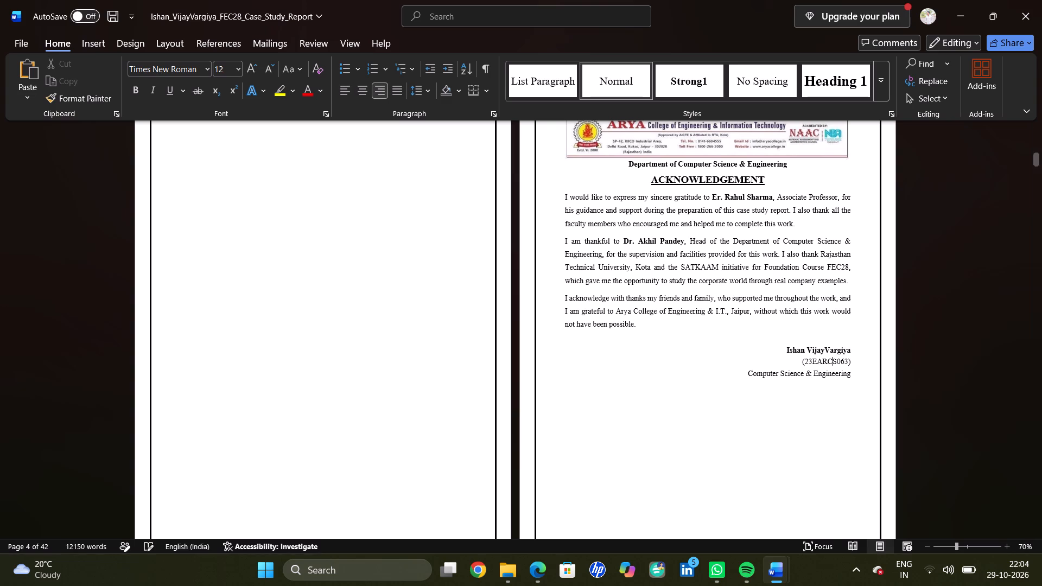
Look over the List of Contents and Abstract pages of the student's report.
scroll(785, 427, "down", 7)
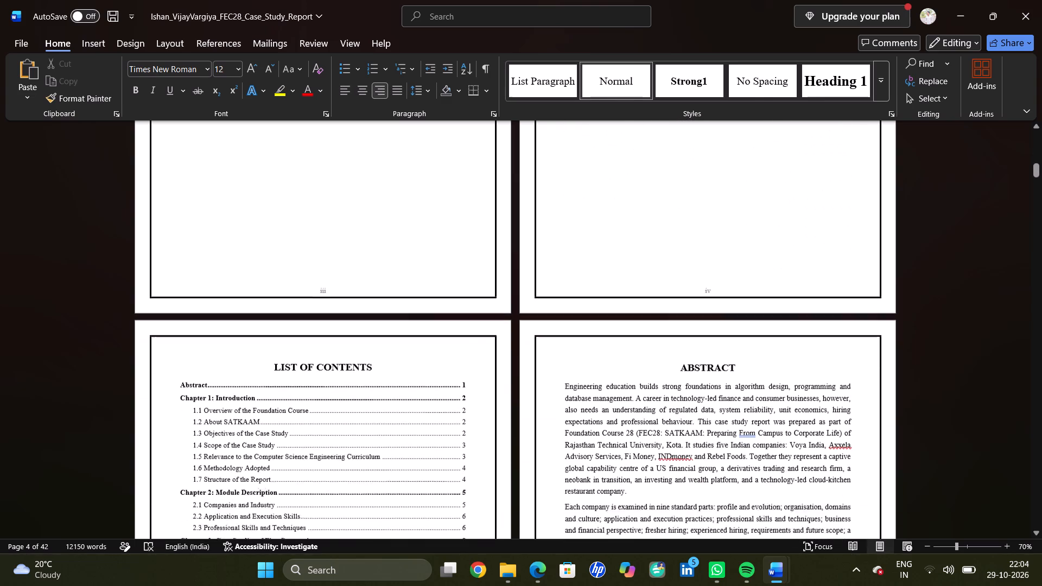
scroll(785, 427, "down", 1)
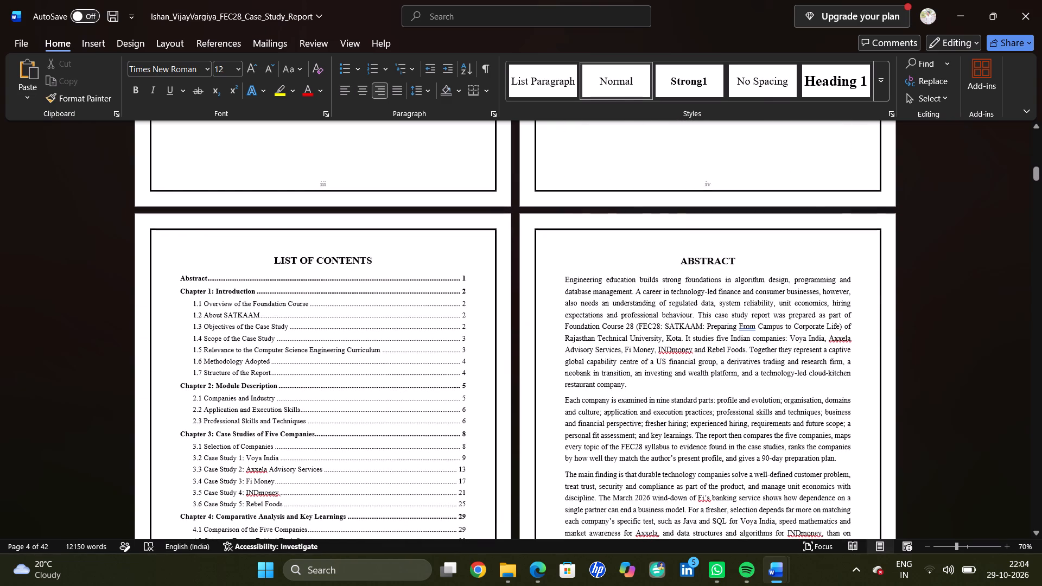
scroll(785, 427, "down", 2)
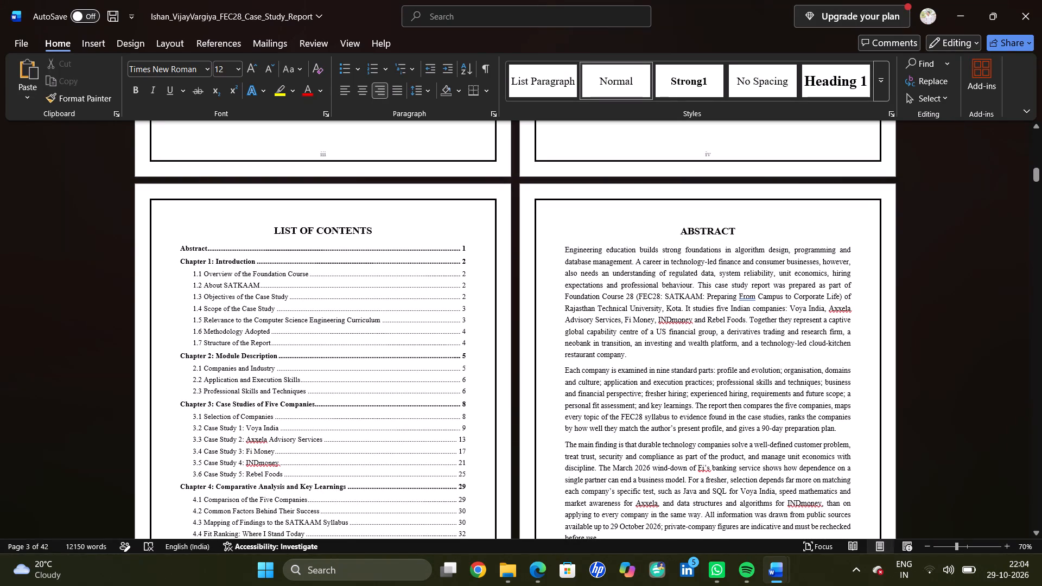
scroll(785, 427, "down", 2)
Go back to the blank page iii before the Acknowledgement and place the text cursor on it.
scroll(785, 427, "up", 4)
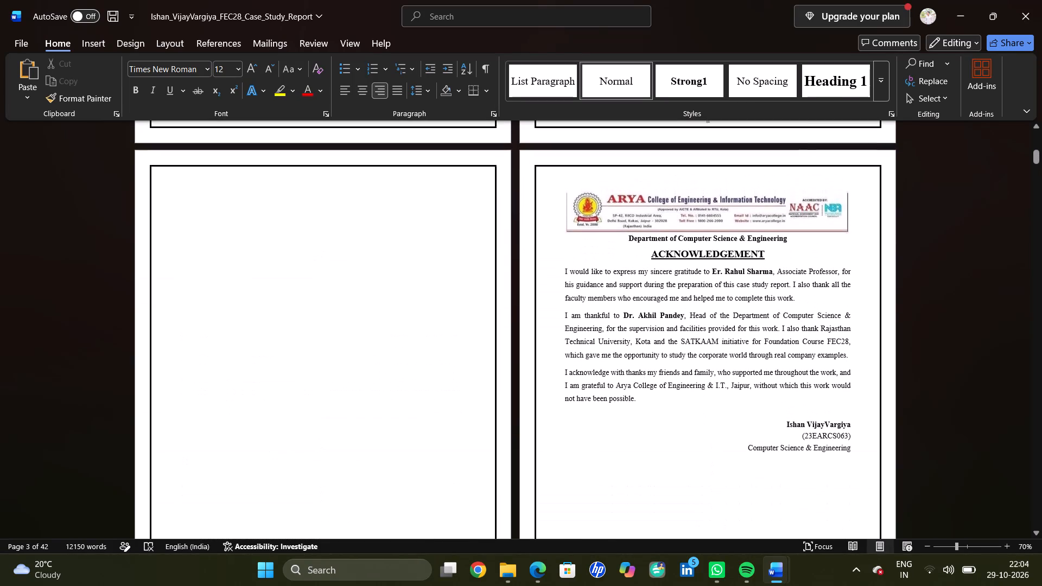
left_click(300, 353)
left_click(300, 353)
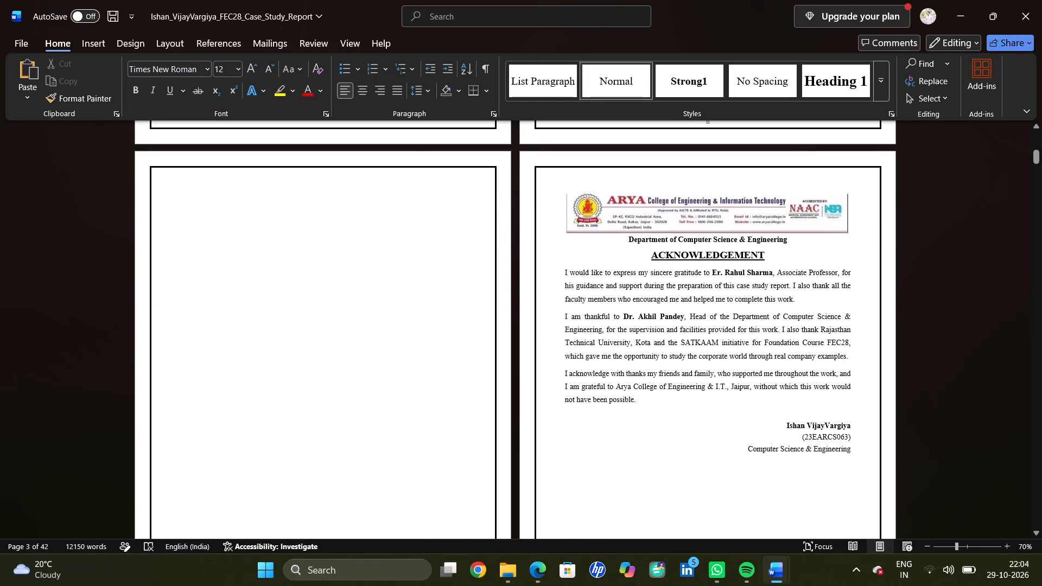
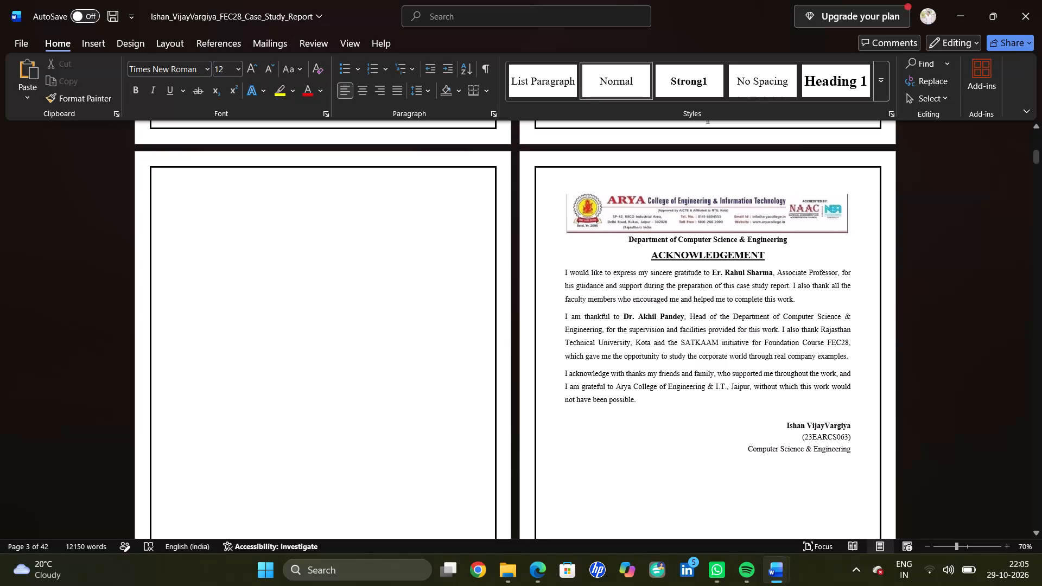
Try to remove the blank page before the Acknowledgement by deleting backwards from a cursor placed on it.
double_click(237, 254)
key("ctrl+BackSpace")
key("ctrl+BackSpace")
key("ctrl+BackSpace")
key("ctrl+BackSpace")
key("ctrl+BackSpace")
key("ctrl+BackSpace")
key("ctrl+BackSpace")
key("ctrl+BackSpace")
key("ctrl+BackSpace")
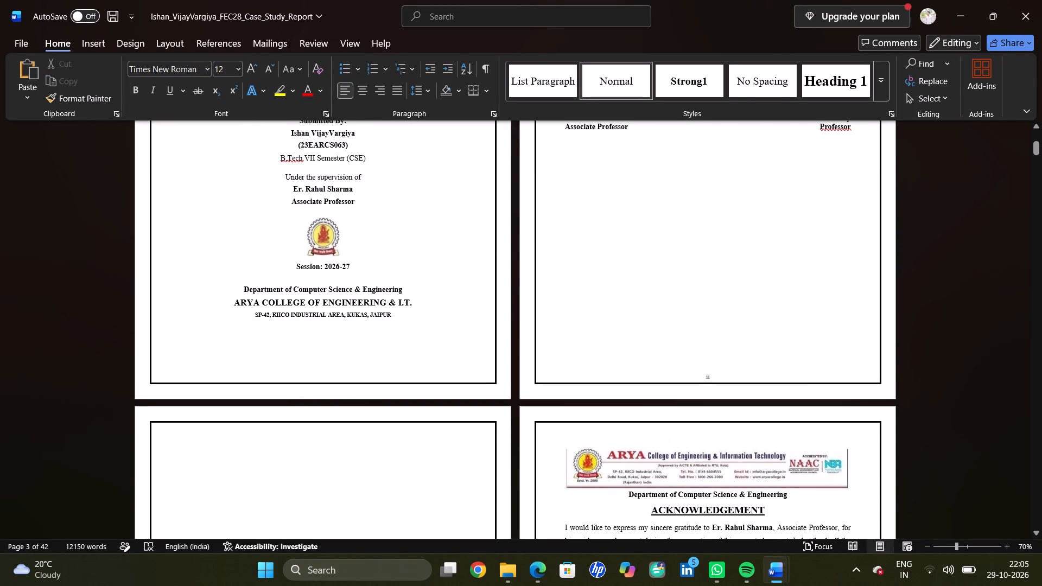
Delete forward on the blank page after the Certificate to pull the Acknowledgement up onto that page.
scroll(237, 254, "up", 3)
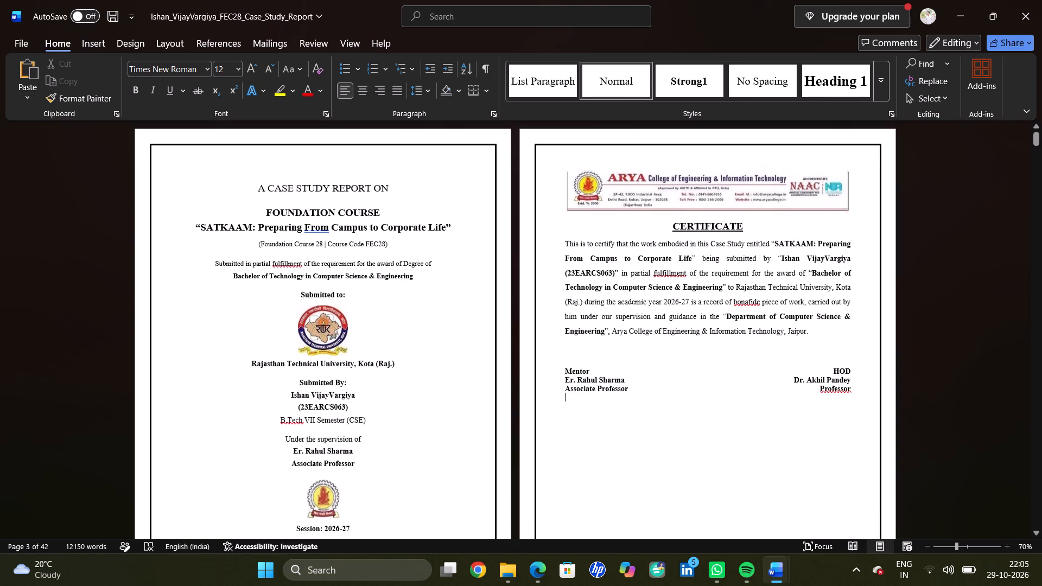
scroll(237, 254, "up", 1)
scroll(237, 254, "down", 3)
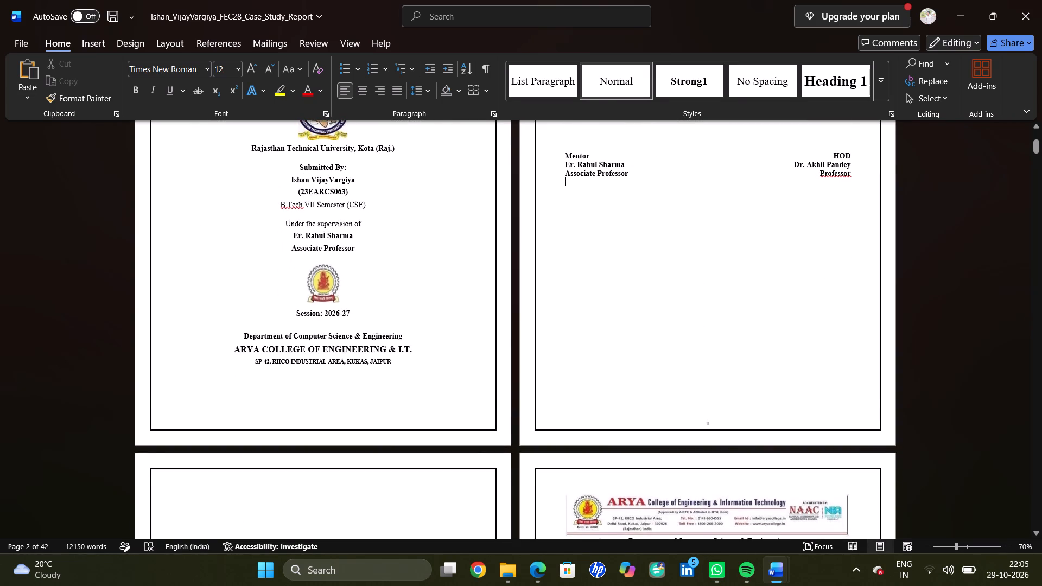
scroll(192, 358, "down", 6)
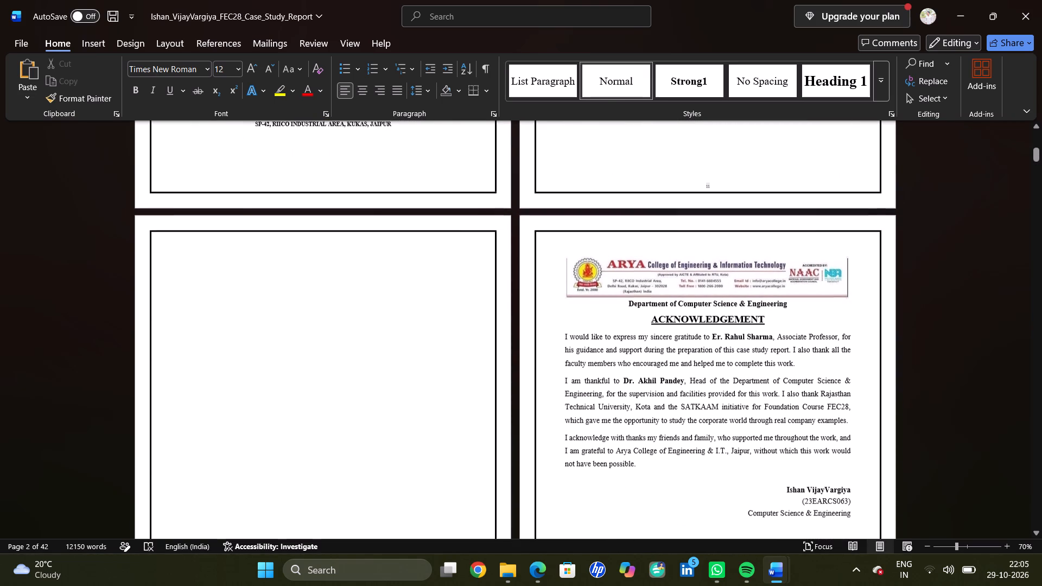
left_click(295, 303)
double_click(295, 303)
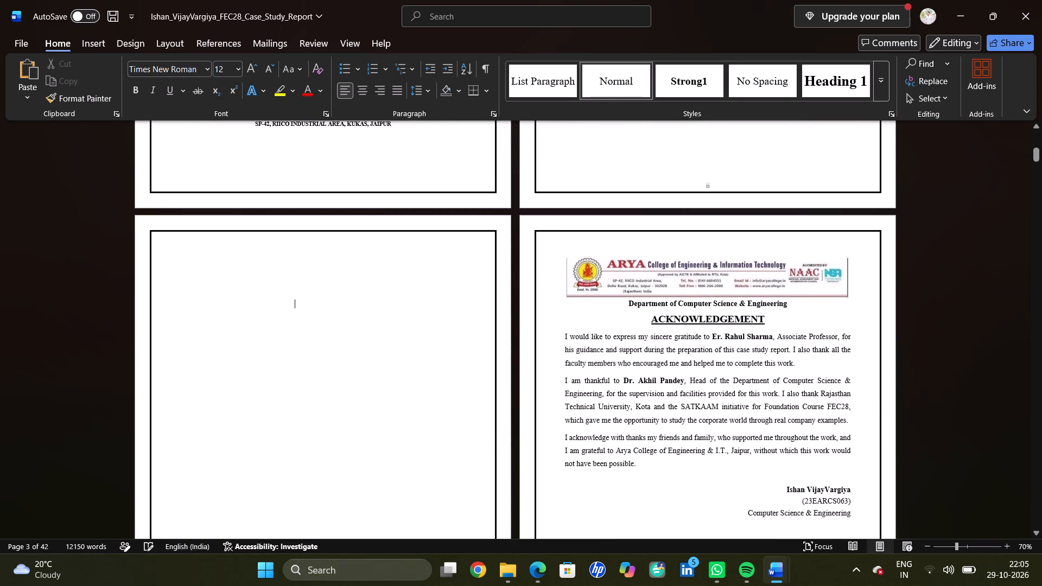
left_click(295, 303)
double_click(223, 306)
type("FK")
key("BackSpace")
key("BackSpace")
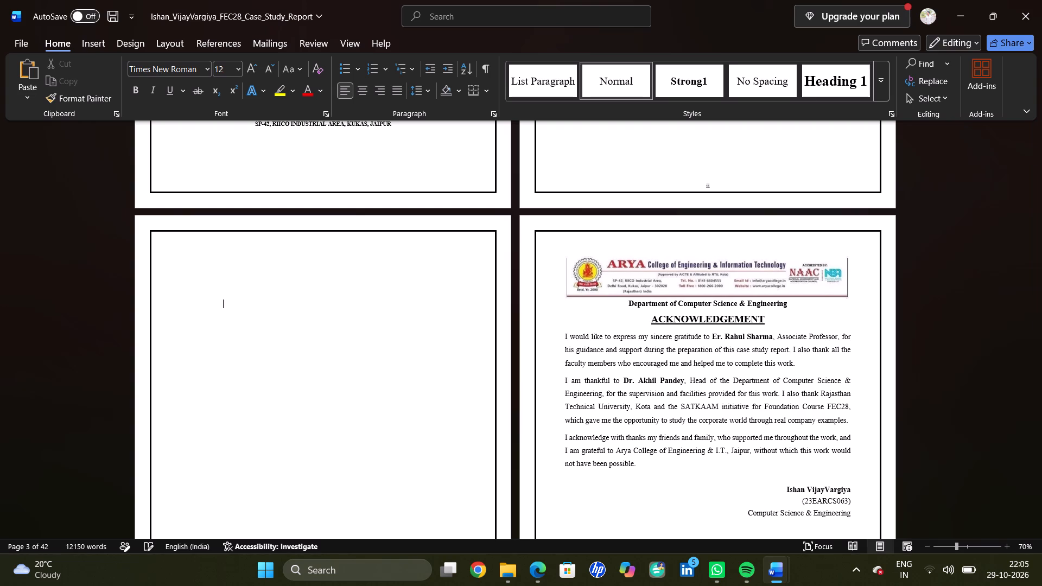
key("ctrl+Delete")
key("ctrl+Delete")
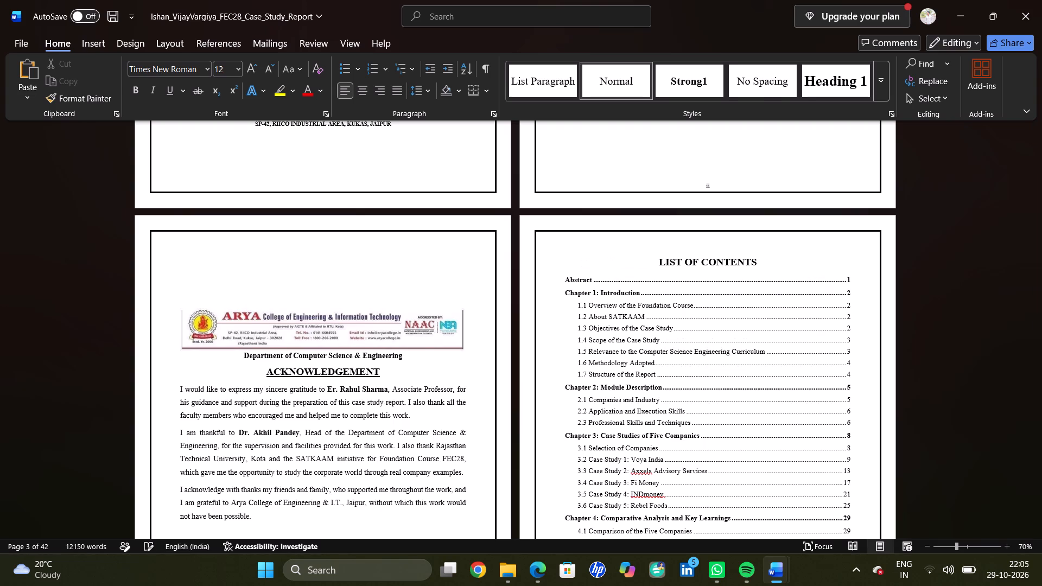
Review the layout of the cover, Certificate, Acknowledgement and List of Contents pages.
scroll(223, 306, "up", 4)
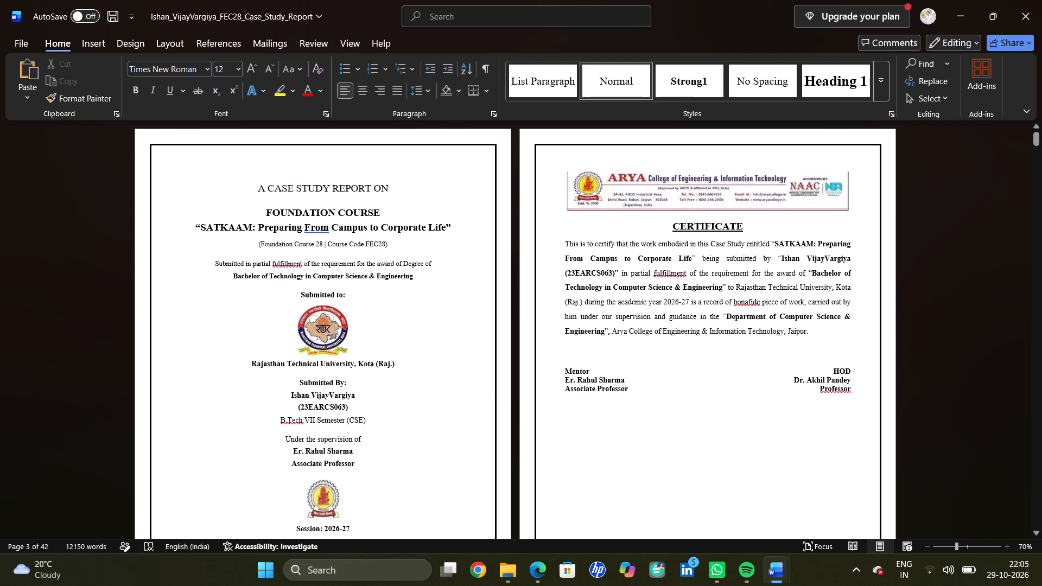
scroll(223, 306, "down", 5)
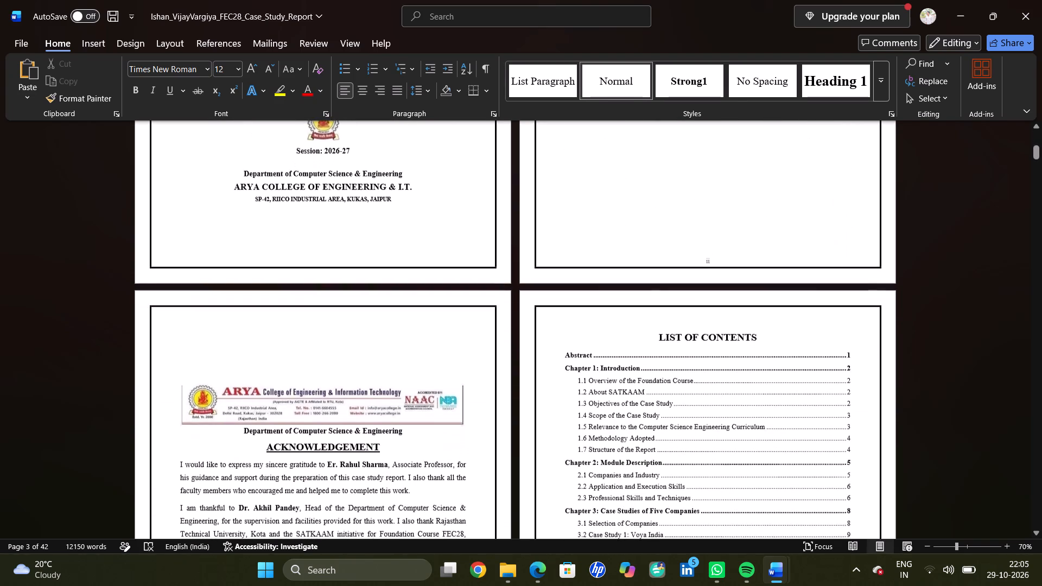
scroll(223, 306, "down", 2)
scroll(223, 306, "up", 2)
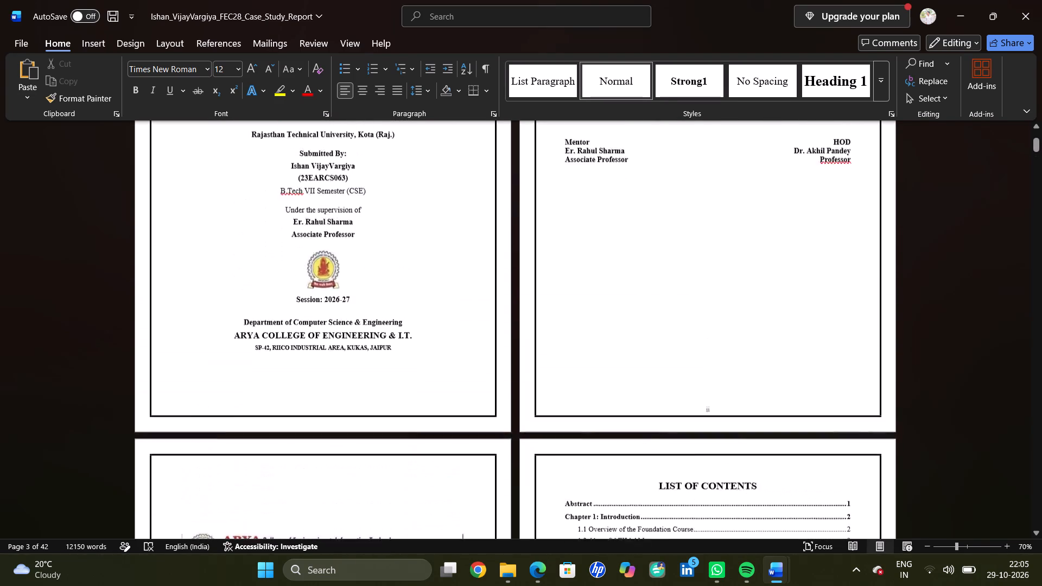
scroll(223, 306, "up", 3)
scroll(223, 306, "down", 1)
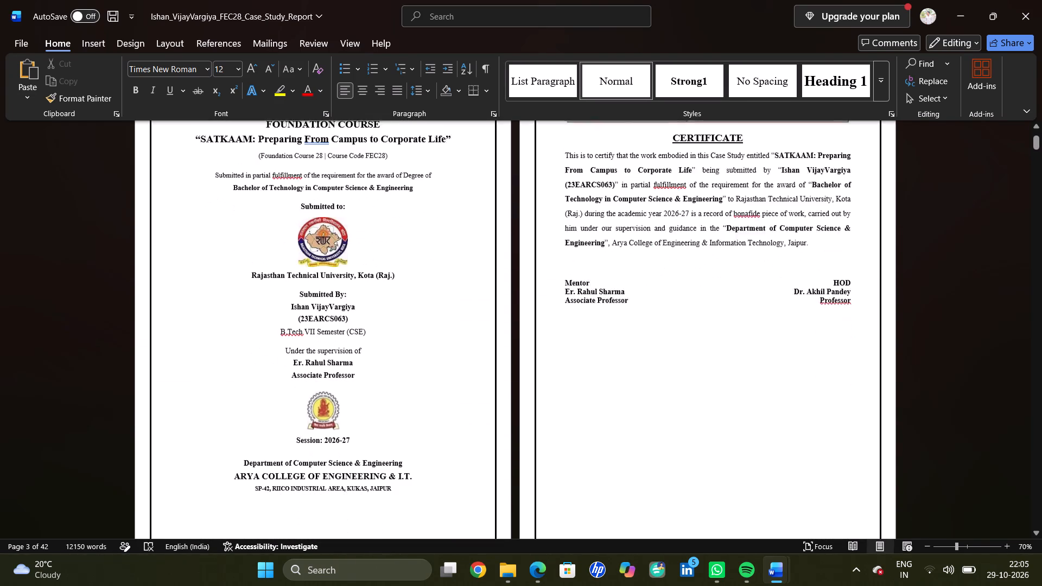
scroll(223, 306, "down", 5)
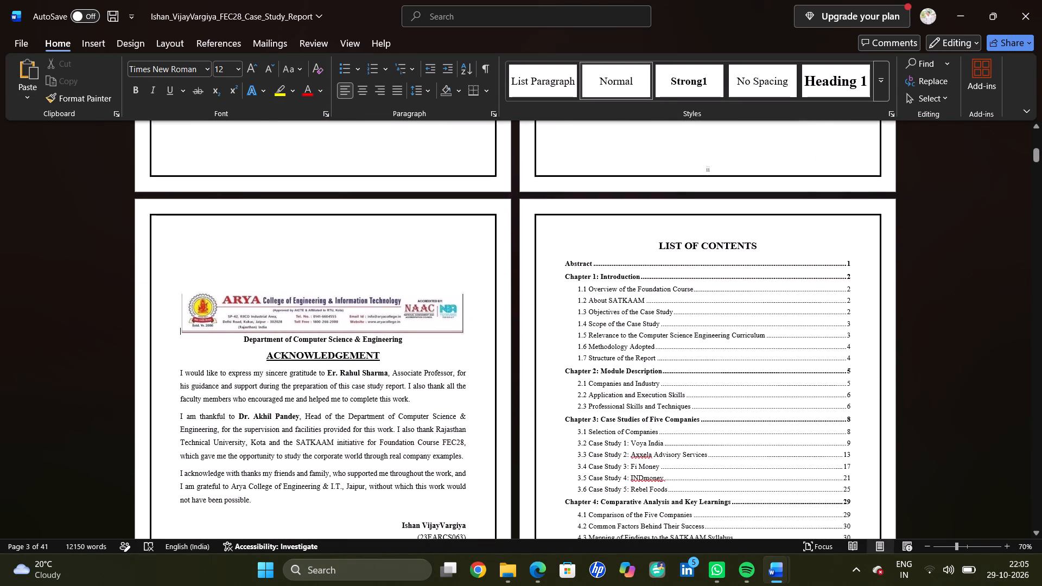
Move the college banner image up to the top of the Acknowledgement page, within the page border.
left_click_drag(249, 314, 257, 250)
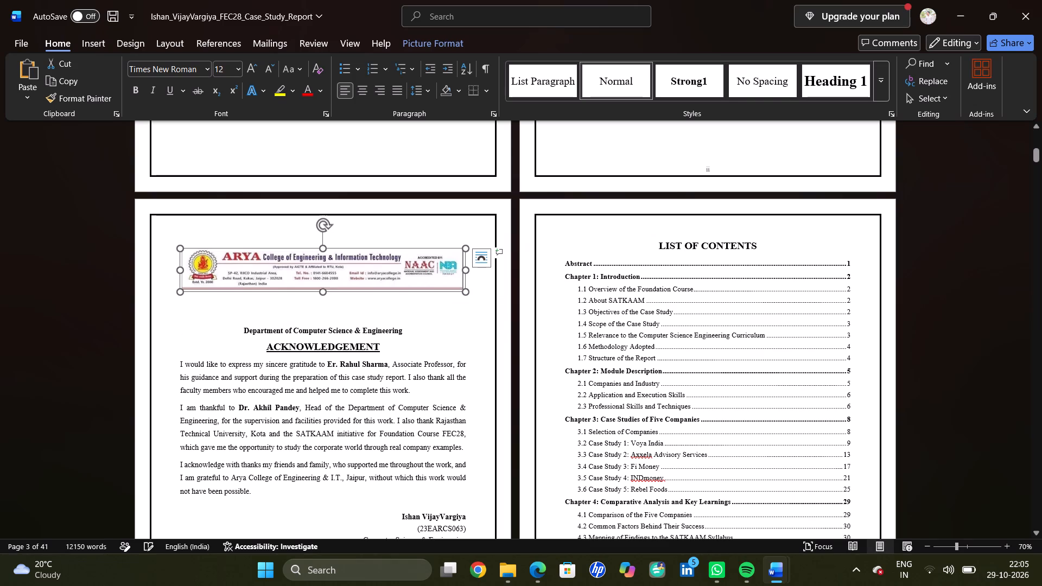
left_click_drag(284, 282, 284, 260)
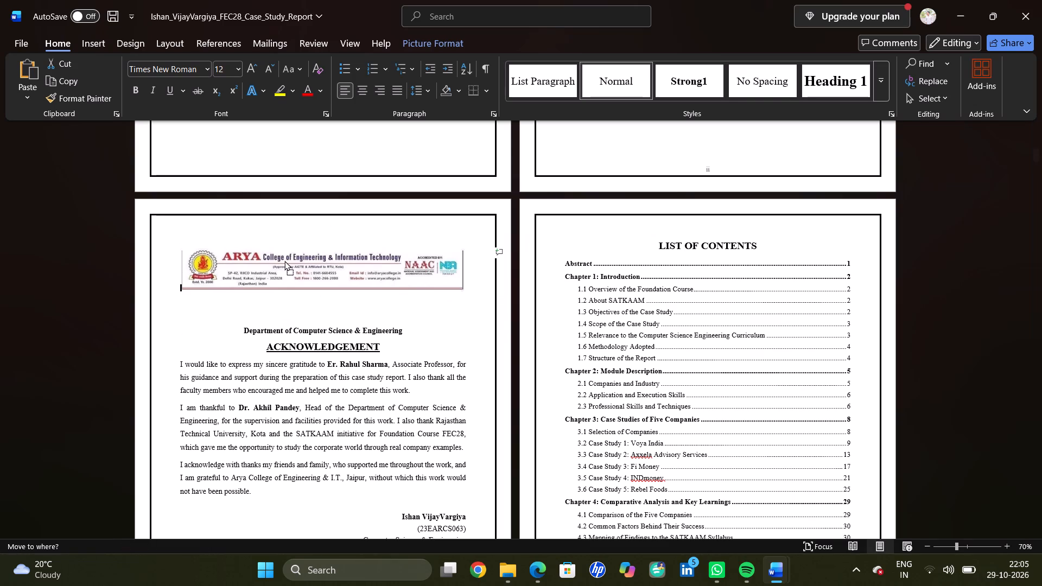
left_click_drag(284, 260, 284, 241)
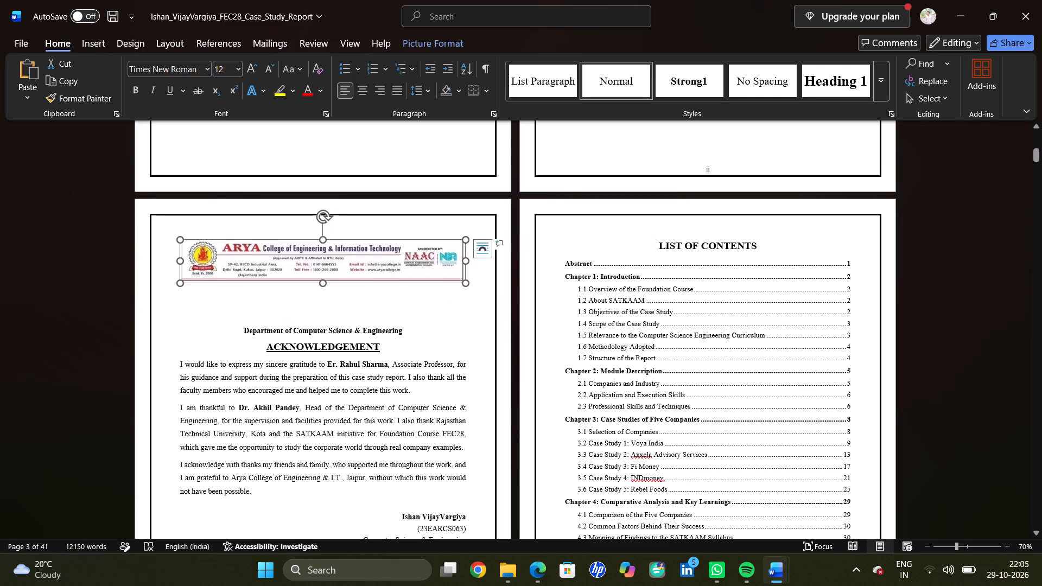
left_click_drag(284, 265, 285, 218)
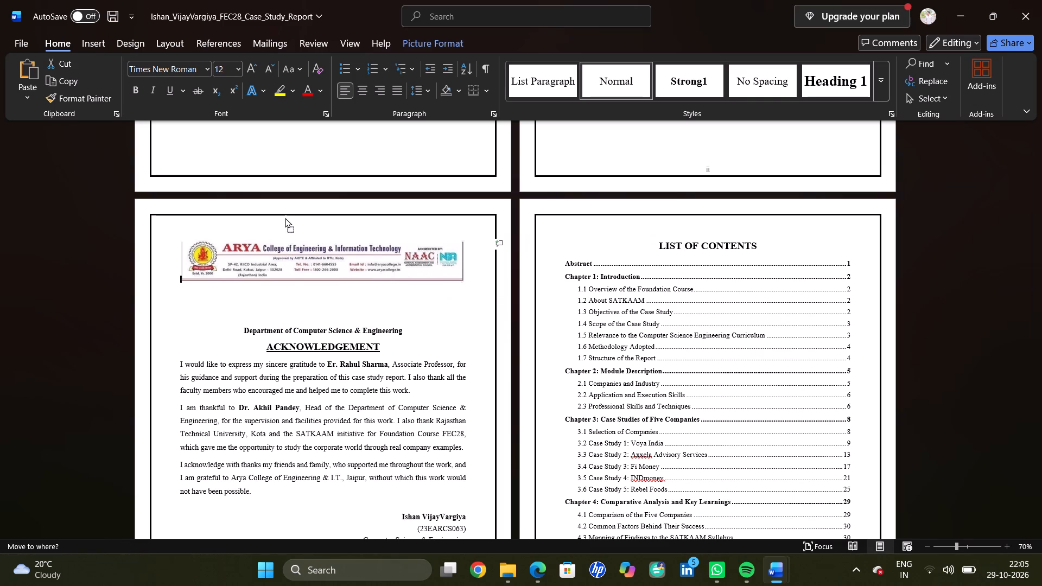
left_click_drag(285, 218, 284, 225)
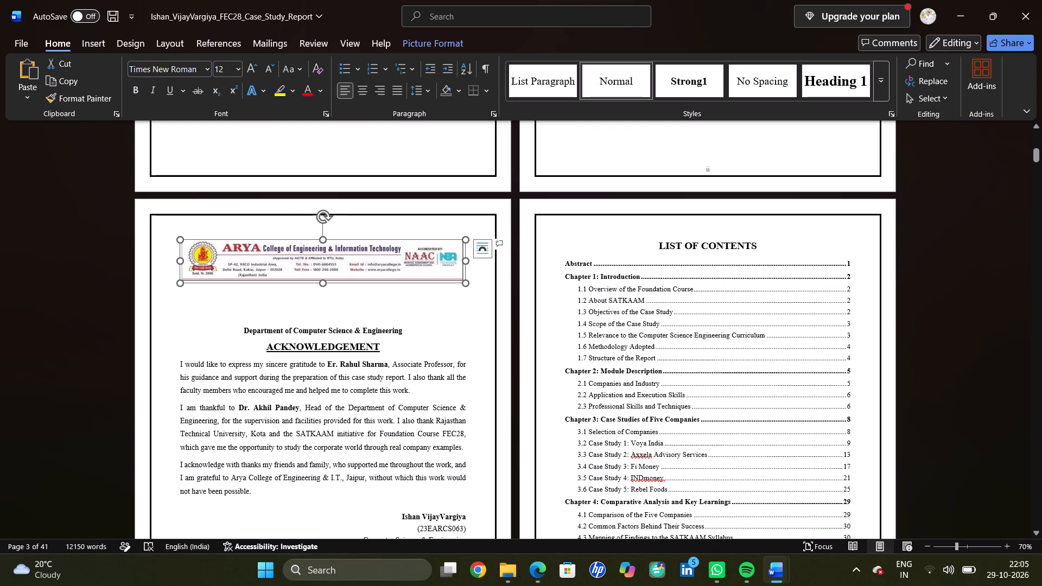
Remove the extra blank lines between the college banner and the Department of Computer Science & Engineering line on the Acknowledgement page.
left_click(244, 305)
scroll(501, 288, "up", 3)
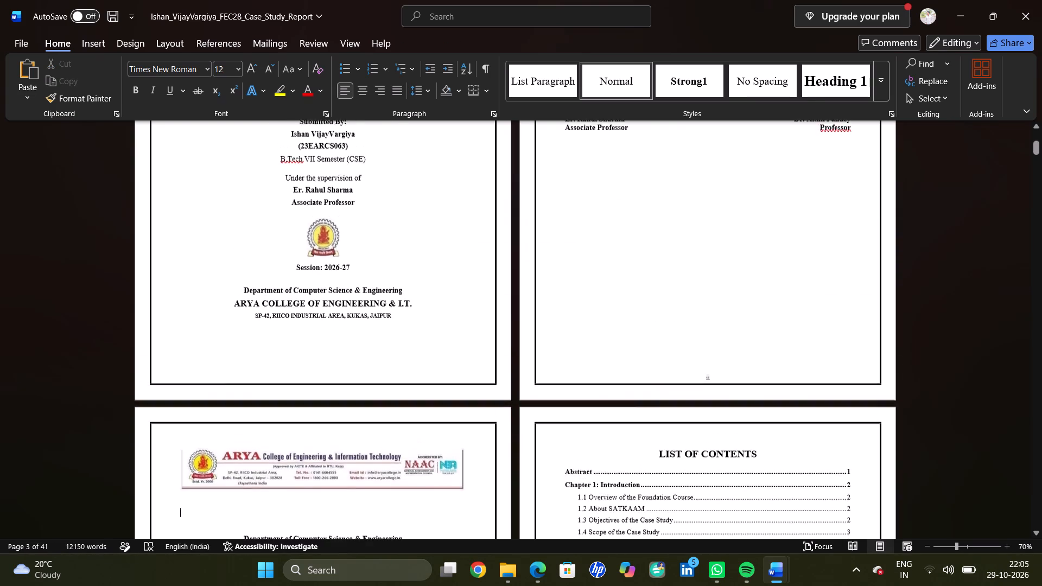
scroll(501, 288, "up", 5)
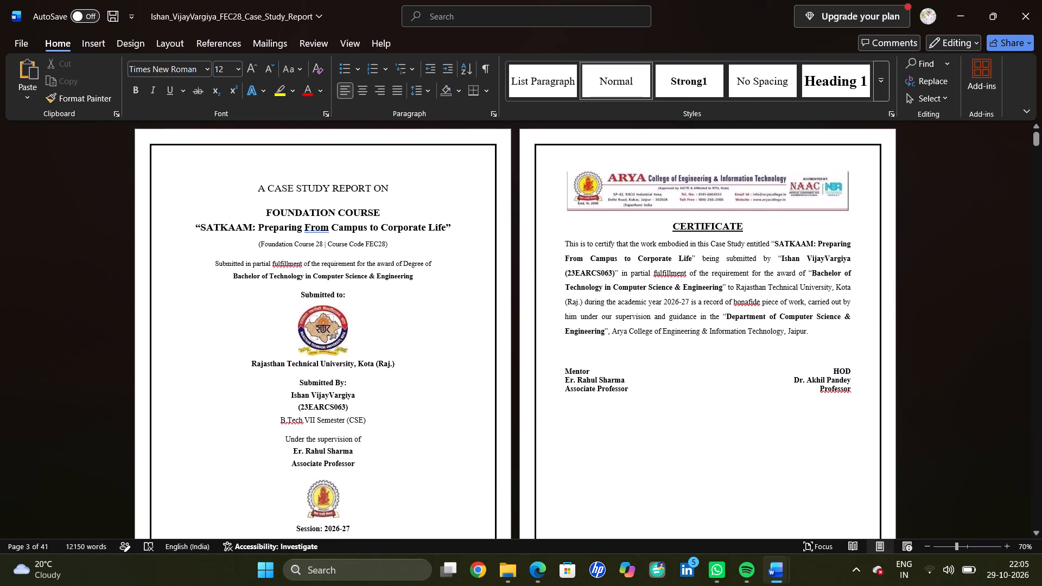
scroll(501, 288, "up", 2)
scroll(501, 288, "down", 3)
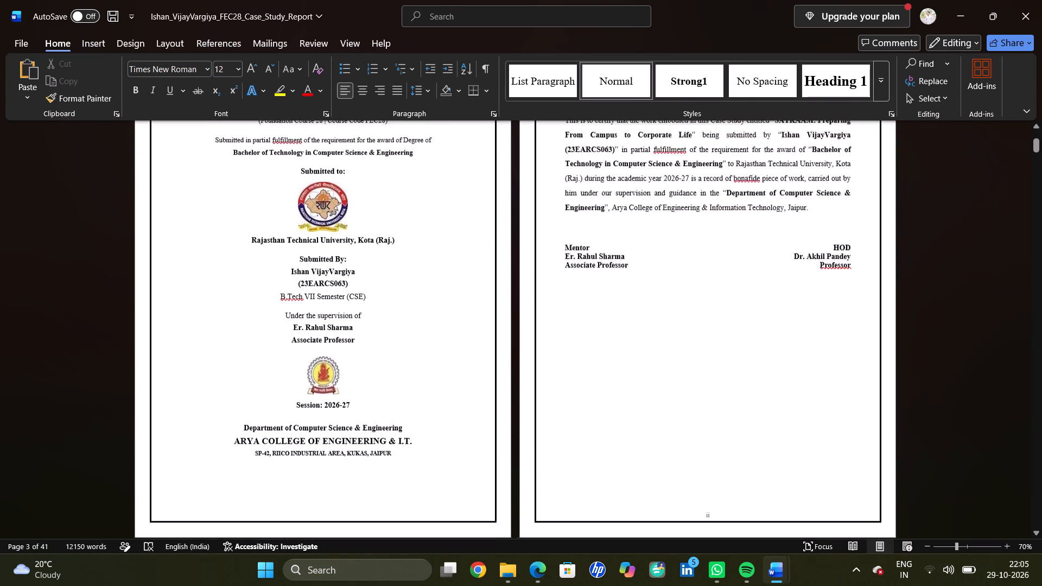
scroll(501, 288, "down", 3)
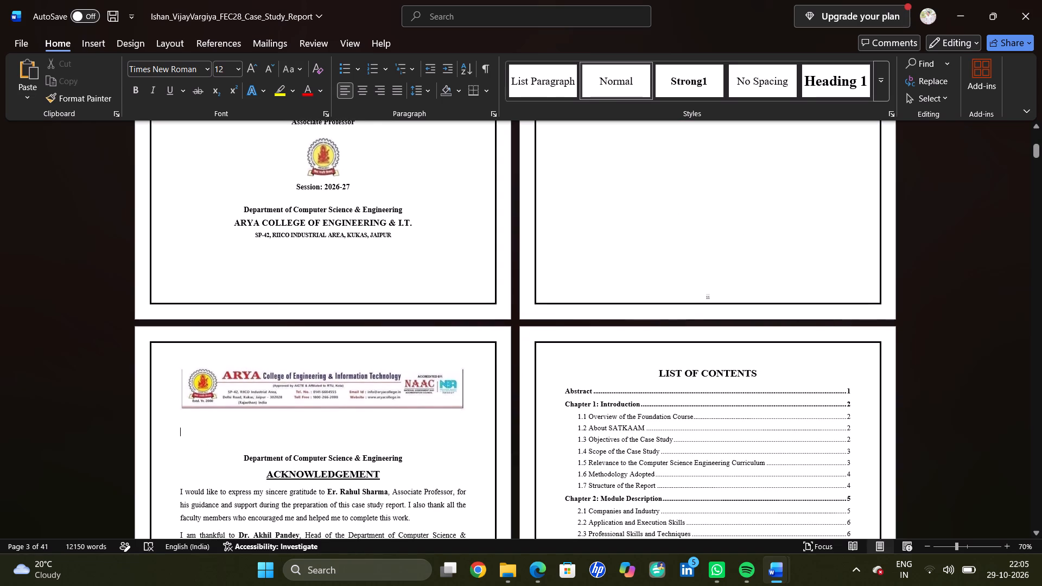
left_click(225, 439)
key("Down")
key("Down")
key("BackSpace")
key("BackSpace")
key("BackSpace")
key("BackSpace")
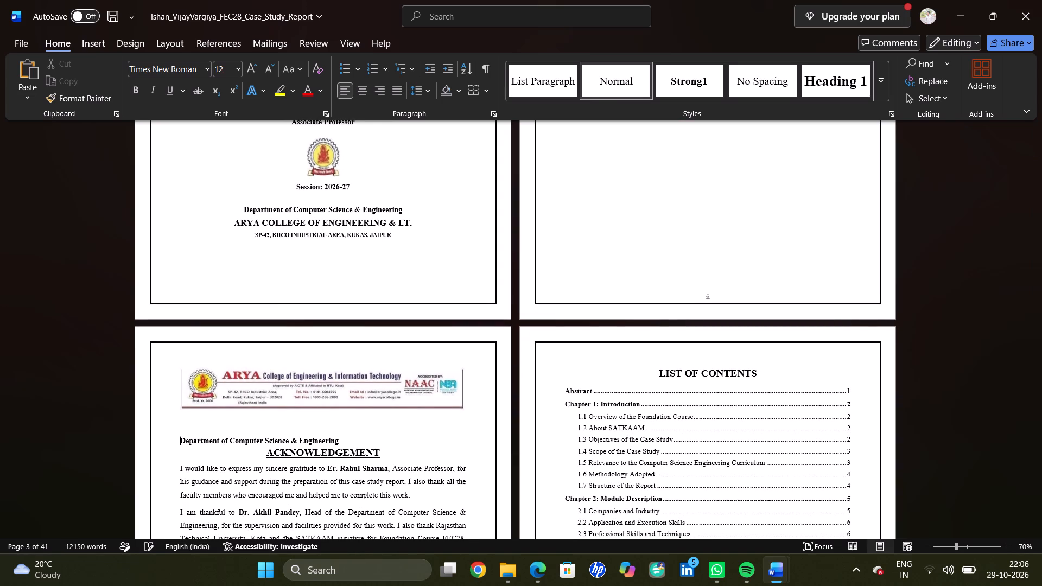
key("BackSpace")
key("BackSpace")
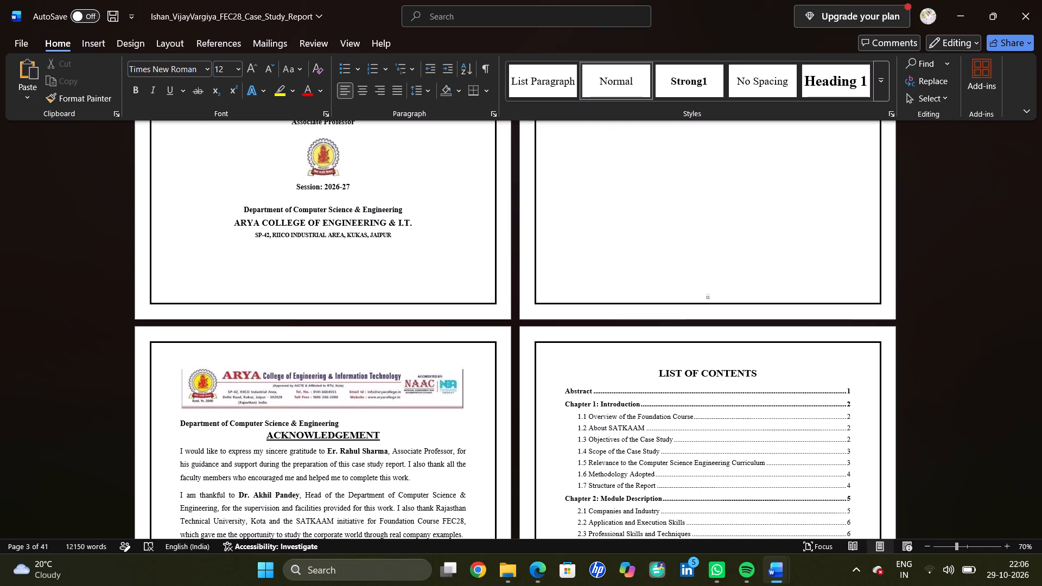
Insert spaces before the Department of Computer Science & Engineering line to centre it above the ACKNOWLEDGEMENT heading.
key("space")
key("space")
key("space")
key("space")
key("space")
key("space")
key("space")
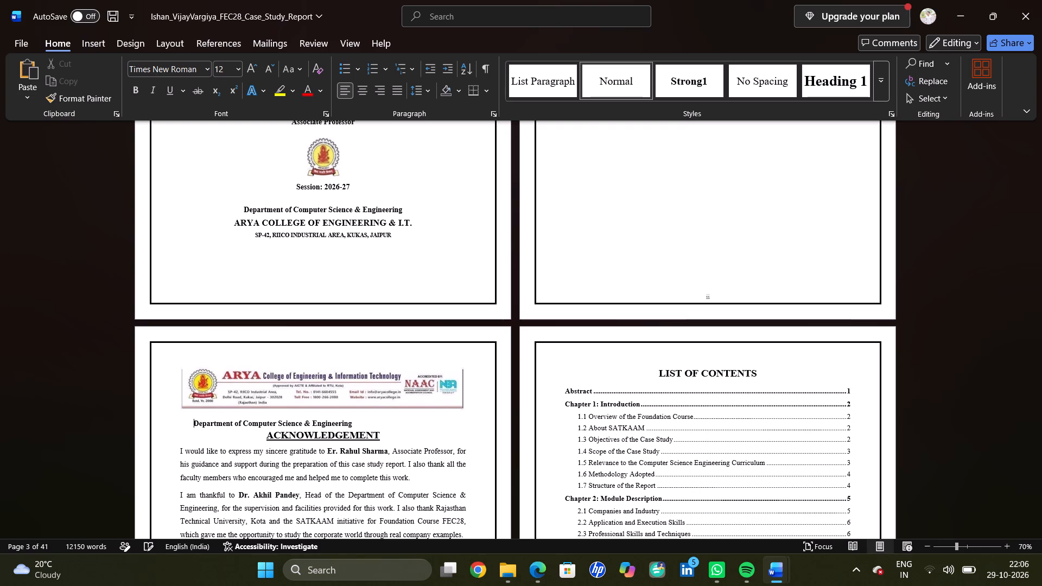
key("space")
key("space")
key("space")
key("space")
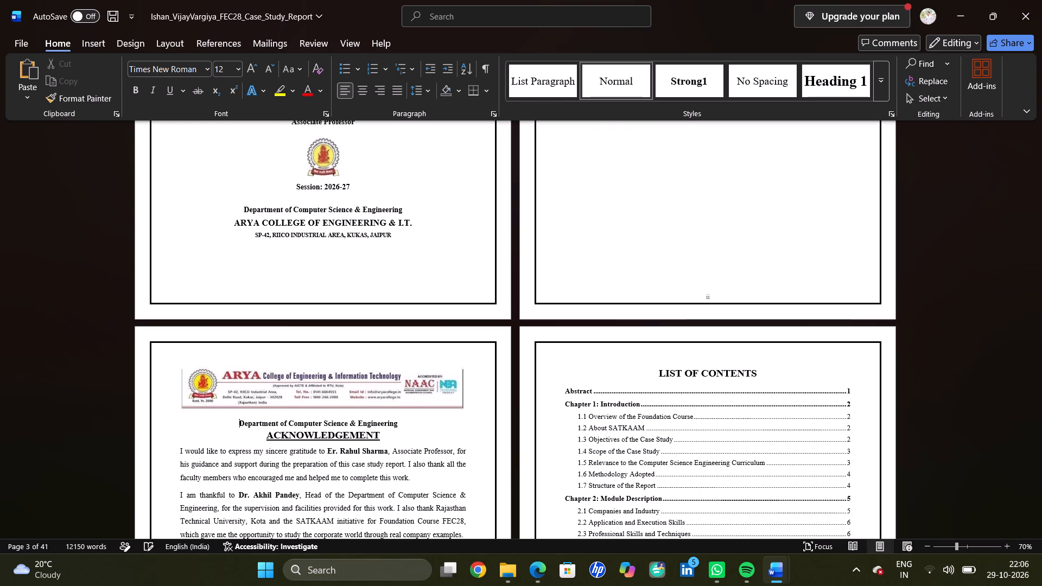
key("space")
key("space")
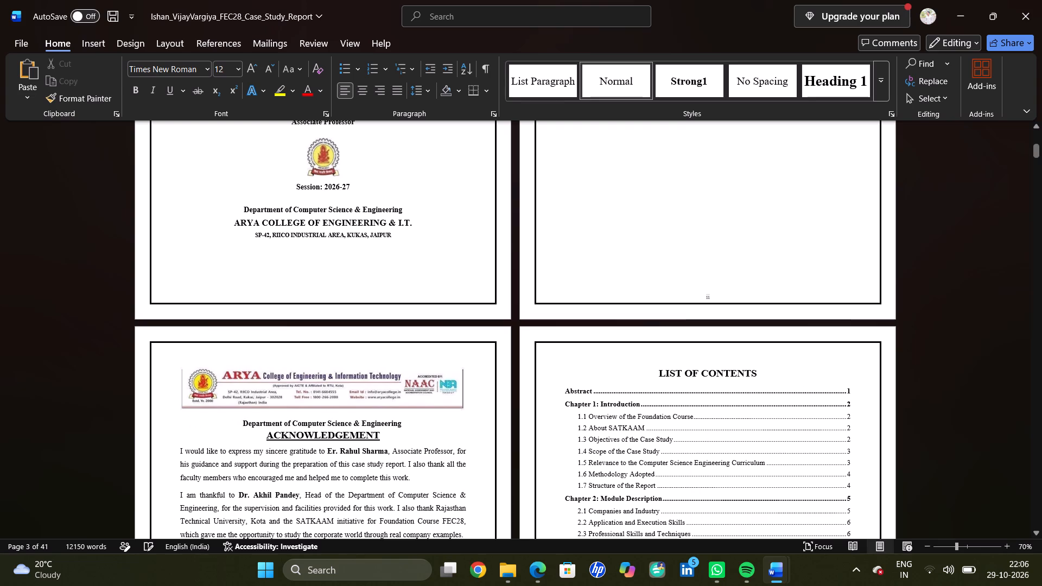
Look over the adjusted Acknowledgement page and return to the cover and Certificate pages.
left_click(226, 413)
scroll(226, 413, "down", 2)
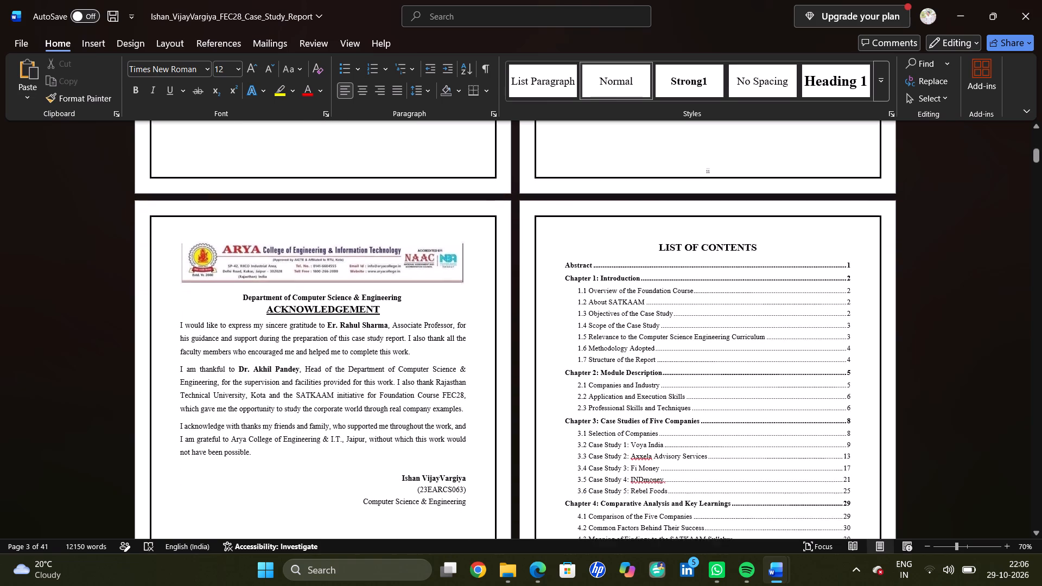
scroll(226, 413, "down", 1)
scroll(655, 298, "up", 1)
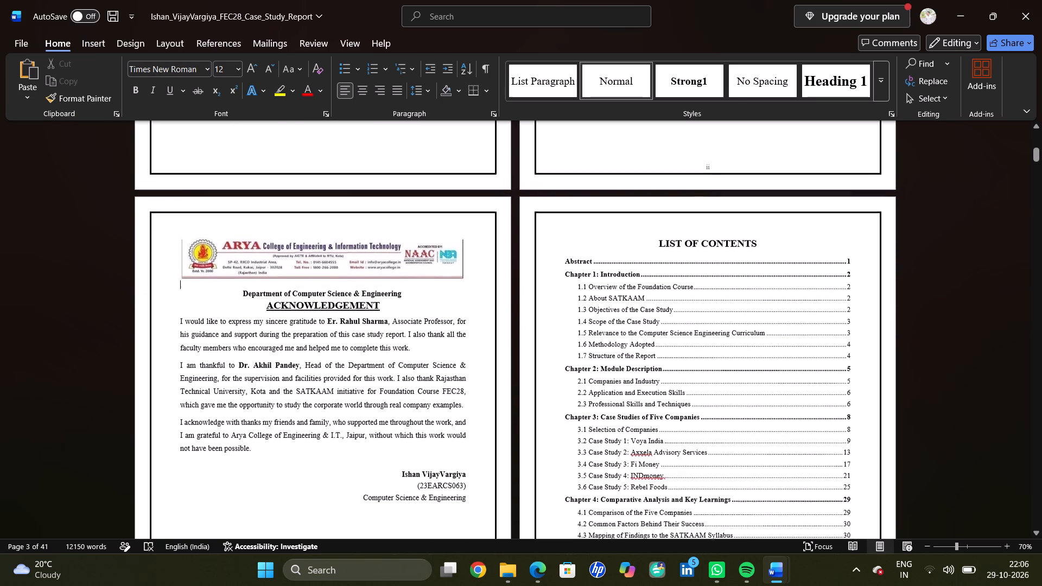
scroll(655, 298, "up", 2)
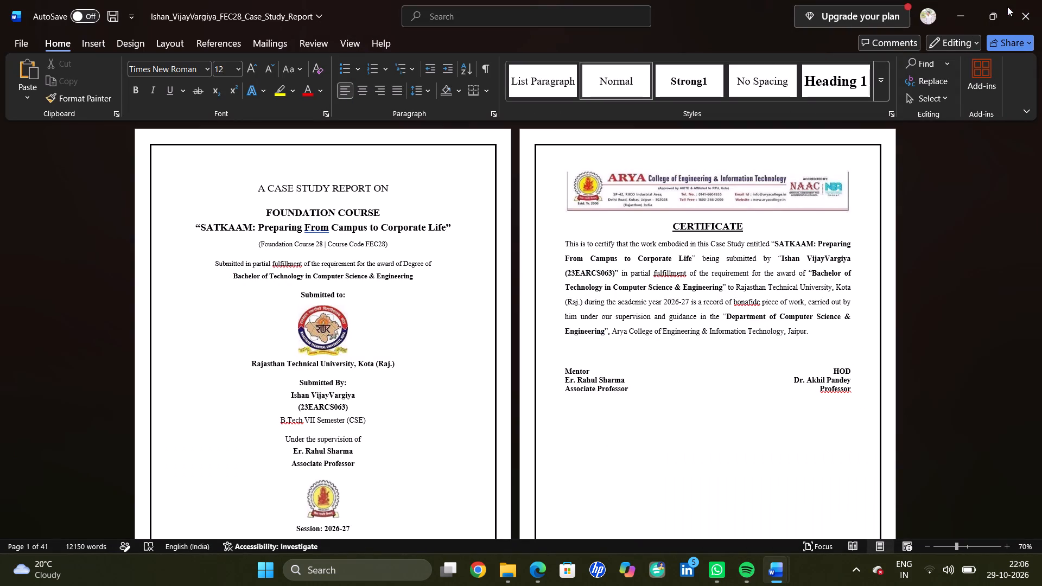
Place the report beside FEC28-FINAL and compare their front pages down to the Acknowledgement page.
left_click(899, 69)
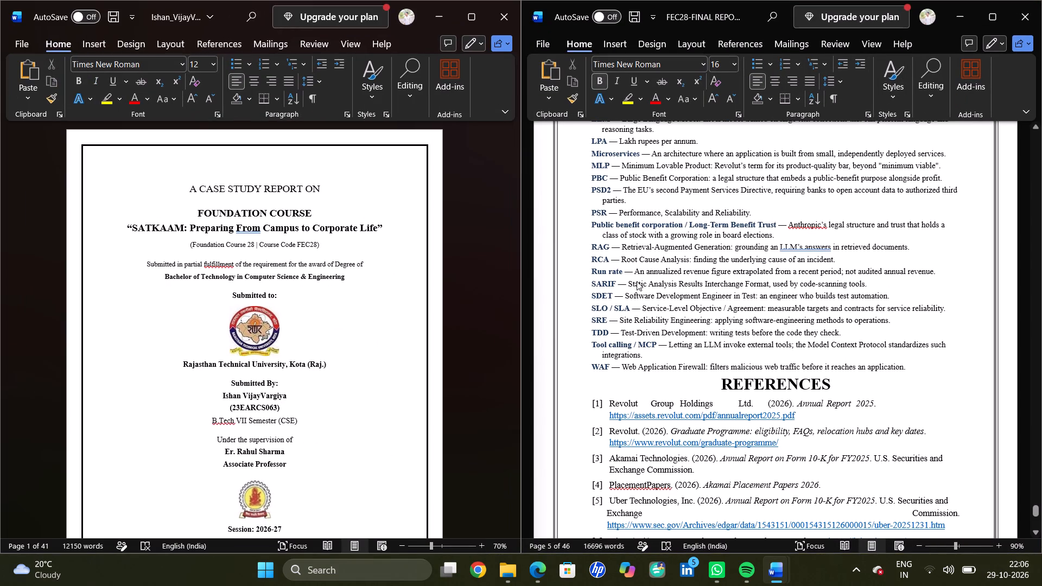
scroll(637, 281, "up", 19)
scroll(637, 281, "up", 19)
scroll(637, 281, "up", 5)
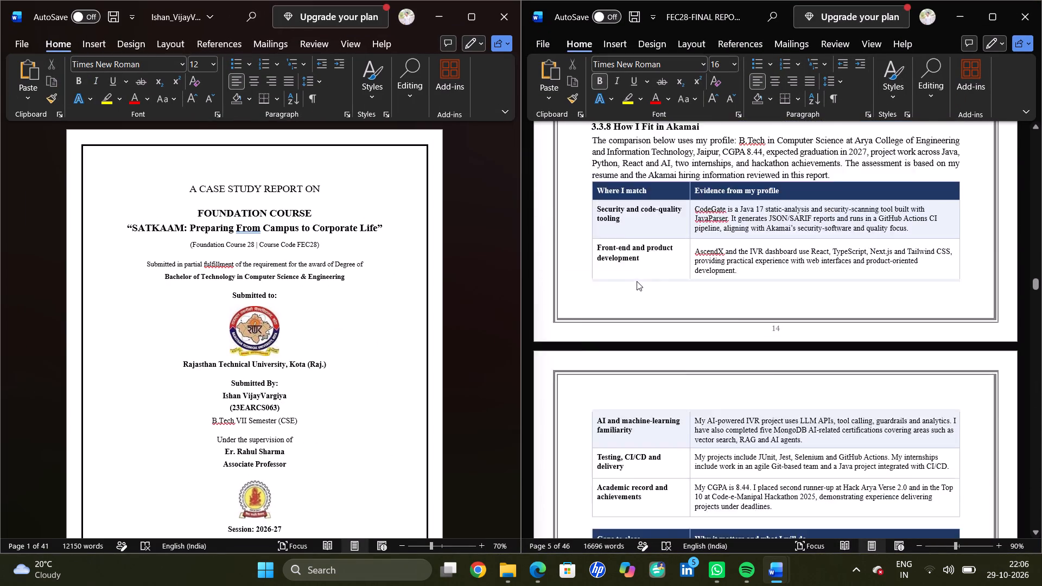
scroll(637, 281, "up", 19)
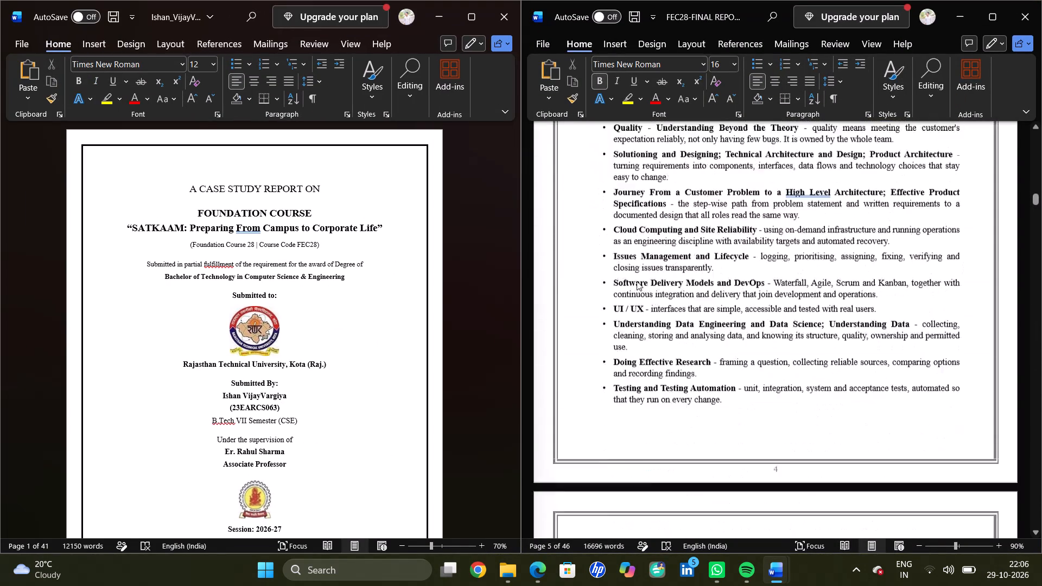
scroll(637, 281, "up", 11)
scroll(637, 281, "down", 2)
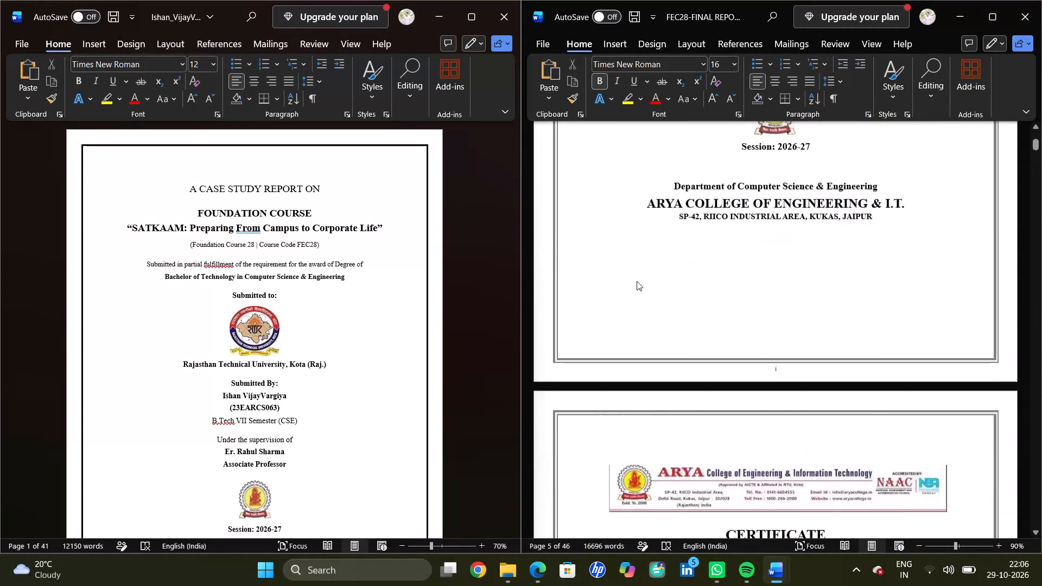
scroll(637, 281, "down", 5)
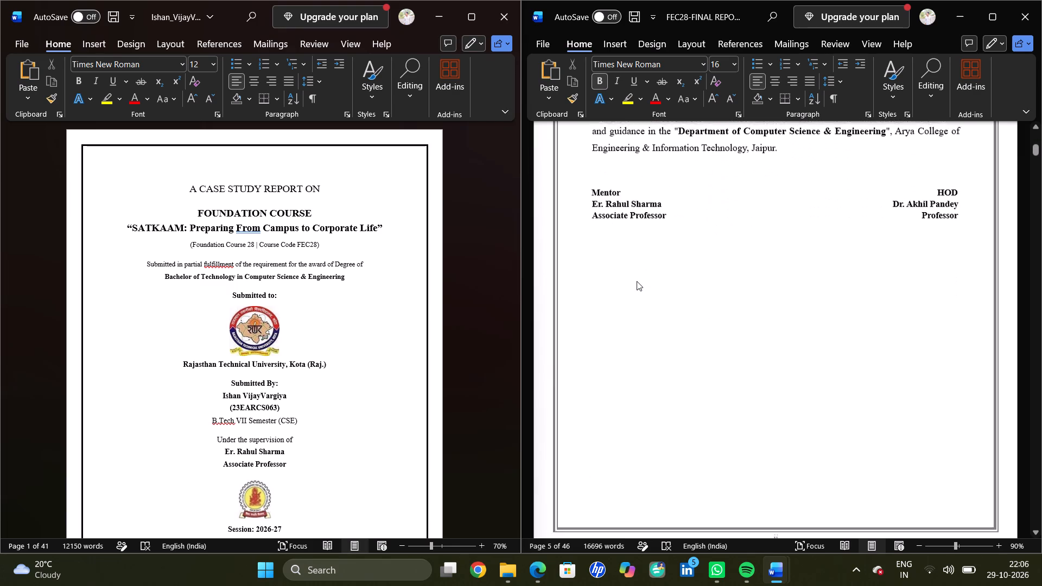
scroll(637, 281, "down", 4)
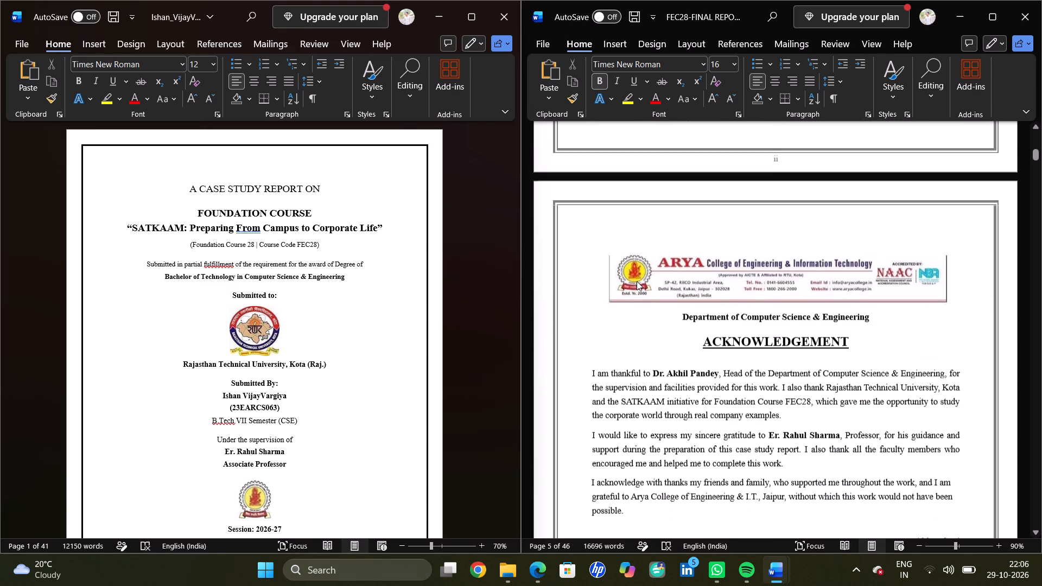
scroll(637, 281, "down", 2)
scroll(206, 292, "down", 4)
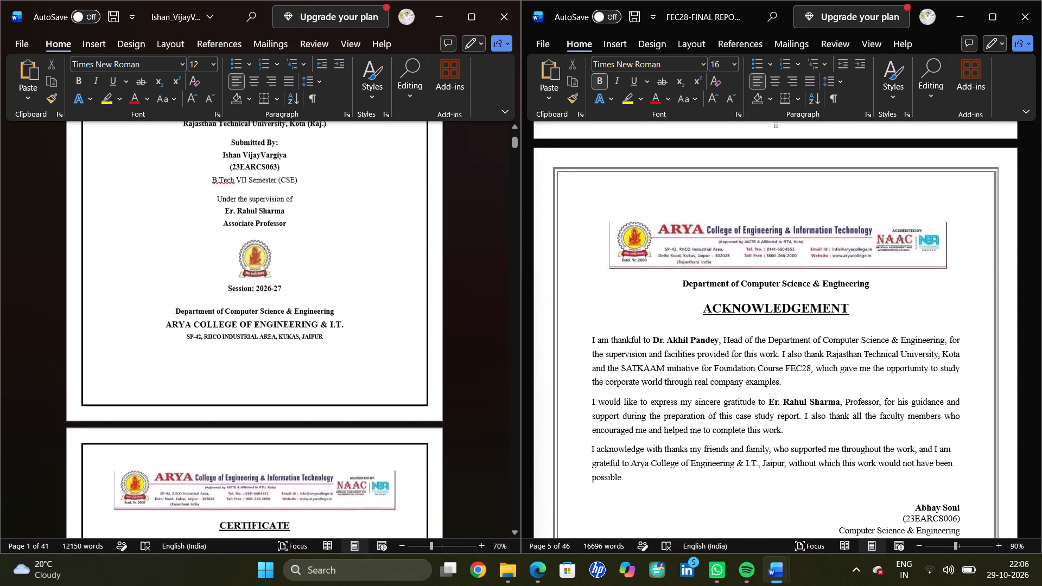
scroll(206, 292, "down", 4)
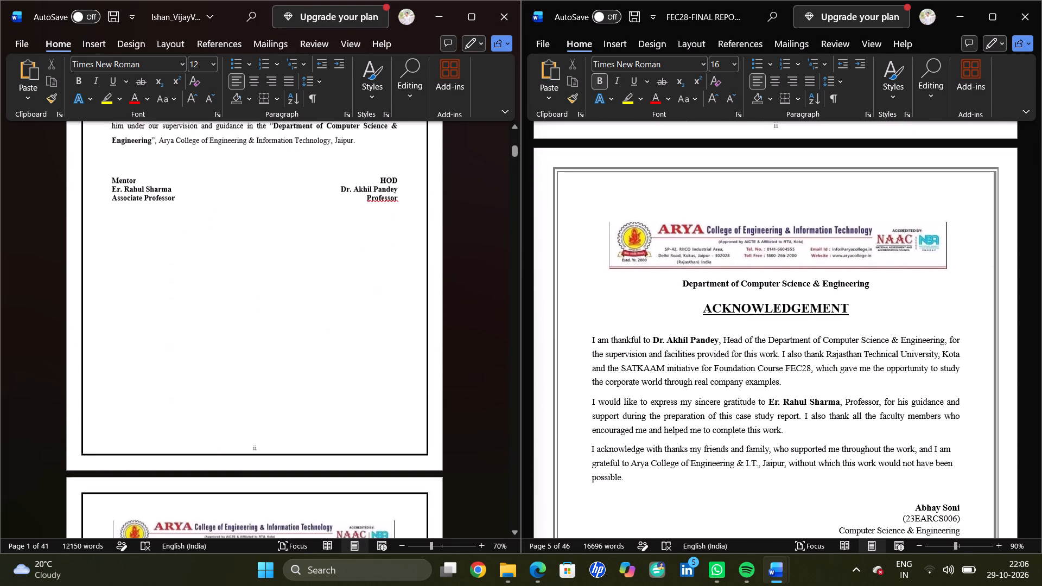
scroll(206, 292, "down", 4)
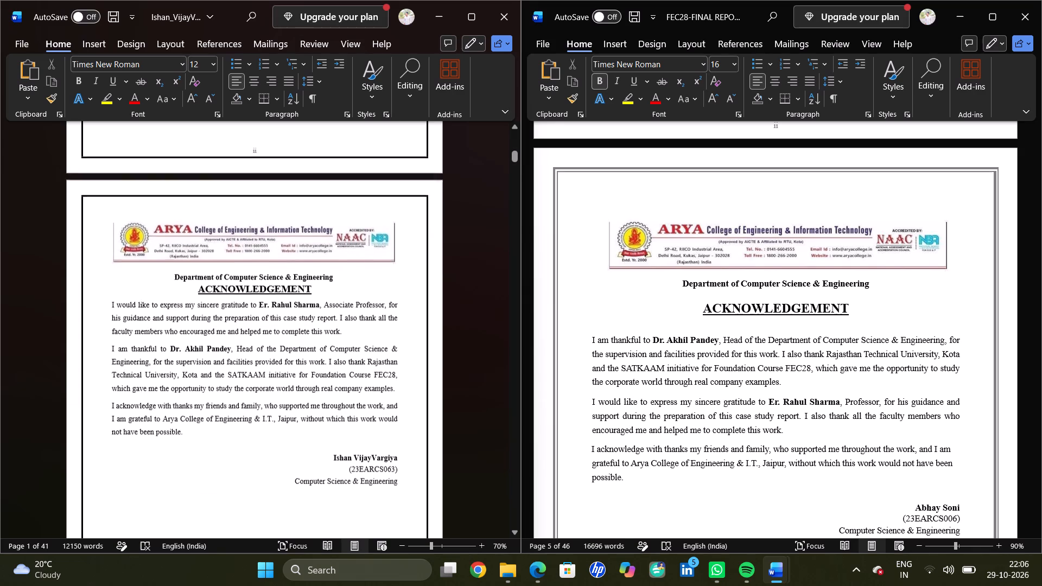
scroll(206, 292, "down", 1)
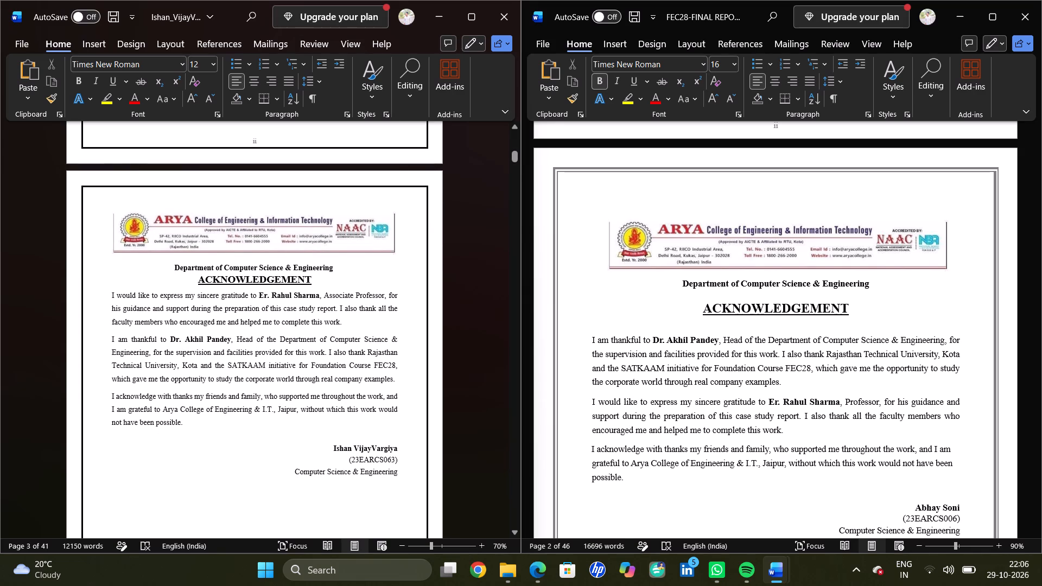
Insert a blank line between the Department of Computer Science & Engineering line and the ACKNOWLEDGEMENT heading.
left_click(335, 266)
key("Return")
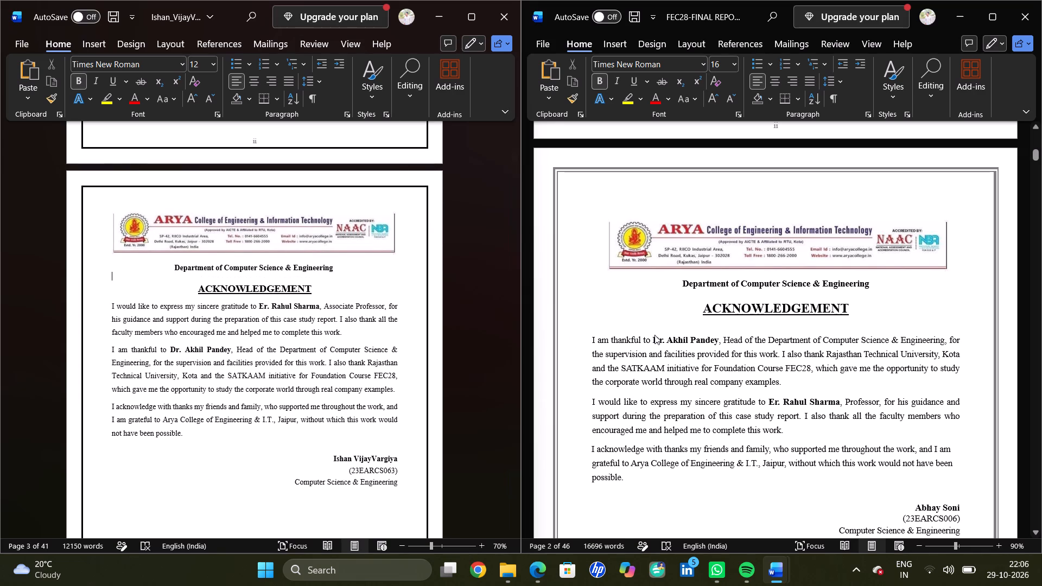
Compare the rest of the Acknowledgement page with FEC28-FINAL and examine the report's List of Contents.
scroll(655, 335, "down", 1)
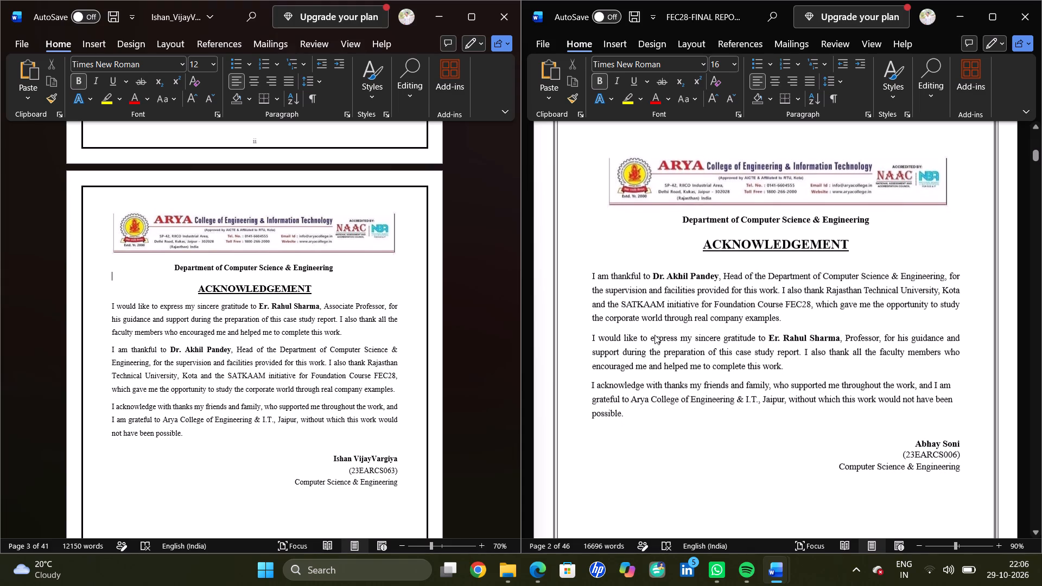
scroll(655, 335, "down", 1)
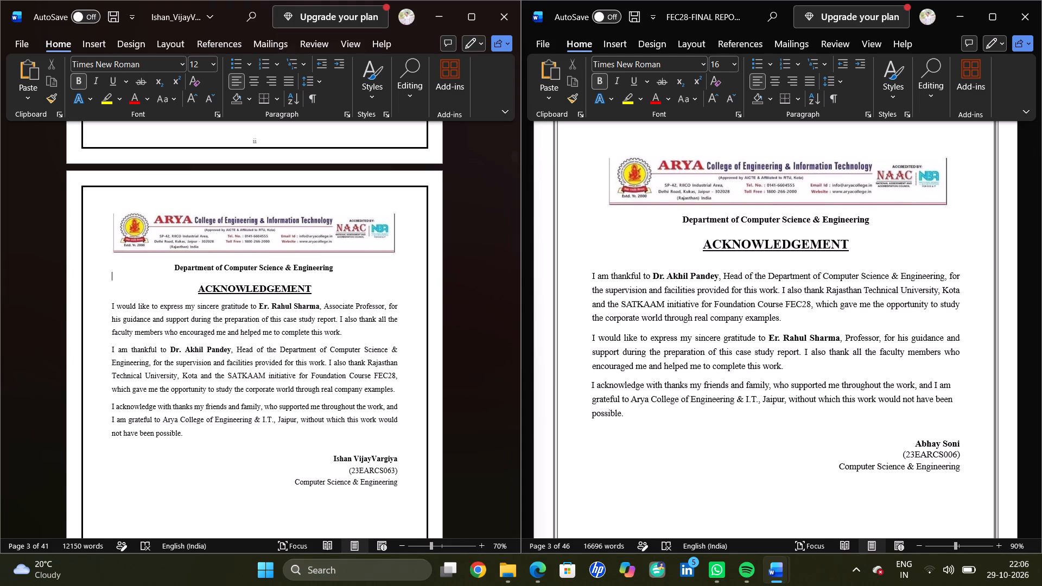
scroll(293, 430, "down", 3)
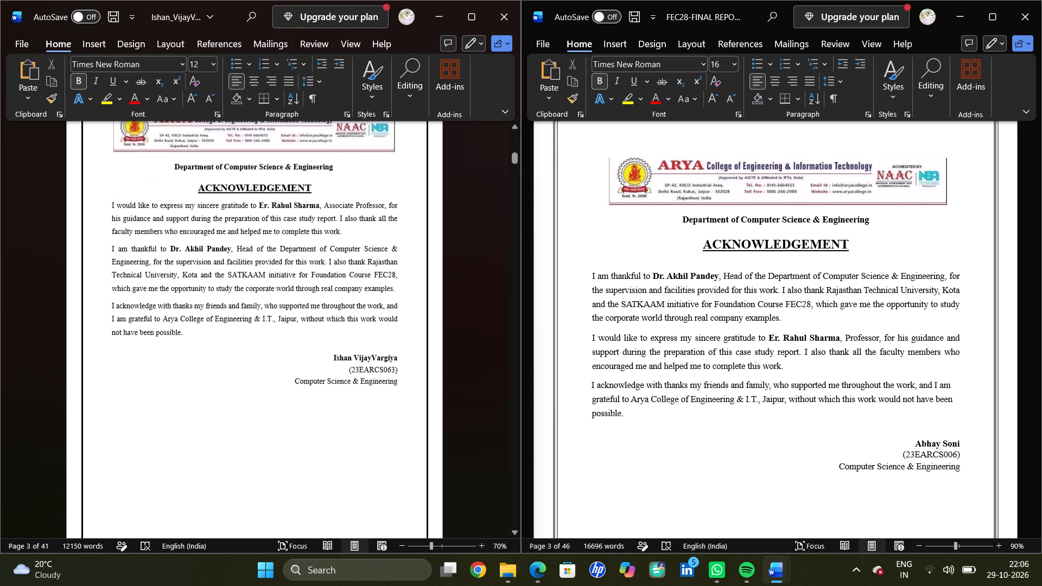
scroll(293, 430, "down", 3)
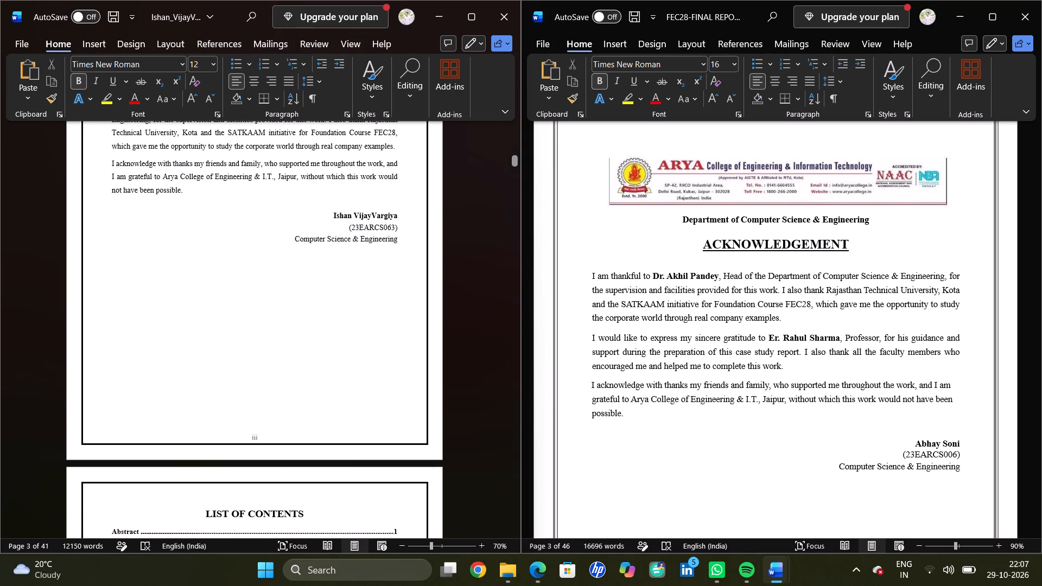
scroll(293, 430, "down", 1)
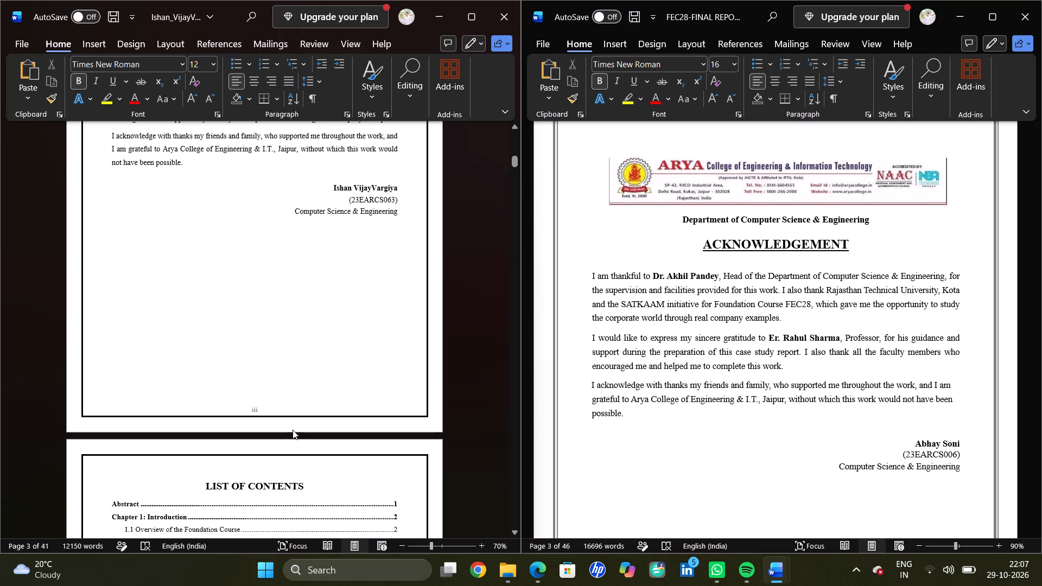
scroll(293, 430, "down", 2)
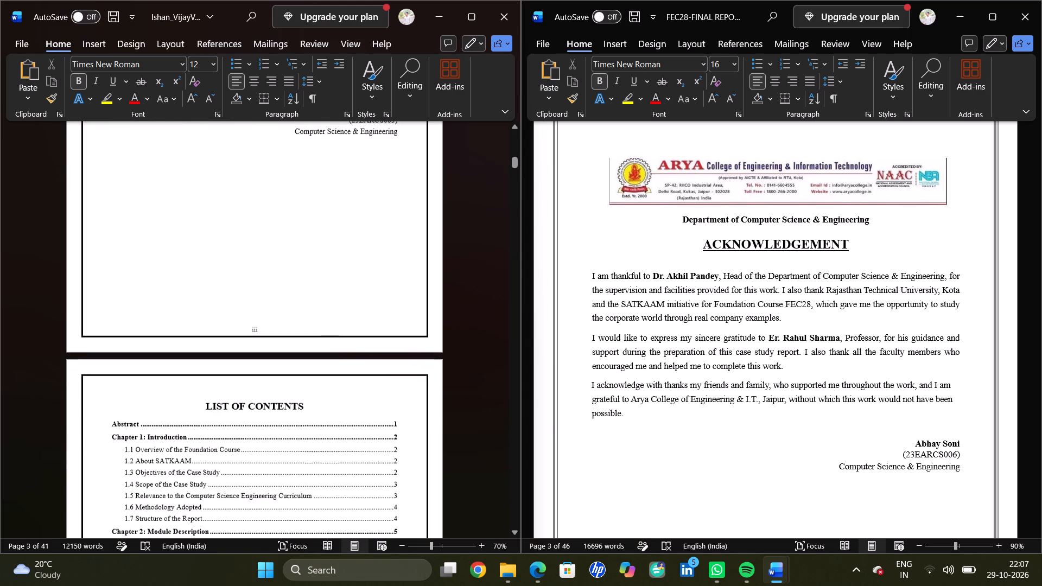
scroll(293, 430, "down", 5)
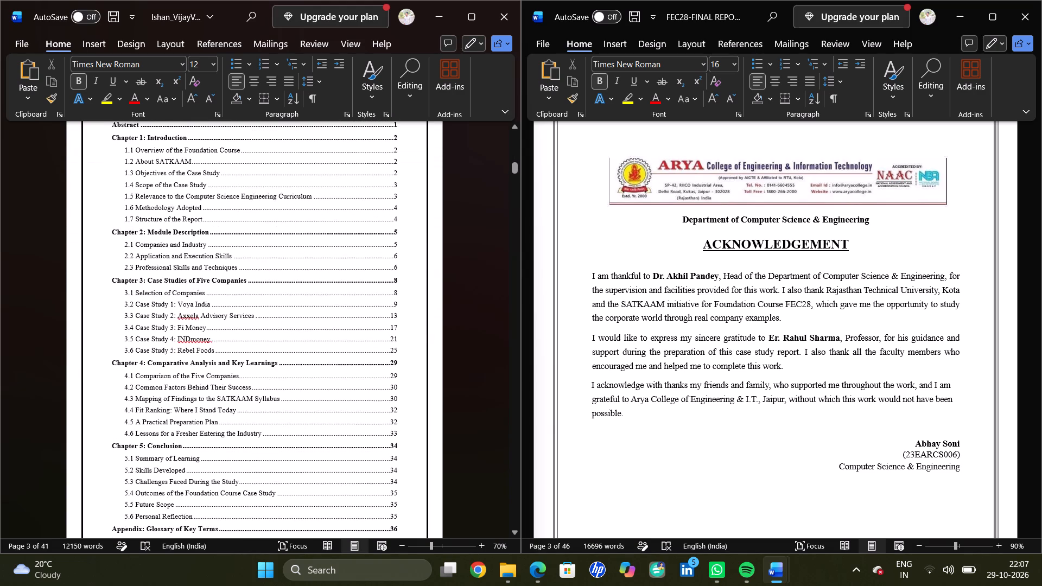
scroll(293, 430, "down", 2)
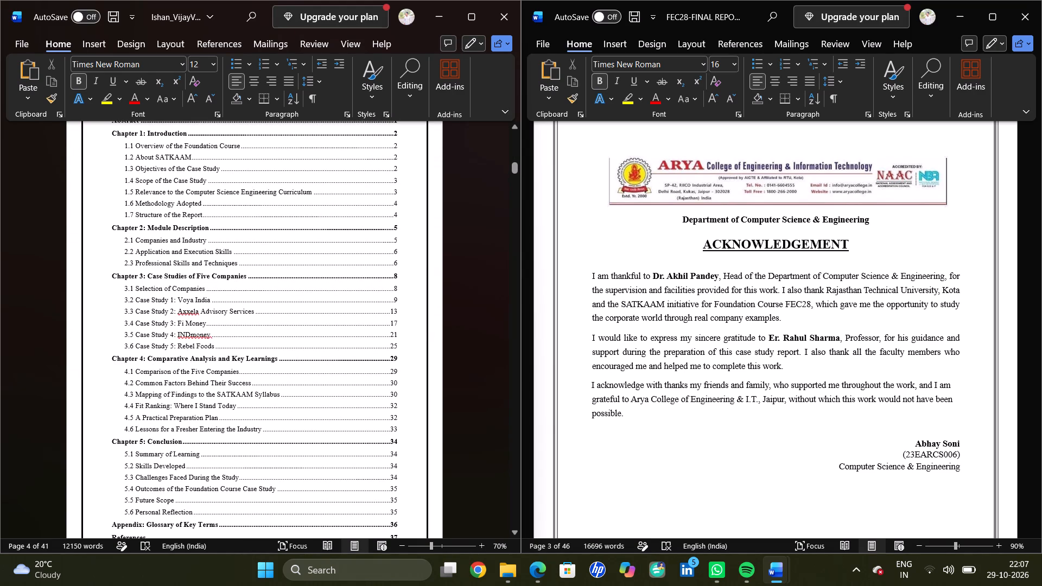
Enlarge the case study report to full screen and review its pages from the cover to the start of Chapter 2.
left_click(472, 13)
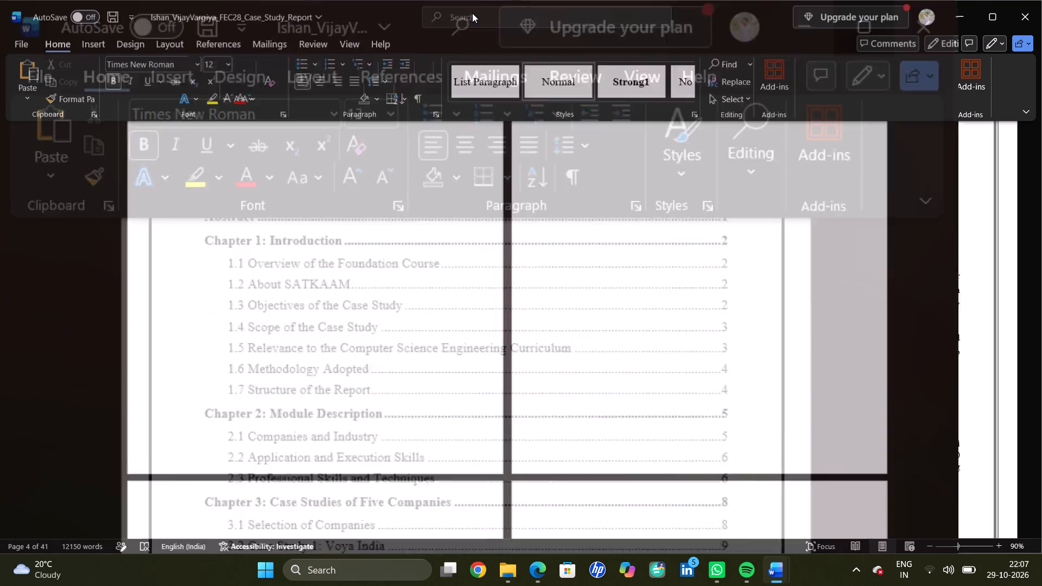
scroll(472, 13, "up", 5, "ctrl")
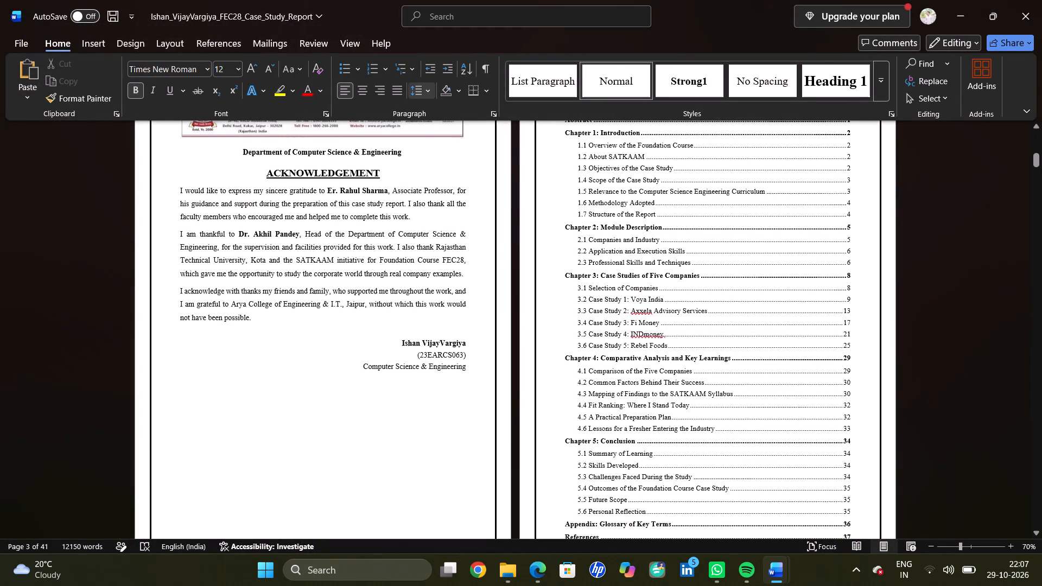
scroll(393, 228, "up", 7, "ctrl")
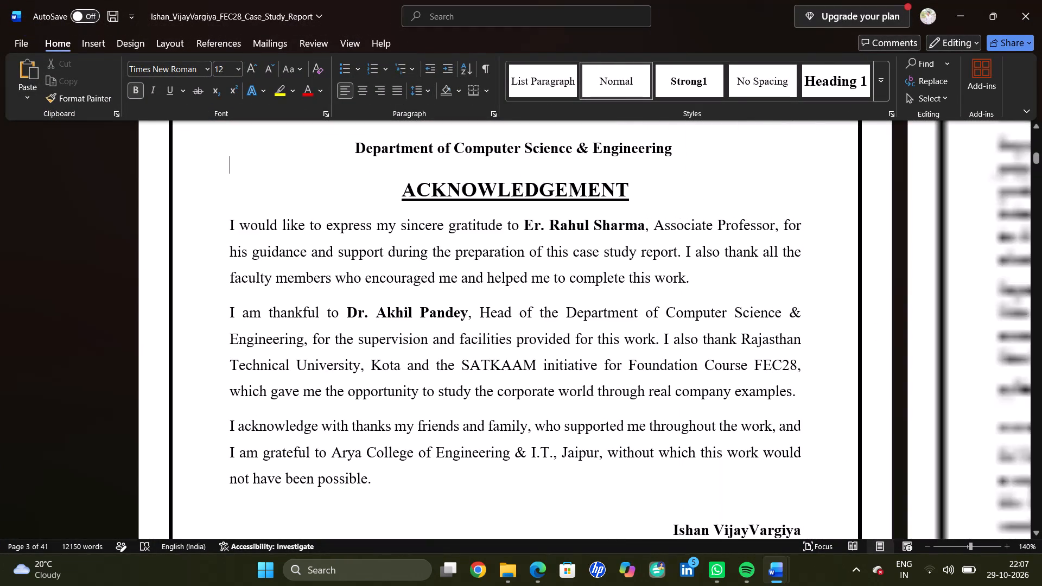
scroll(393, 228, "up", 14)
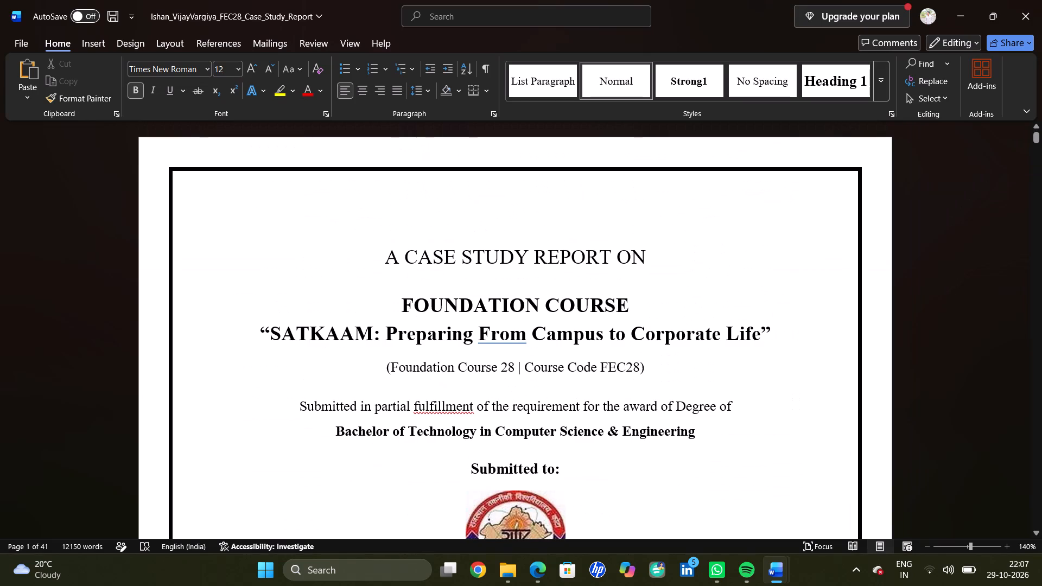
scroll(393, 228, "down", 1)
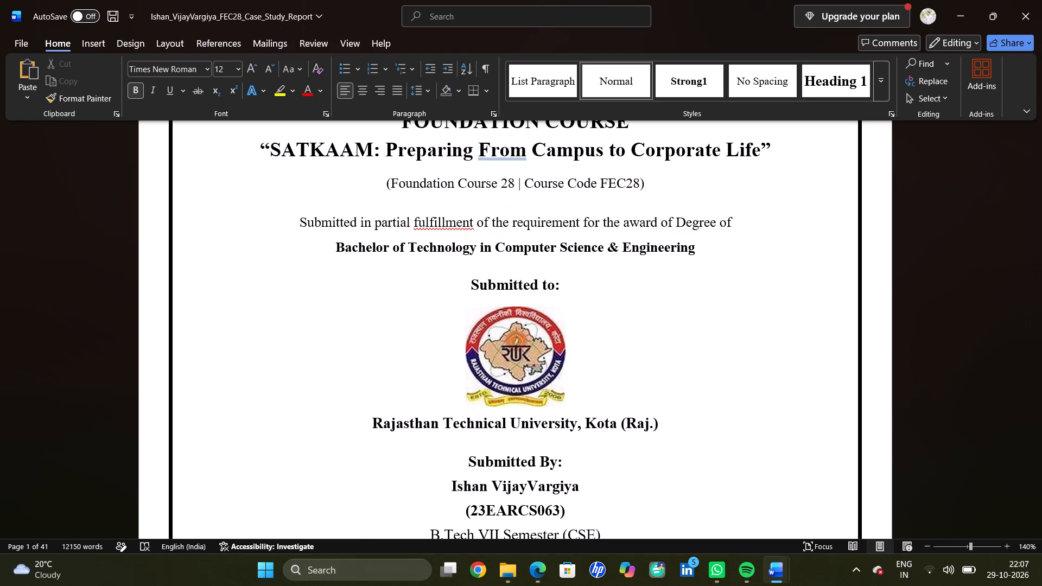
scroll(393, 228, "down", 8)
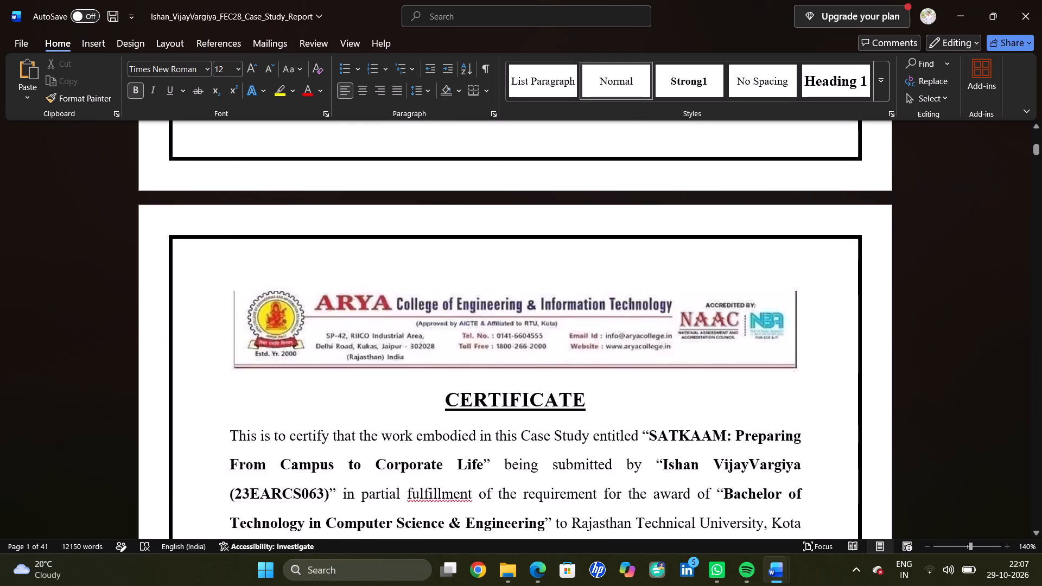
scroll(393, 228, "down", 9)
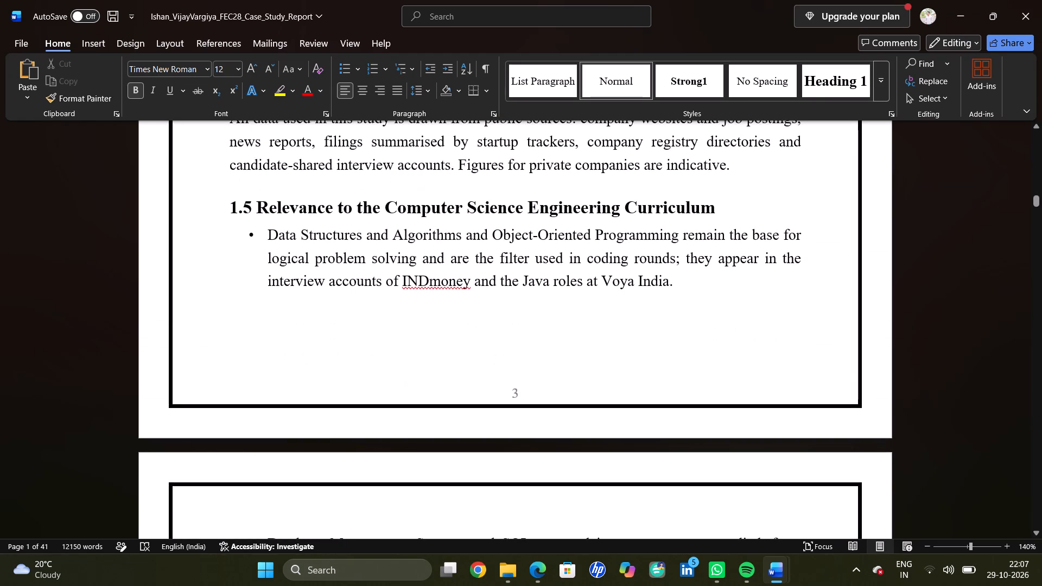
scroll(393, 228, "down", 7)
scroll(393, 228, "up", 2)
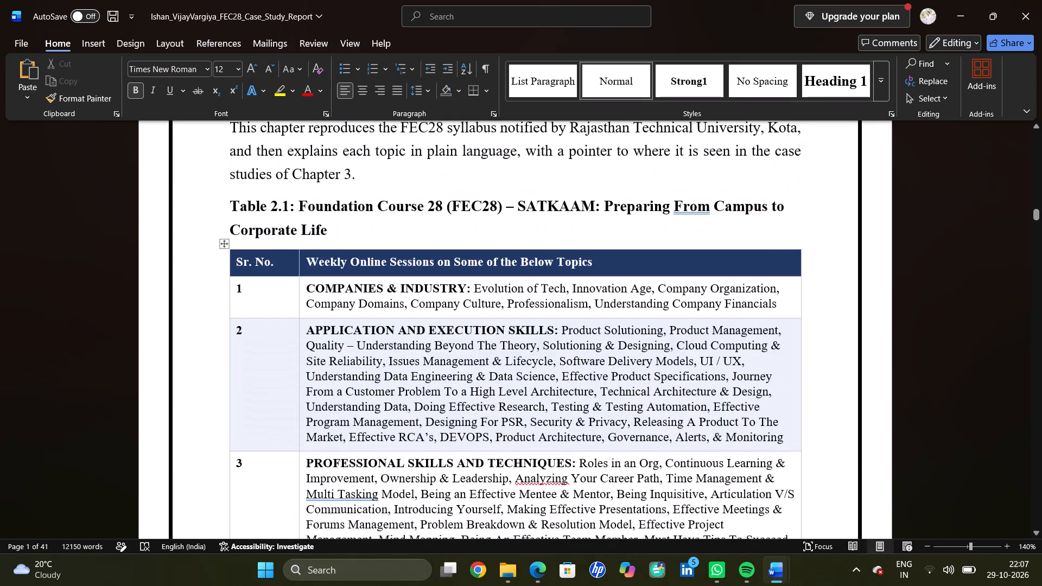
scroll(393, 228, "up", 1)
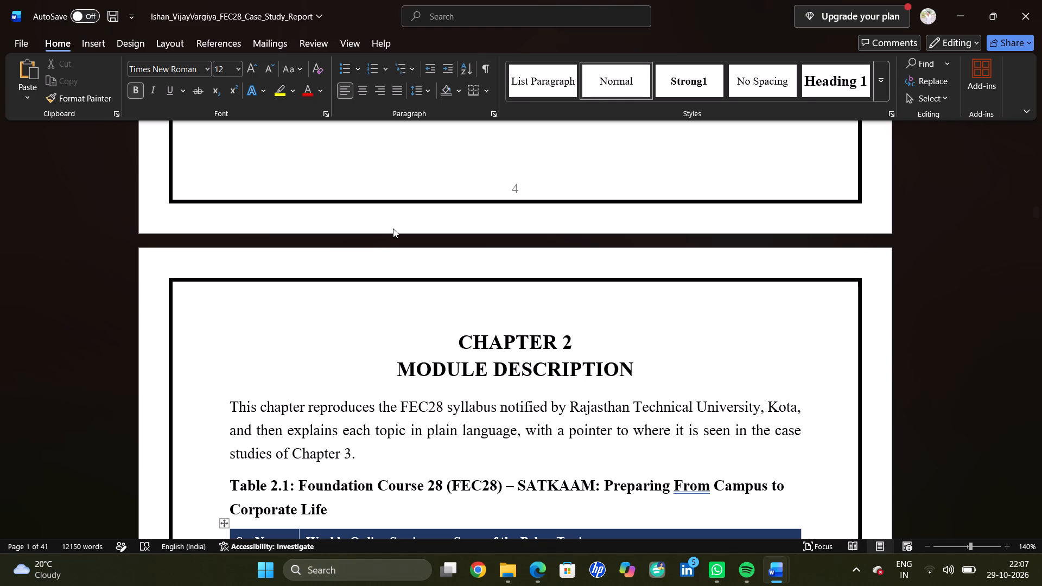
Review the Chapter 2 syllabus tables and the Chapter 3 case study pages on Voya India for layout.
scroll(393, 228, "down", 11)
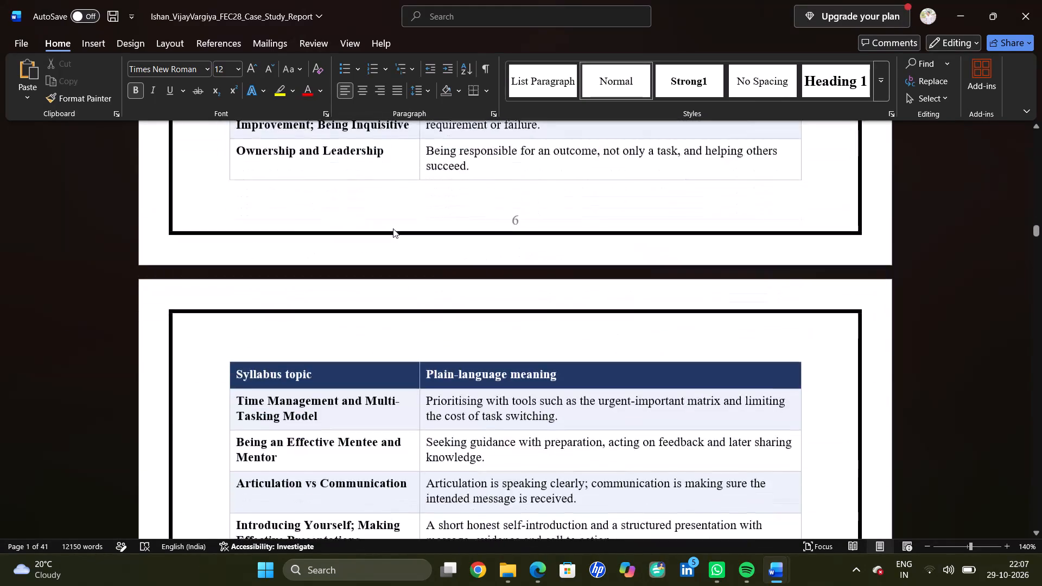
scroll(393, 228, "down", 4)
scroll(393, 228, "up", 1)
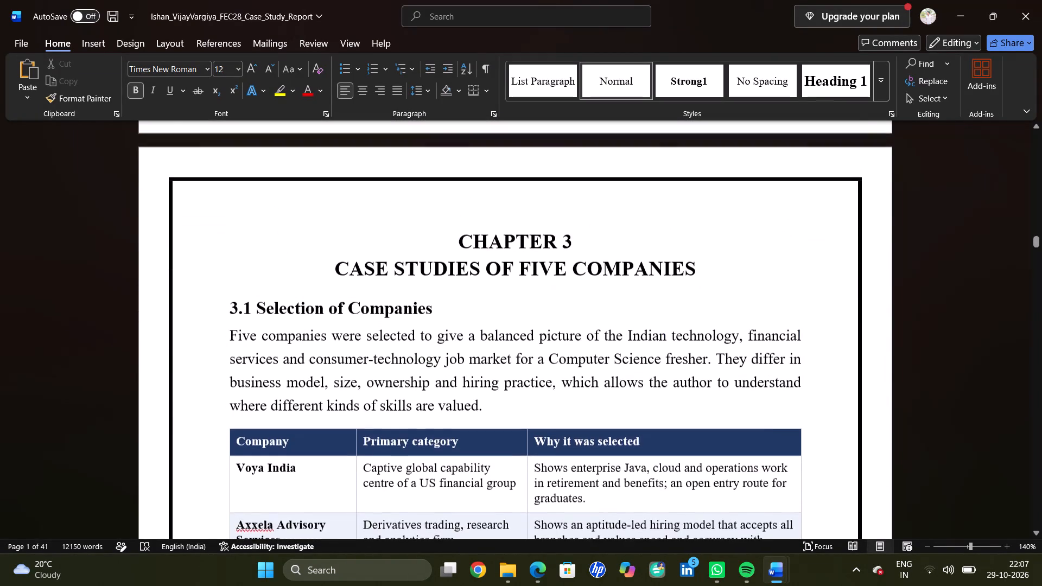
scroll(393, 228, "down", 3)
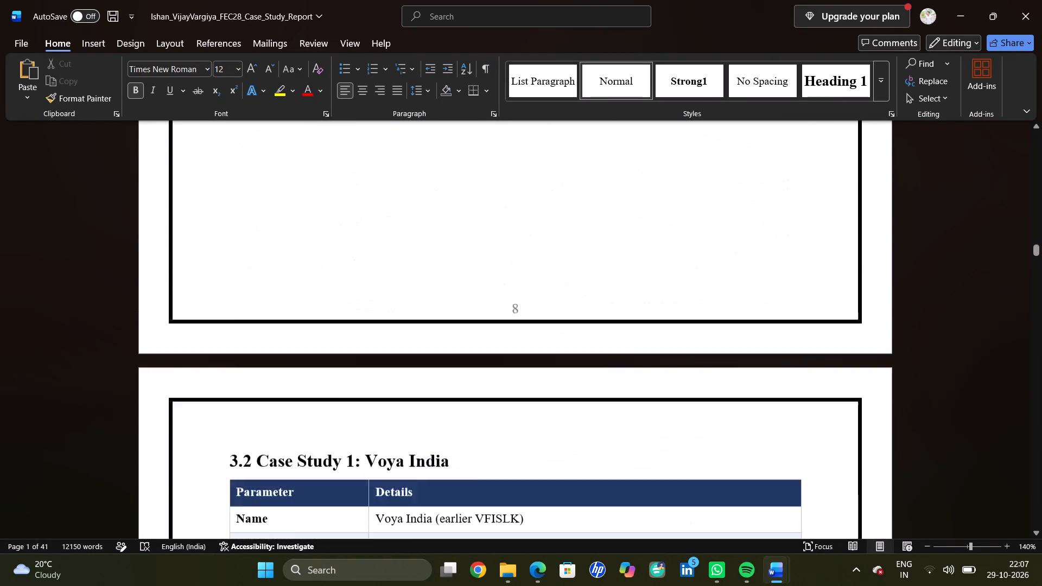
scroll(393, 228, "down", 13)
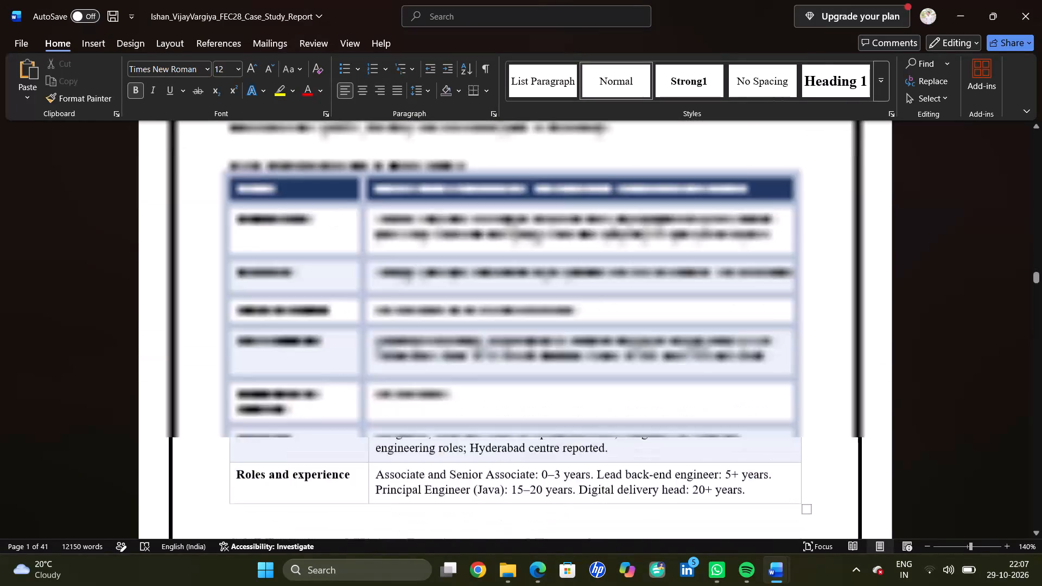
scroll(393, 228, "down", 20)
Return to the cover page and recheck its title, course code and submission details.
scroll(393, 228, "up", 20)
scroll(393, 228, "up", 8)
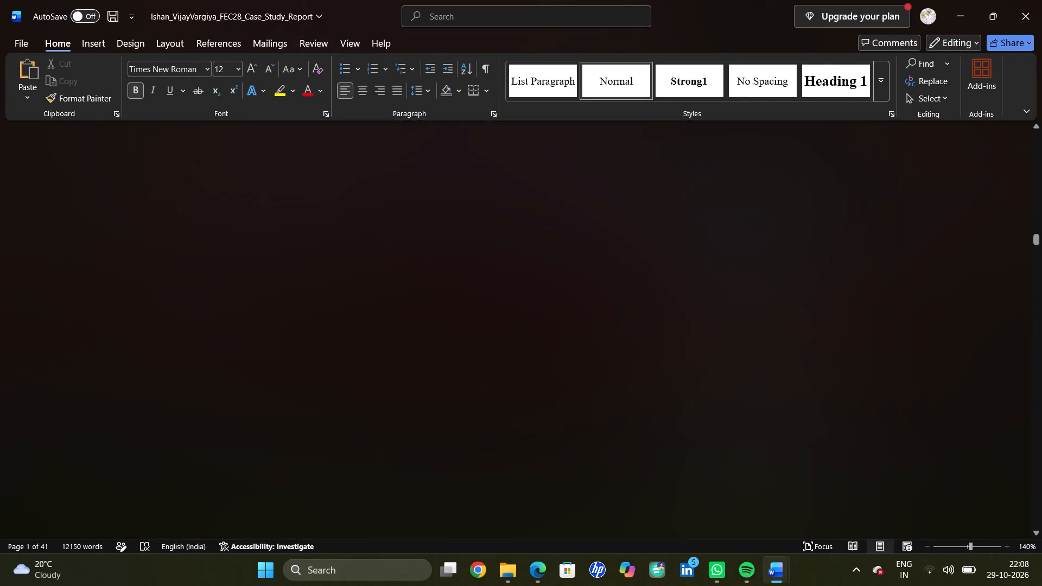
scroll(393, 228, "up", 20)
scroll(393, 228, "up", 16)
scroll(393, 228, "down", 1)
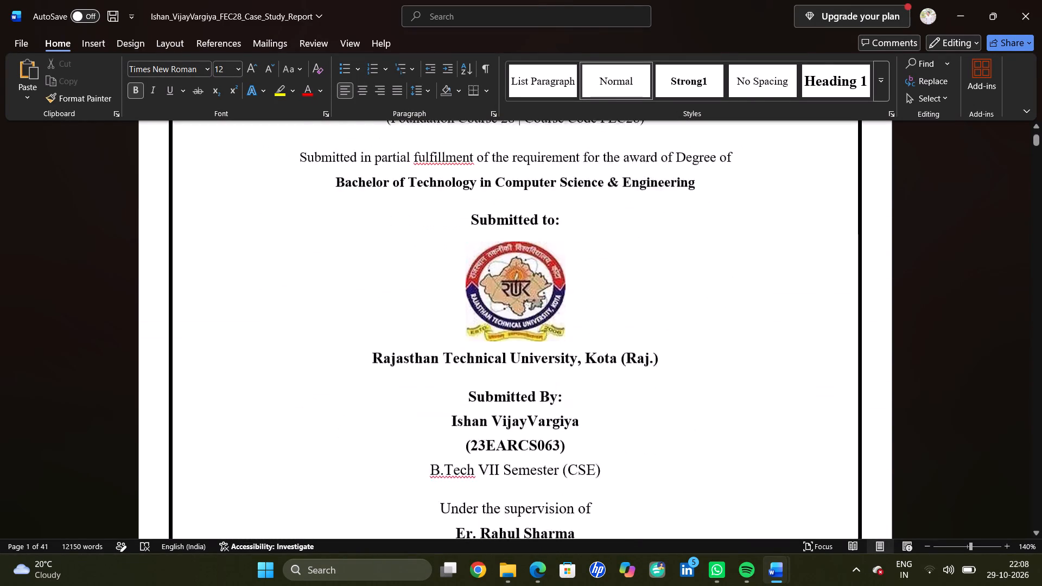
scroll(393, 228, "down", 1)
scroll(393, 228, "up", 2)
left_click(621, 0)
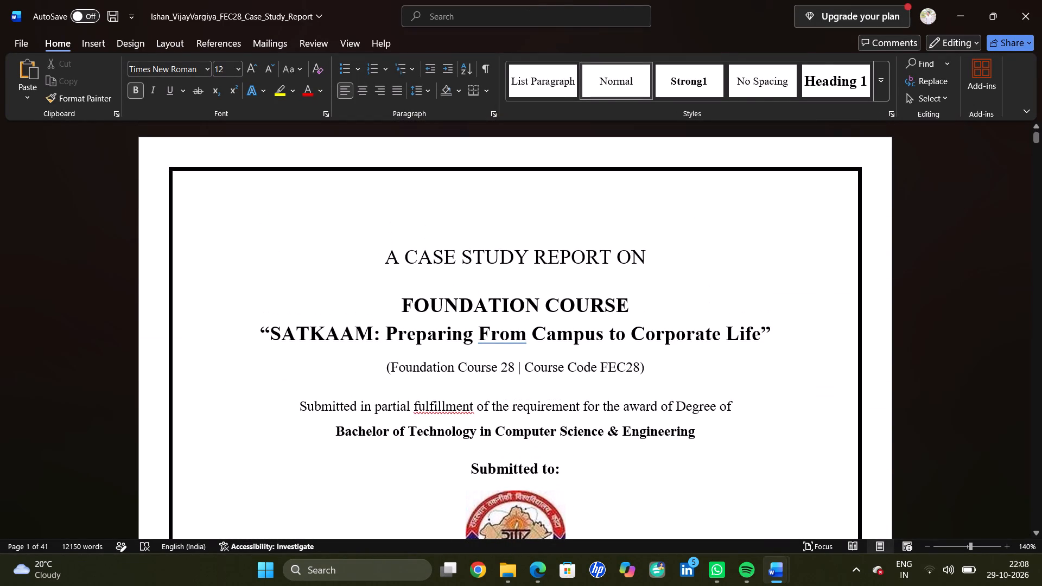
left_click(549, 367)
scroll(549, 367, "down", 1)
scroll(549, 367, "up", 1)
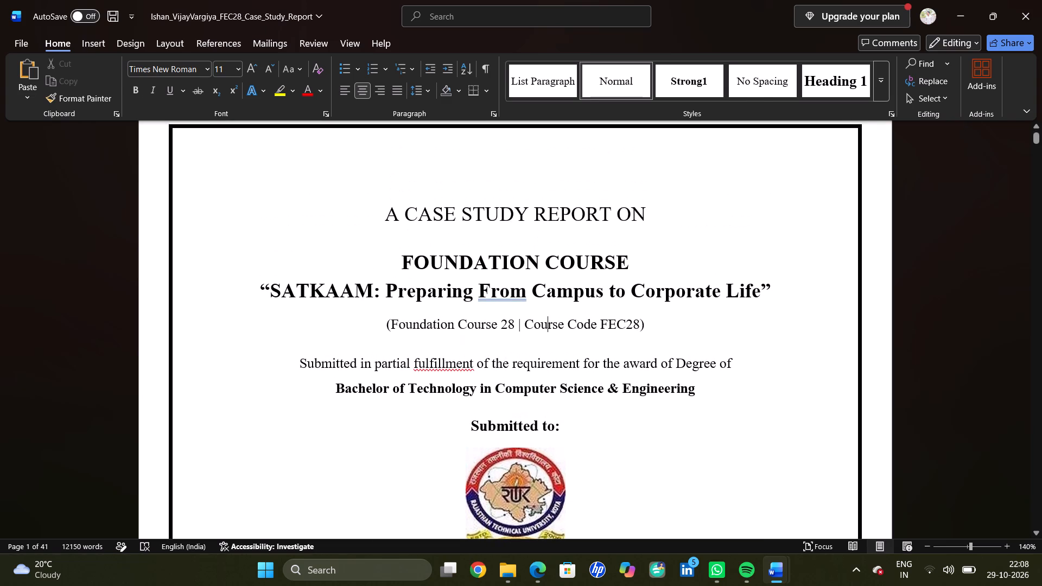